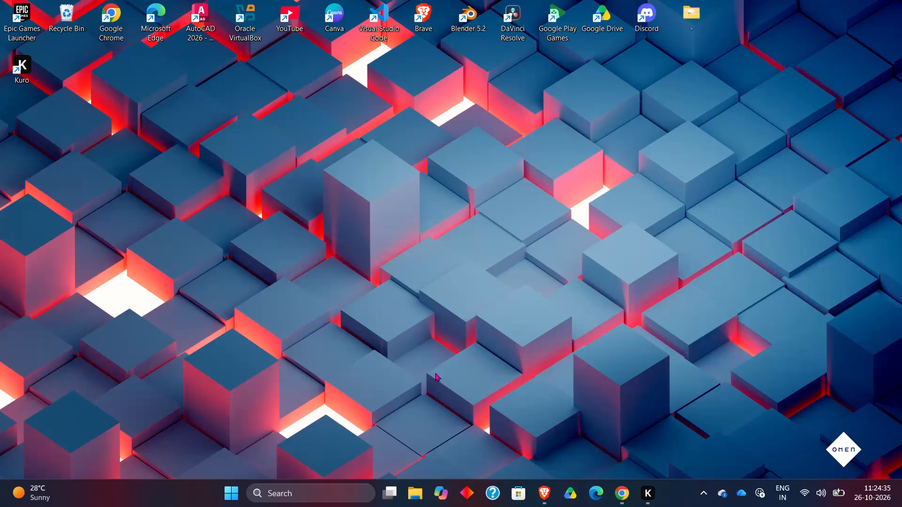
Open Word and create a new blank document.
click(223, 499)
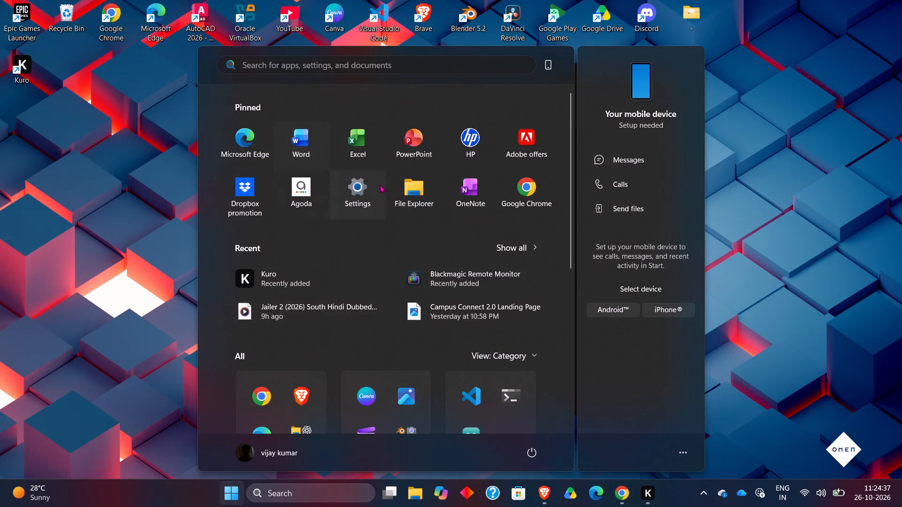
double_click(303, 150)
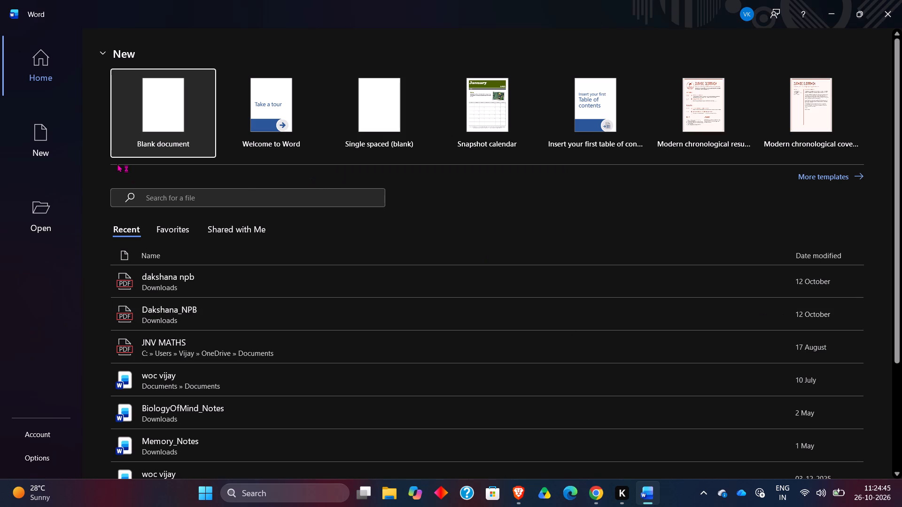
click(40, 136)
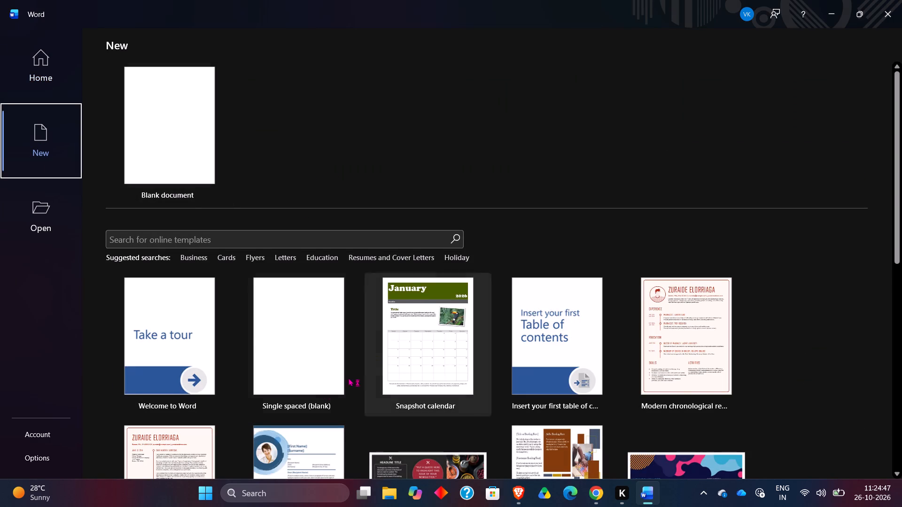
scroll(304, 395, up, 3)
click(170, 120)
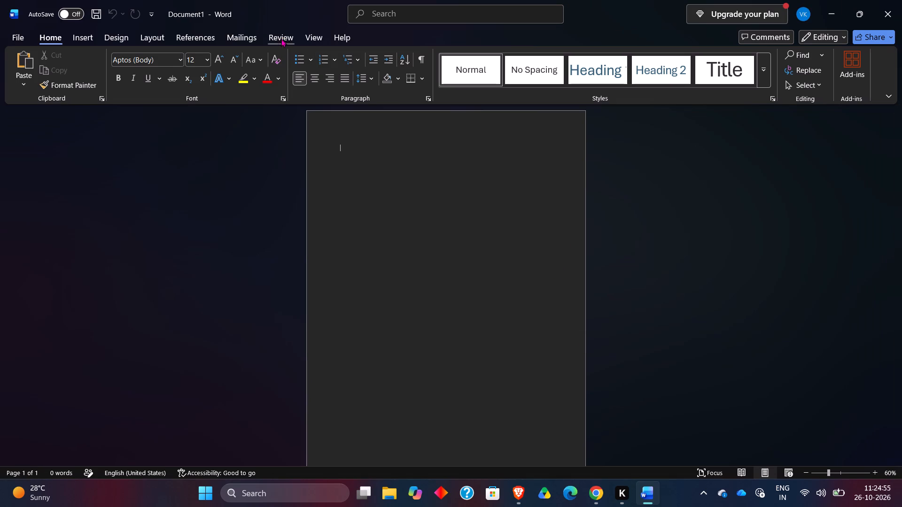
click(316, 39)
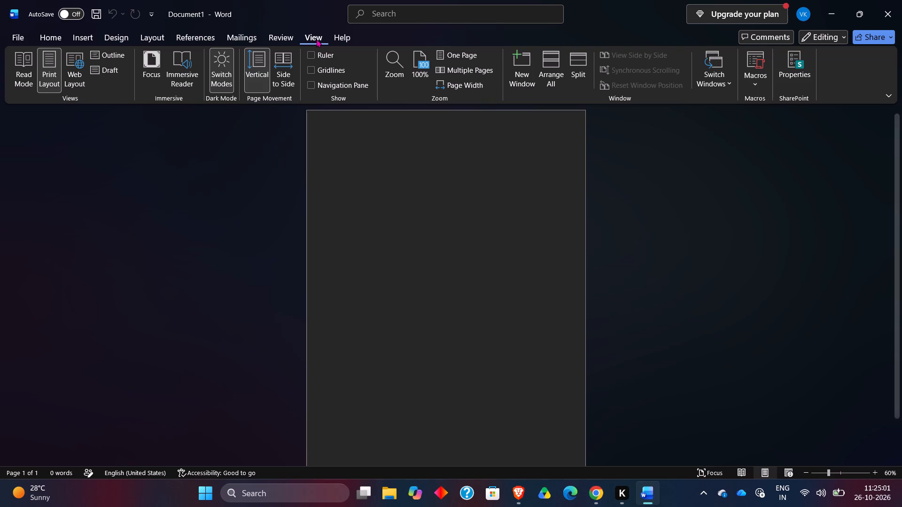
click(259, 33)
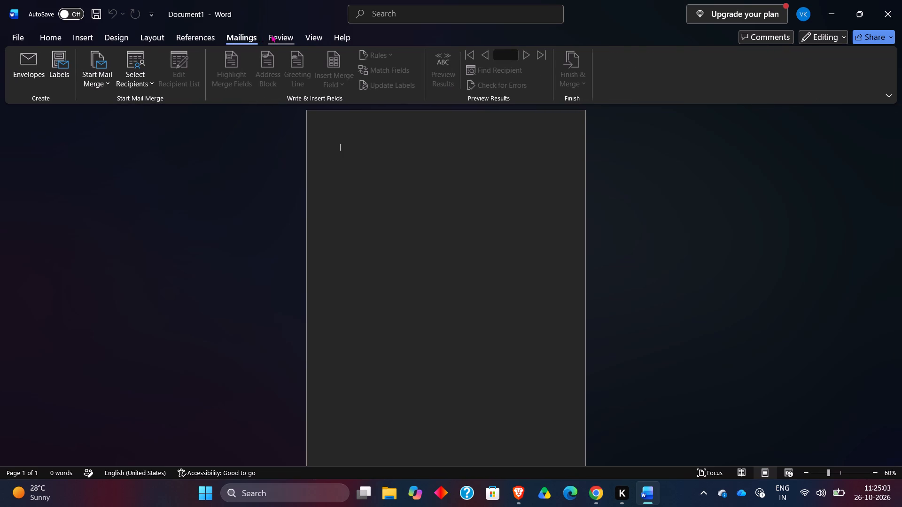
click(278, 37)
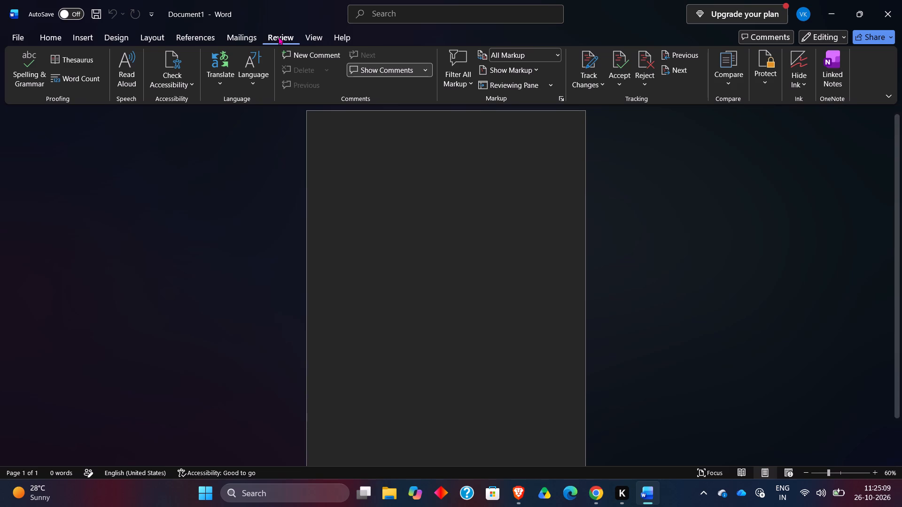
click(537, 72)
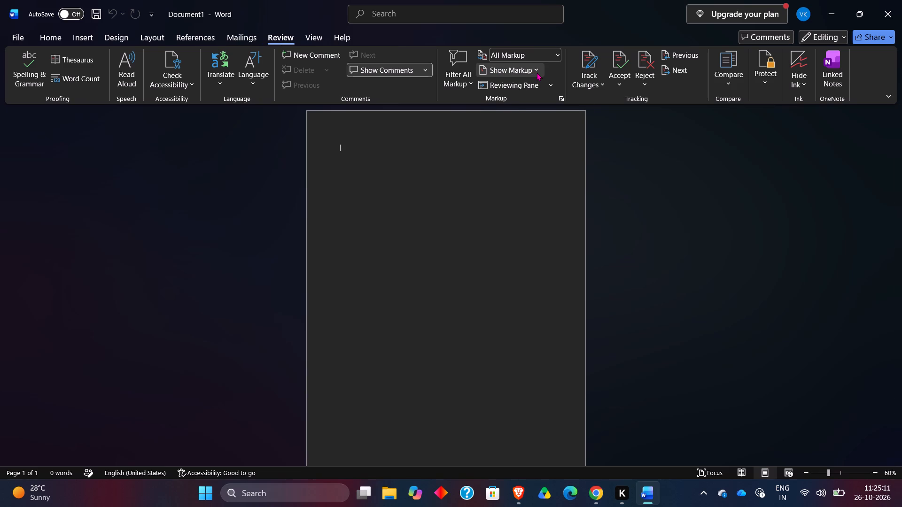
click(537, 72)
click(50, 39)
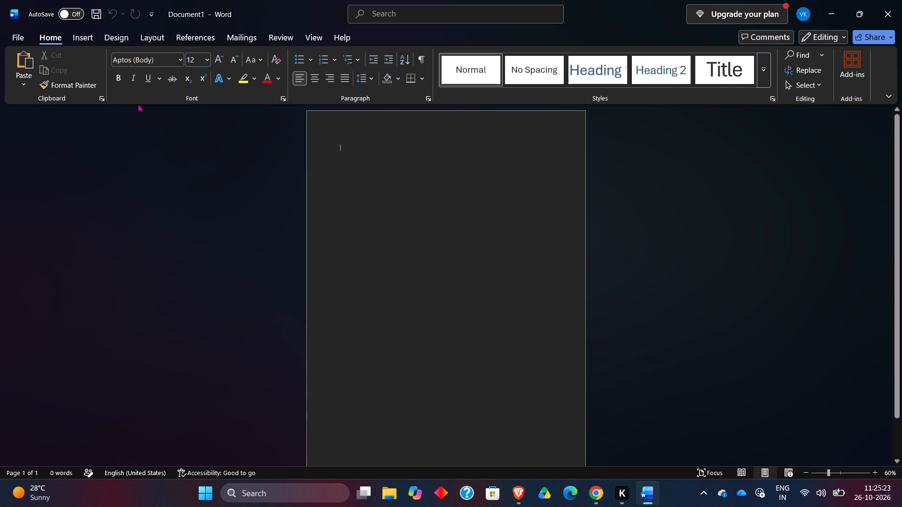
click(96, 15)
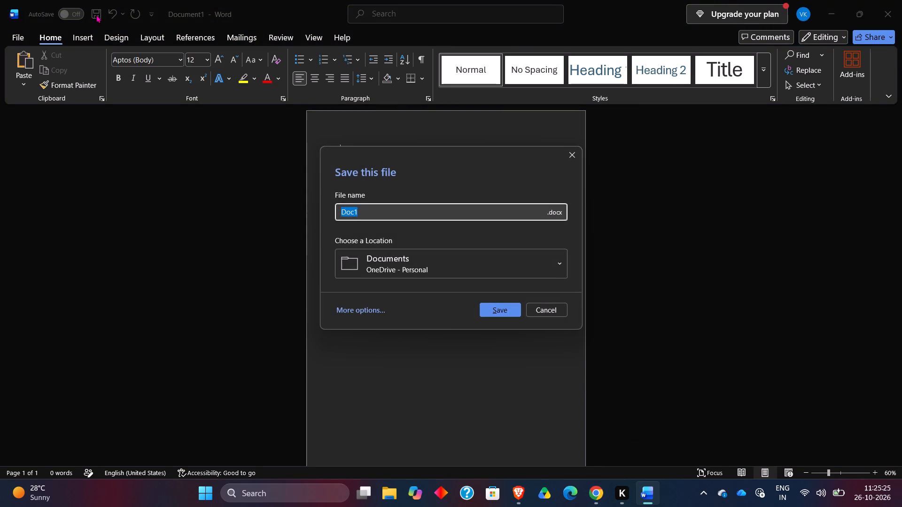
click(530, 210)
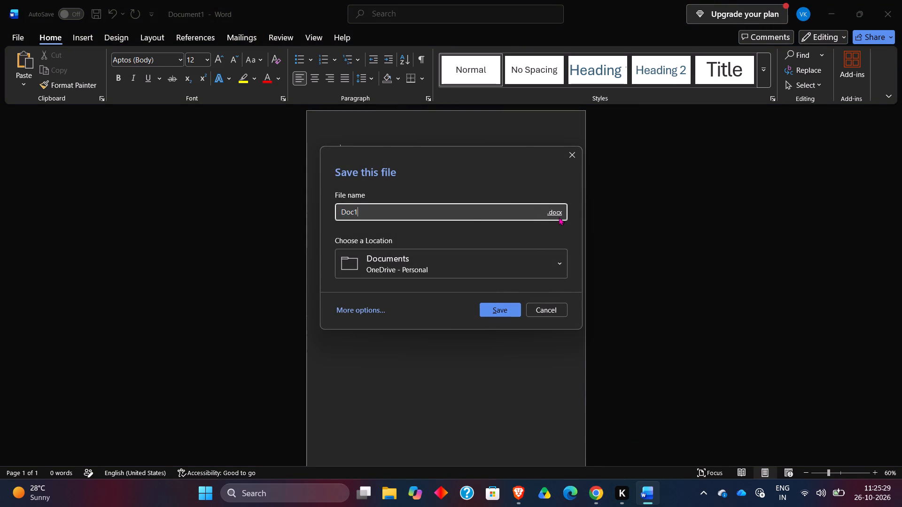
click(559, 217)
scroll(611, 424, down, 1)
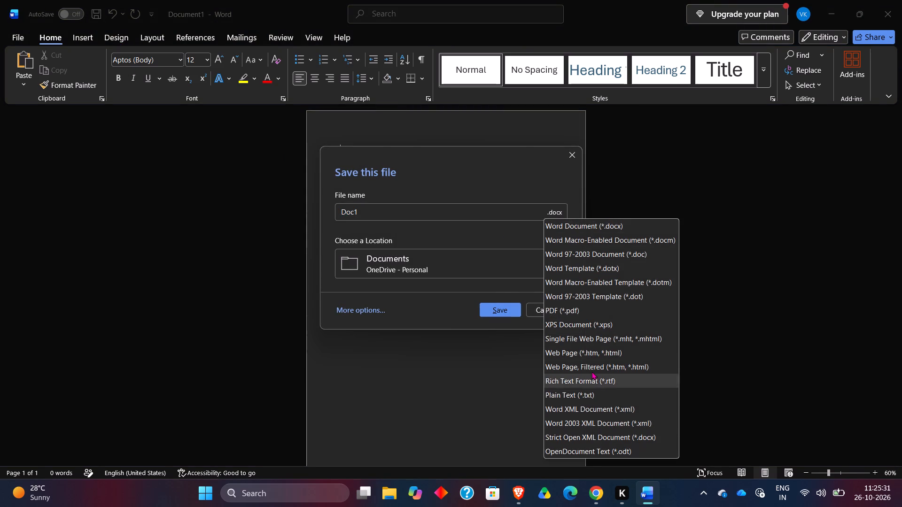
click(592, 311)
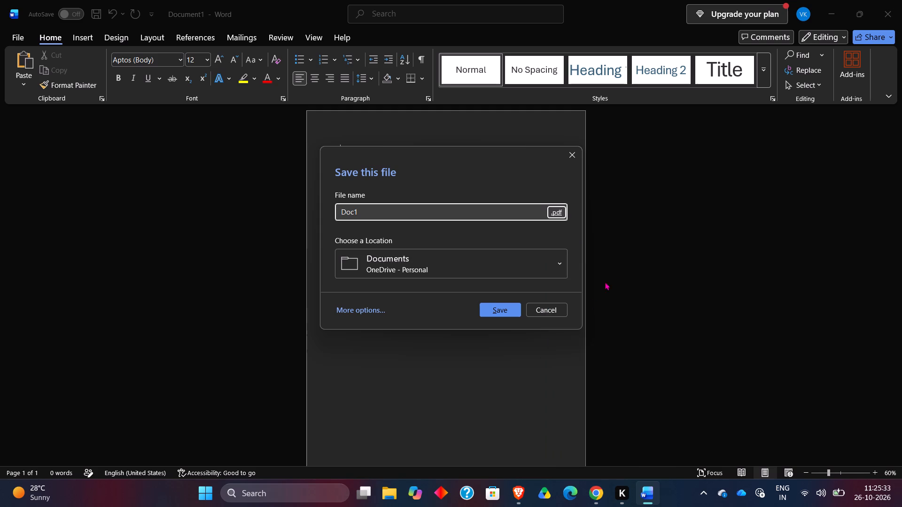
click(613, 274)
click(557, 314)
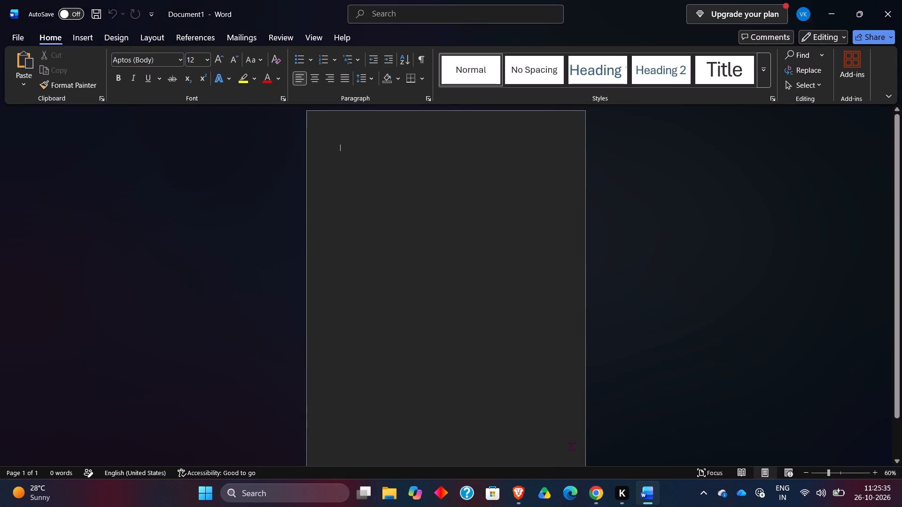
Switch to Chrome, return to the Google results and open the All Rounder BSS page of Navodaya entrance exam papers.
click(596, 496)
scroll(435, 340, down, 3)
scroll(435, 340, up, 12)
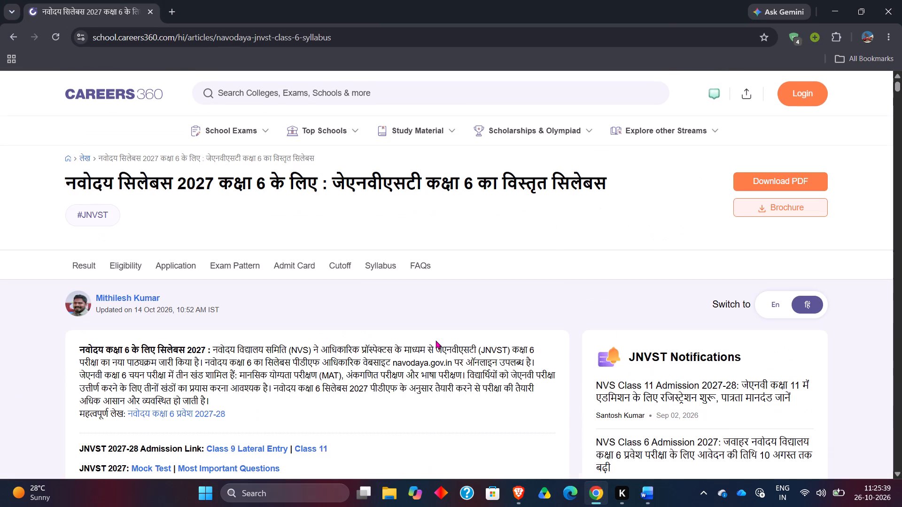
scroll(435, 340, up, 6)
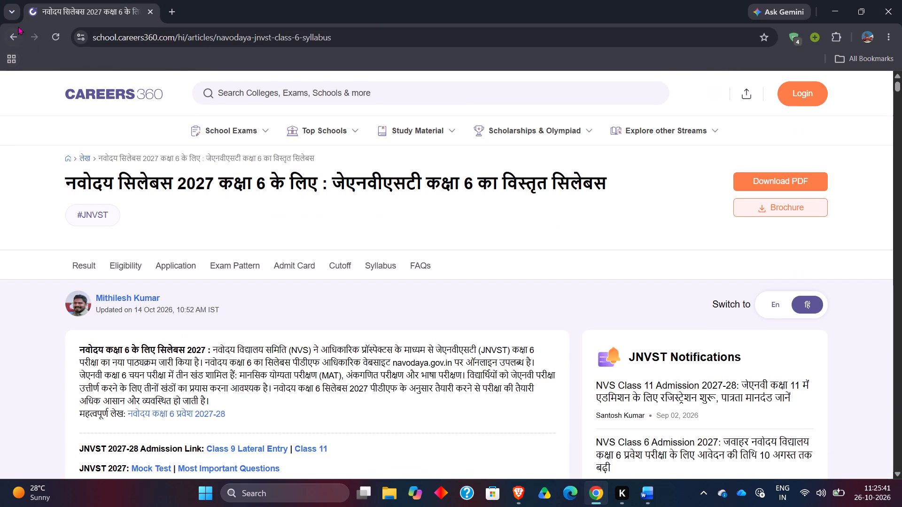
click(14, 31)
scroll(383, 210, up, 2)
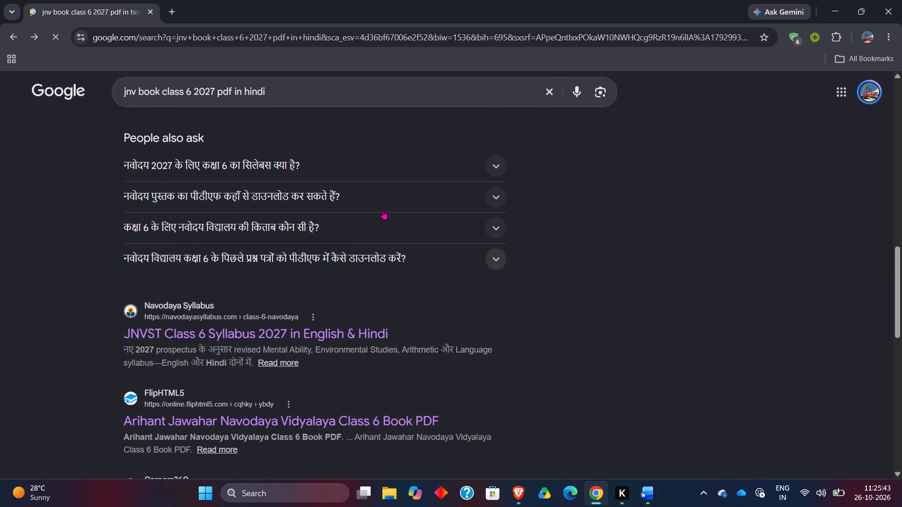
scroll(383, 210, down, 3)
scroll(327, 335, down, 3)
click(313, 318)
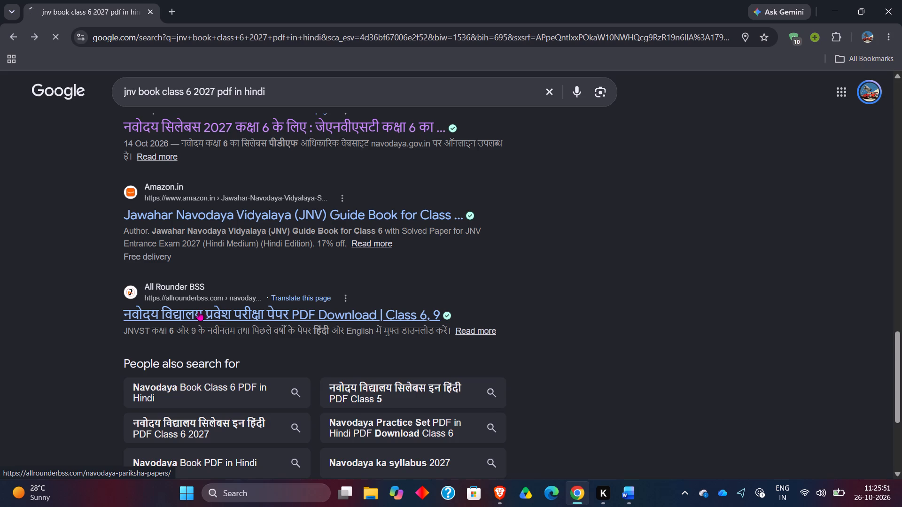
Open the PDF of Class 6 paper set 1 from the JNVST Class VI paper list.
scroll(536, 390, down, 5)
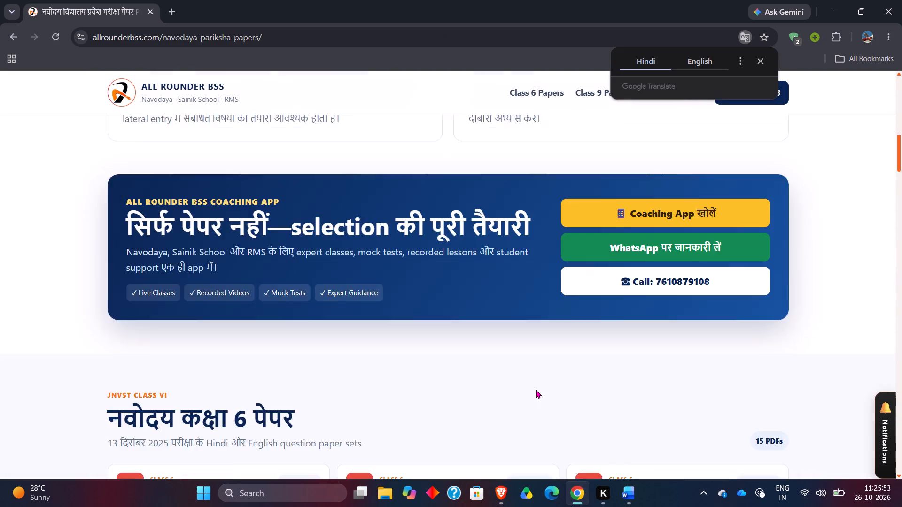
scroll(536, 390, down, 3)
scroll(536, 390, up, 1)
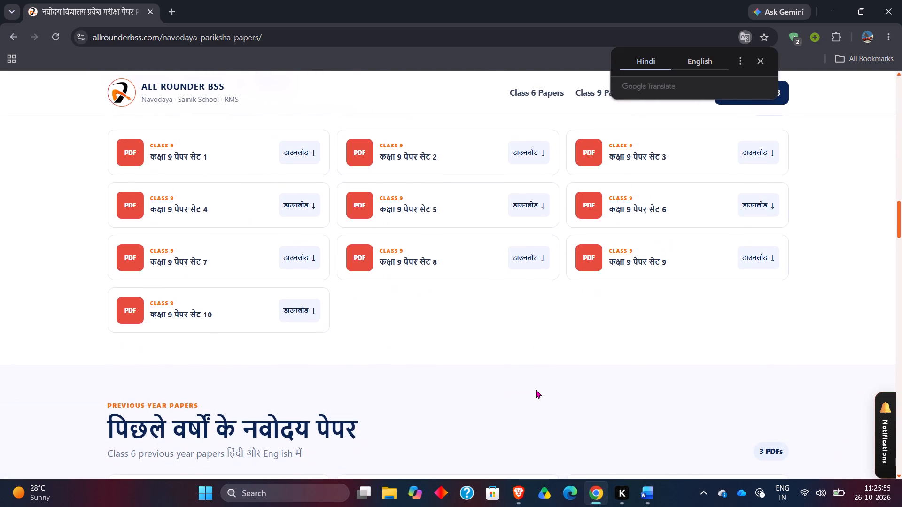
scroll(536, 390, up, 4)
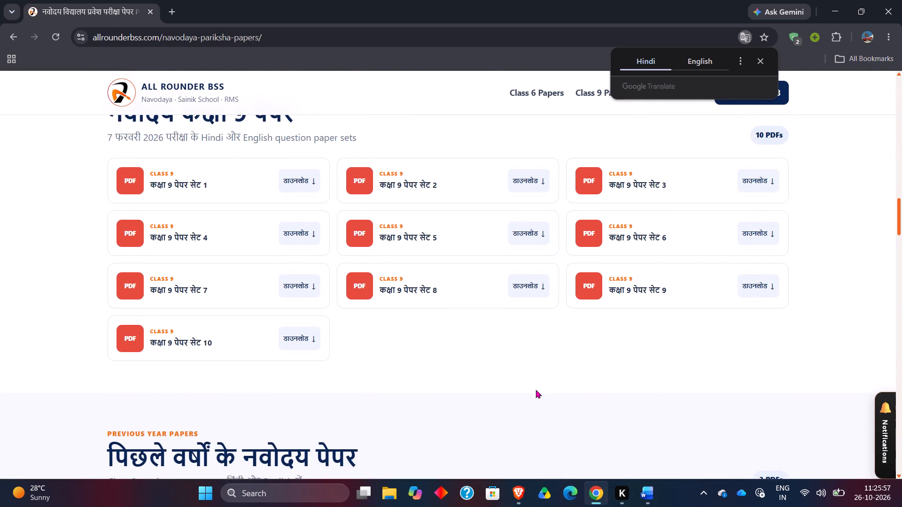
scroll(536, 390, up, 1)
scroll(536, 390, down, 2)
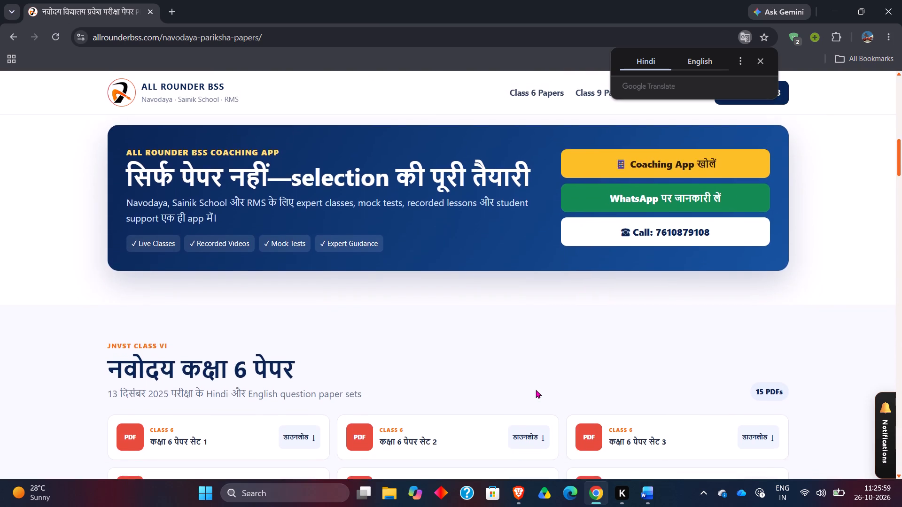
scroll(536, 390, down, 3)
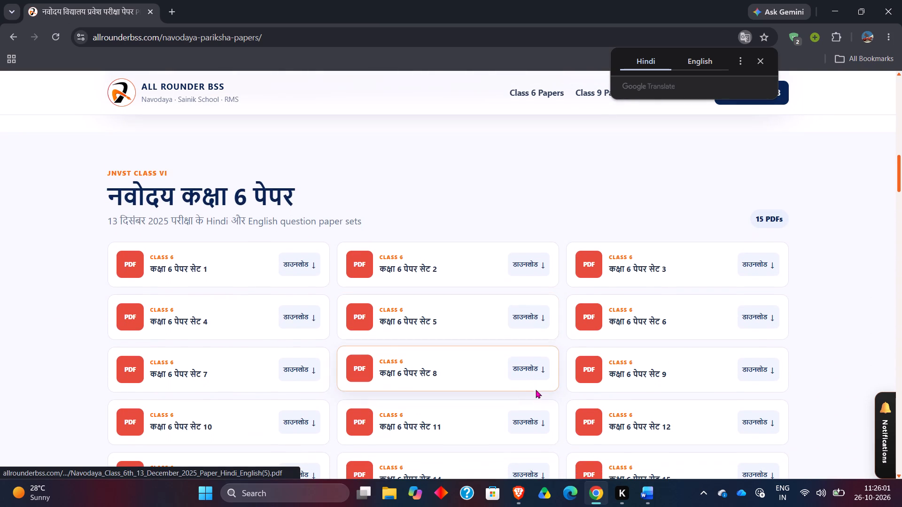
scroll(463, 238, down, 1)
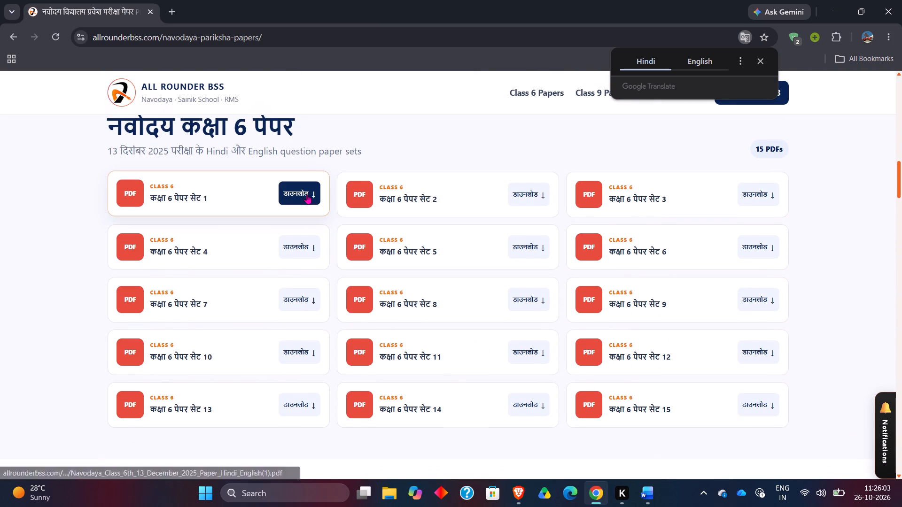
click(307, 194)
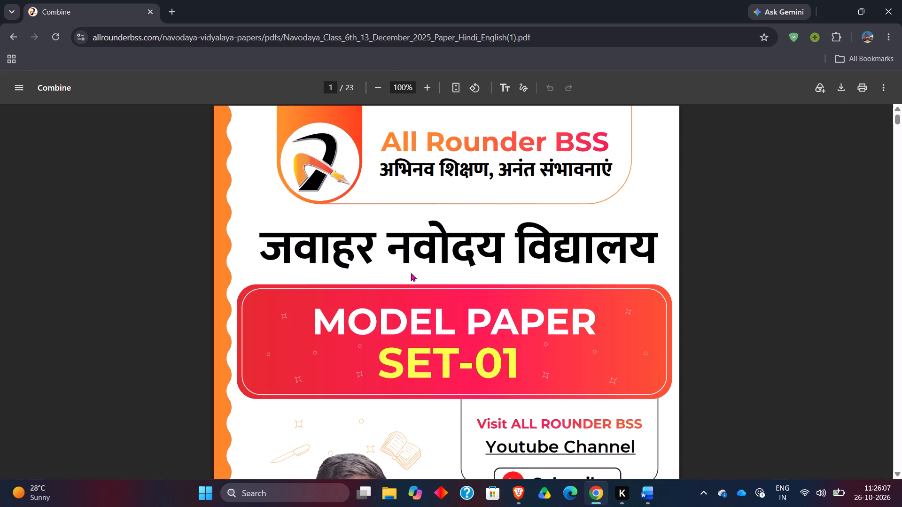
Read through the model paper from the candidate instructions and mental ability figure questions to the Section II arithmetic test.
scroll(411, 273, down, 10)
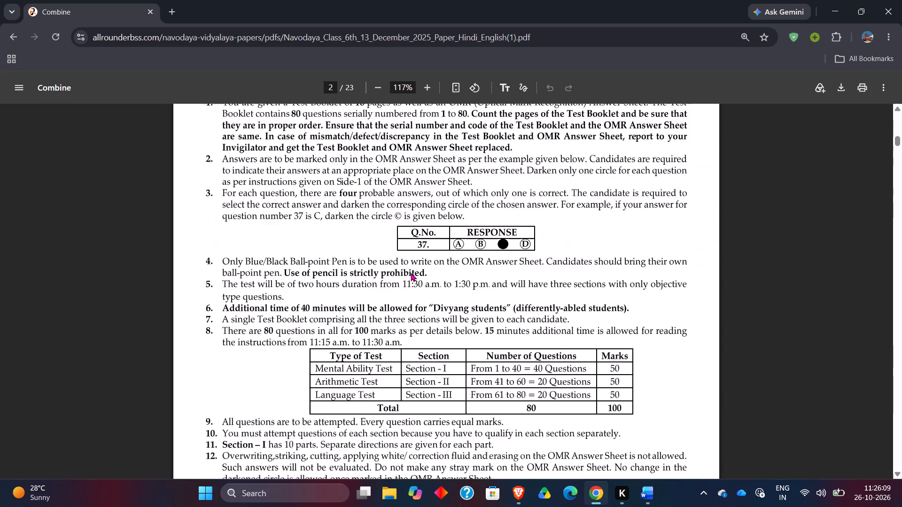
scroll(411, 273, down, 12)
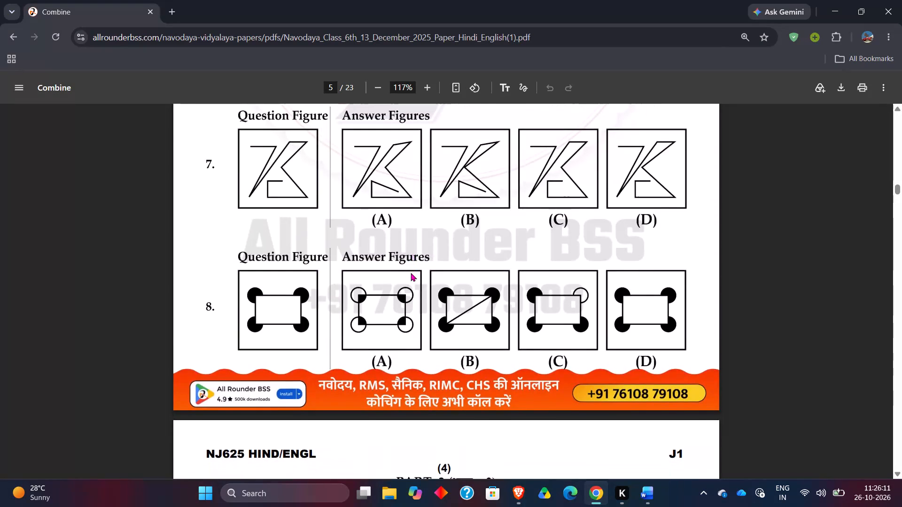
scroll(411, 273, down, 4)
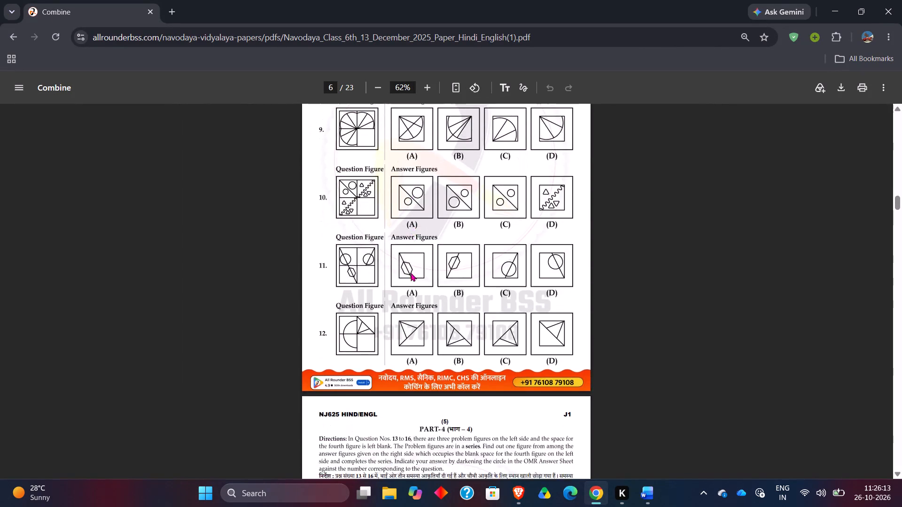
scroll(411, 273, down, 4)
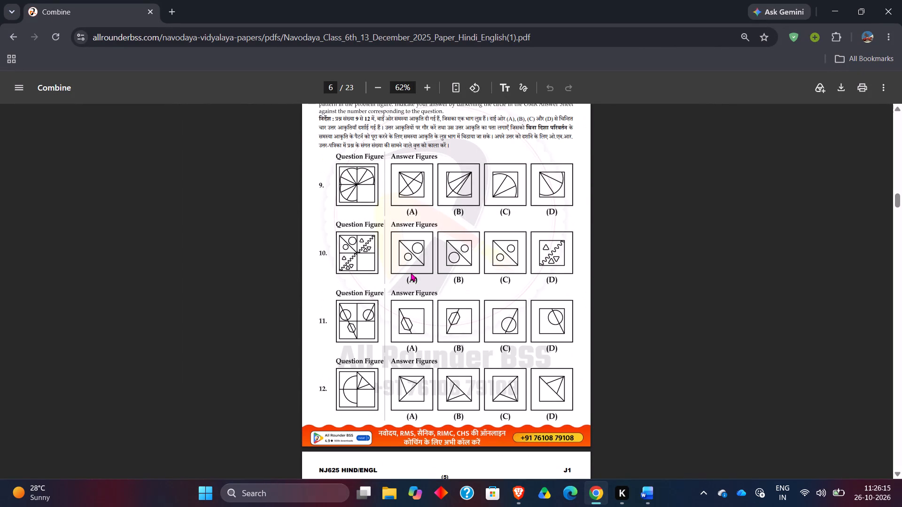
scroll(411, 273, down, 1)
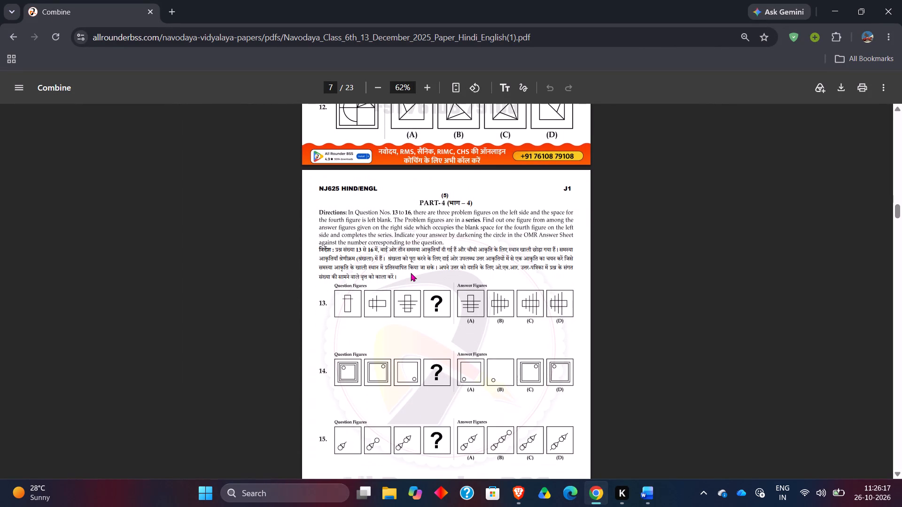
scroll(411, 273, down, 3)
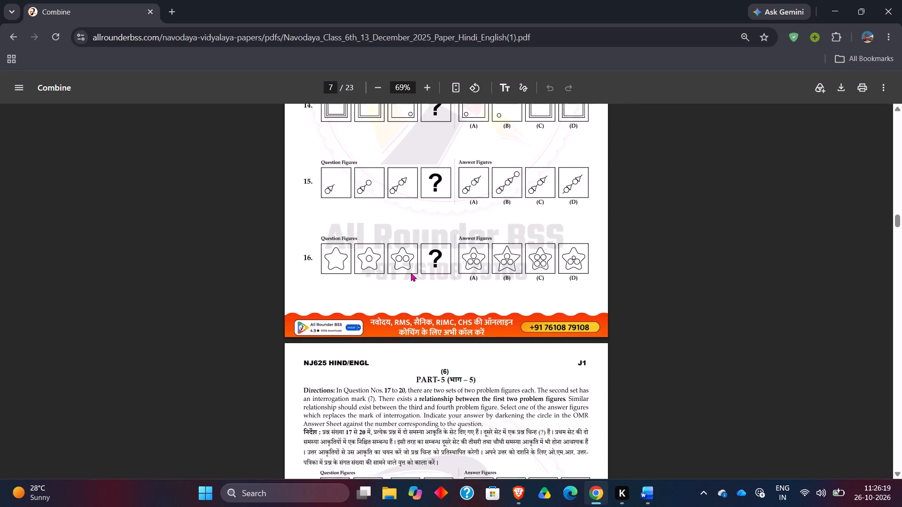
scroll(411, 273, down, 10)
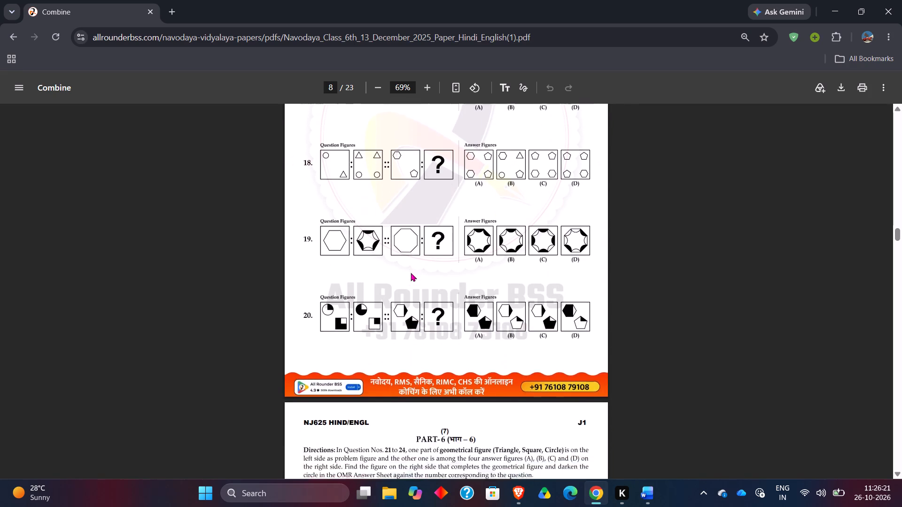
scroll(411, 273, down, 10)
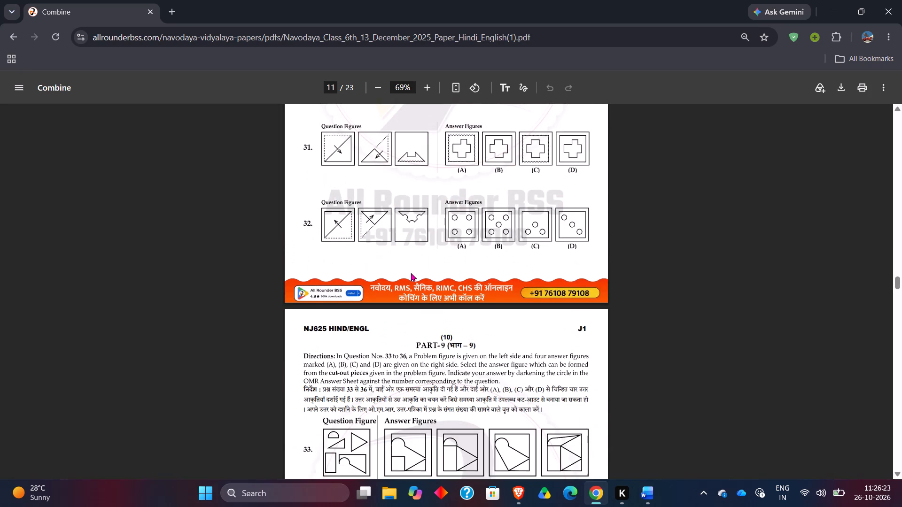
scroll(411, 273, down, 9)
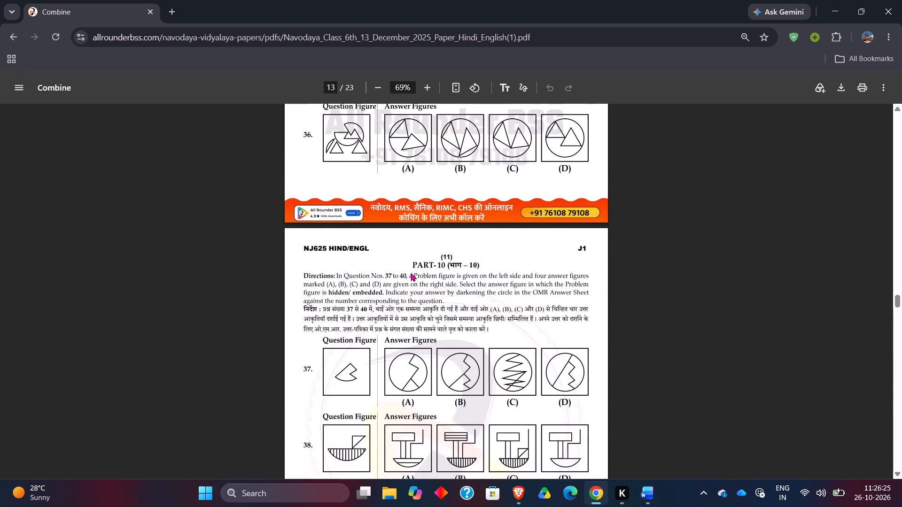
scroll(411, 273, down, 9)
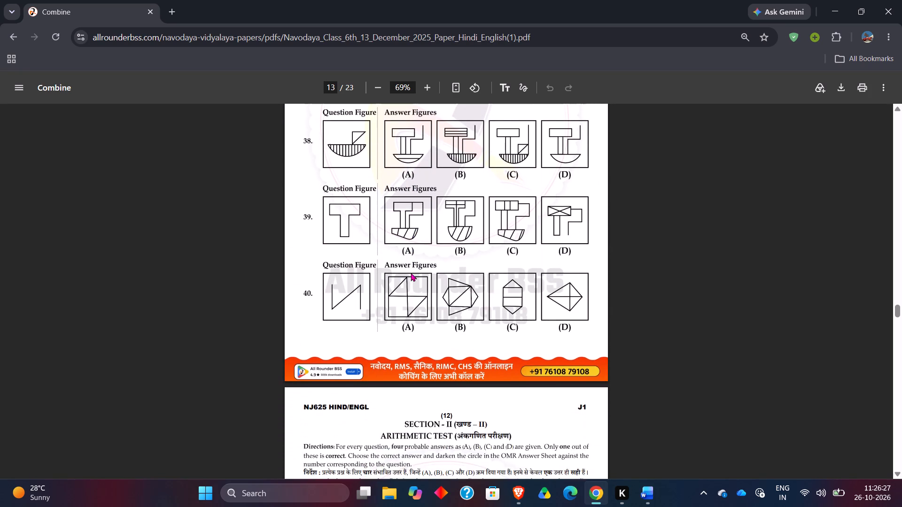
scroll(411, 273, down, 5)
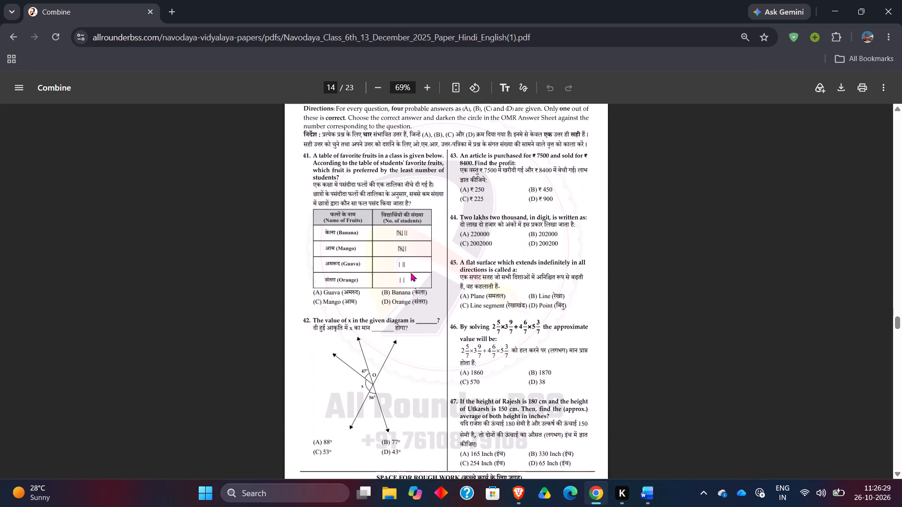
Examine the arithmetic test questions and their two-column bilingual layout on pages 14 and 15.
scroll(411, 273, down, 1)
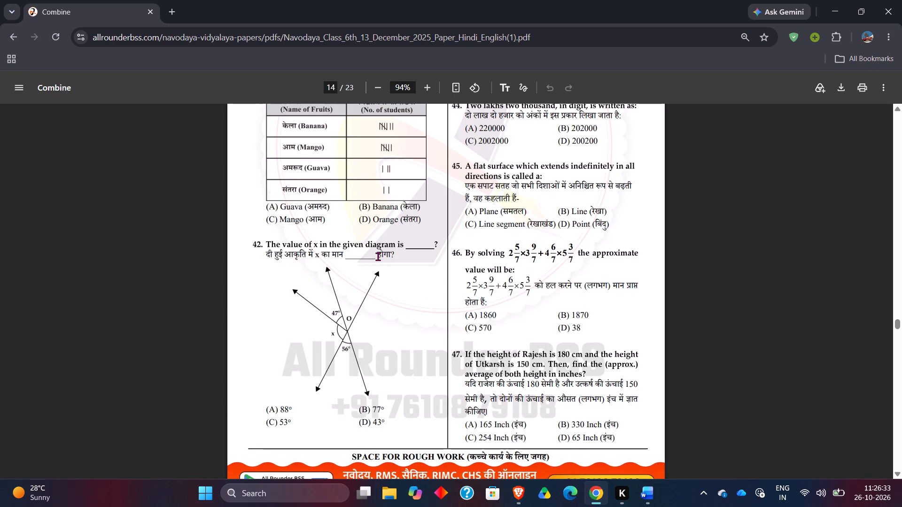
scroll(378, 256, down, 1)
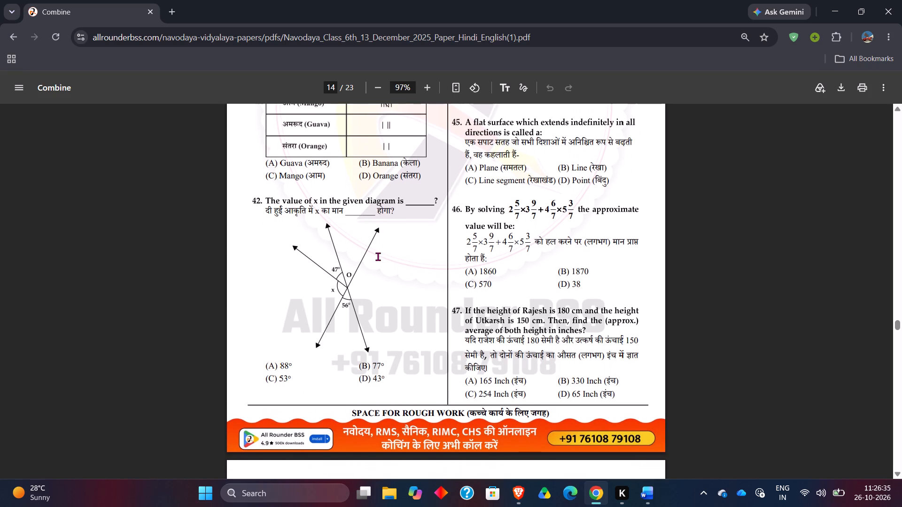
scroll(378, 256, up, 3)
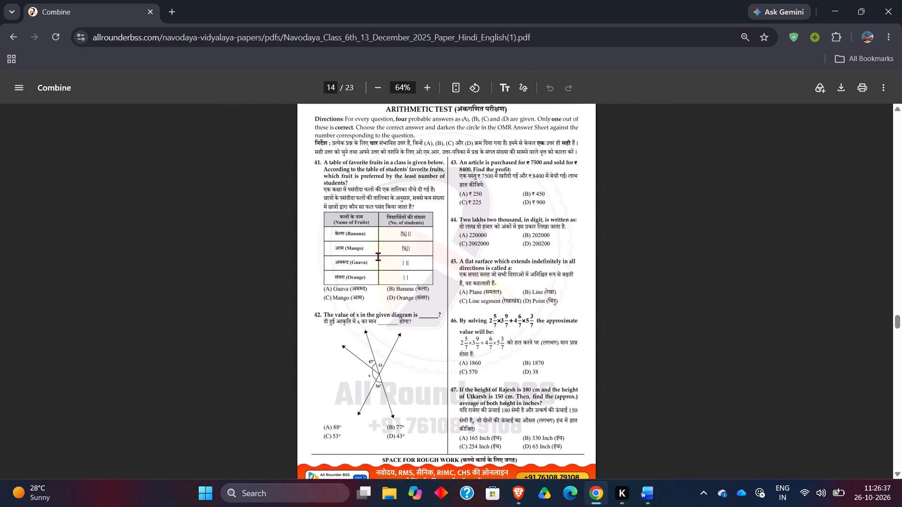
scroll(378, 256, up, 1)
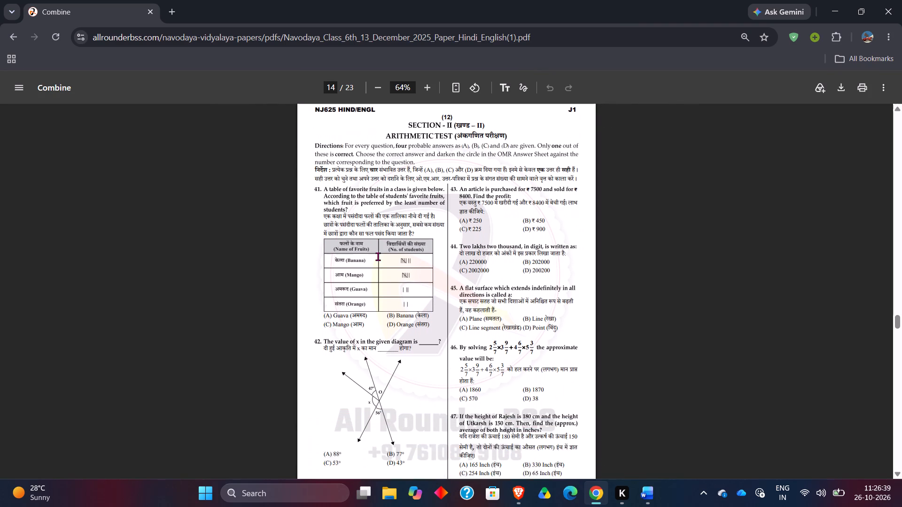
scroll(378, 256, down, 2)
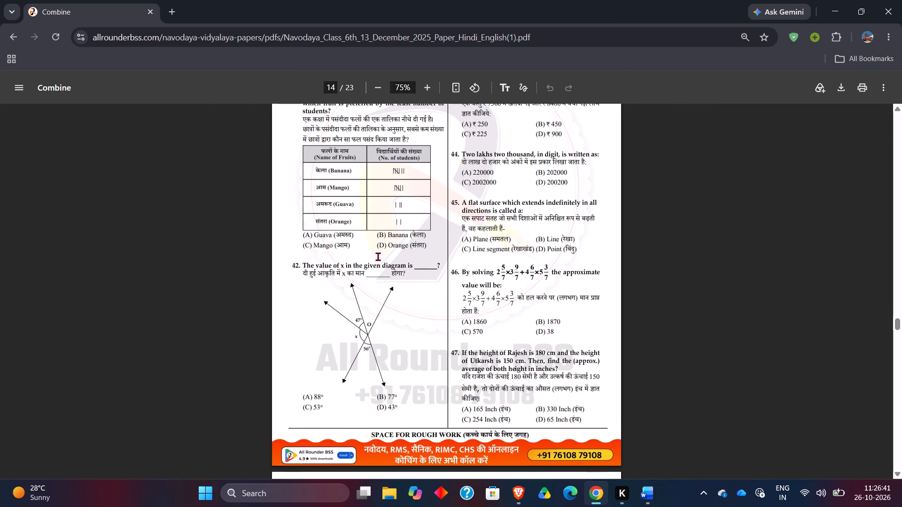
scroll(378, 256, down, 5)
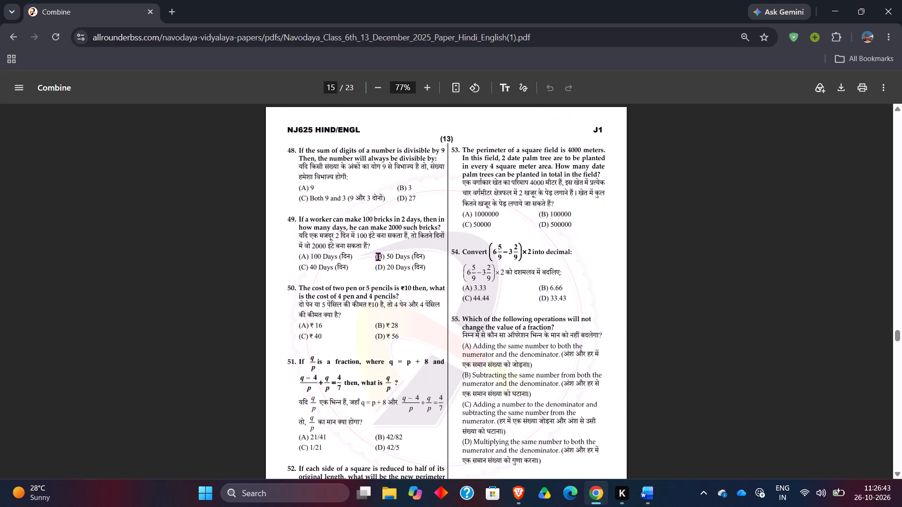
Review the mental ability figure questions backwards from Part 10 to the Part 1 directions and questions 1 to 4 on page 4.
scroll(378, 256, up, 9)
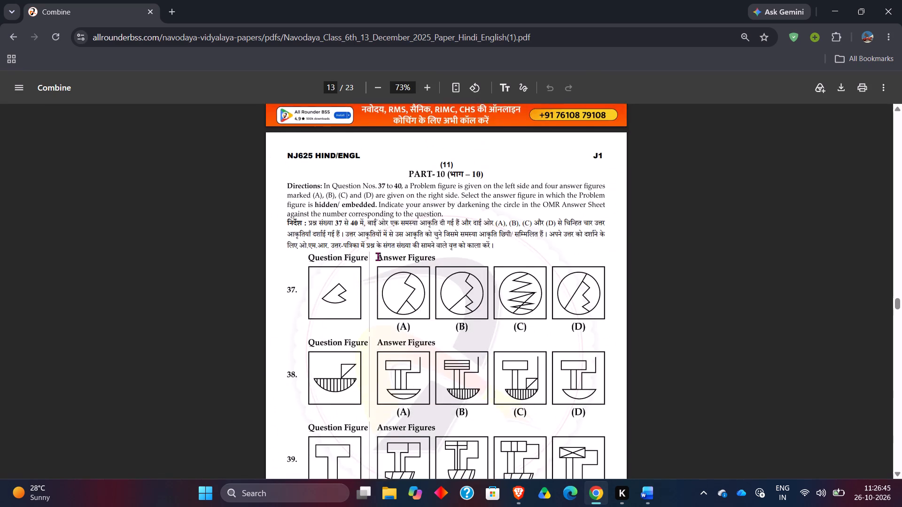
scroll(378, 256, up, 5)
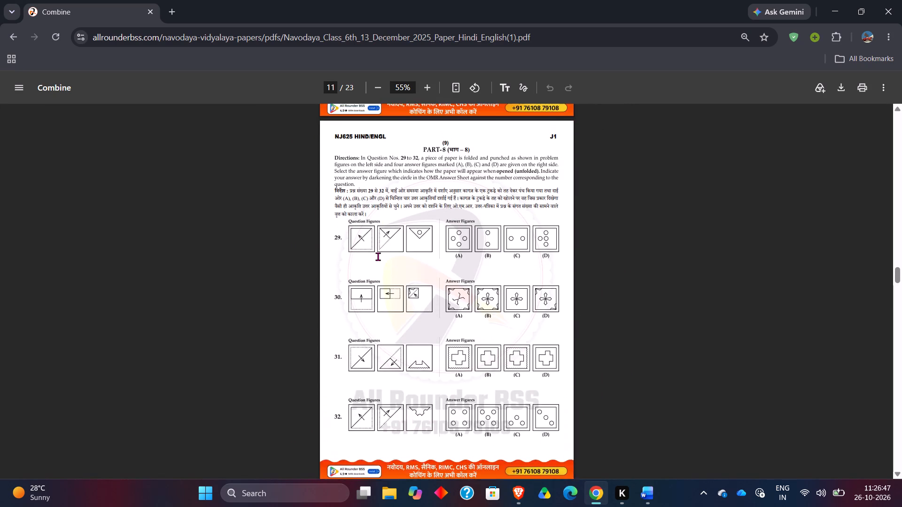
scroll(378, 256, up, 6)
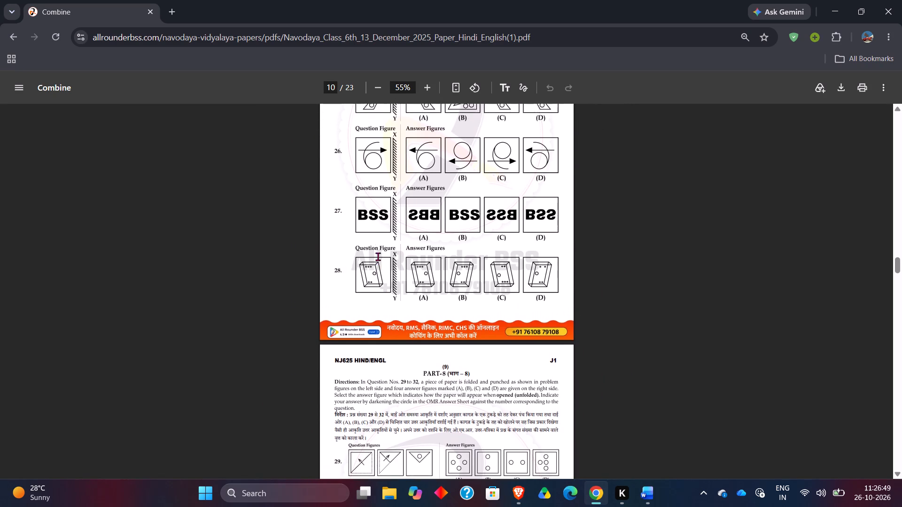
scroll(378, 256, up, 3)
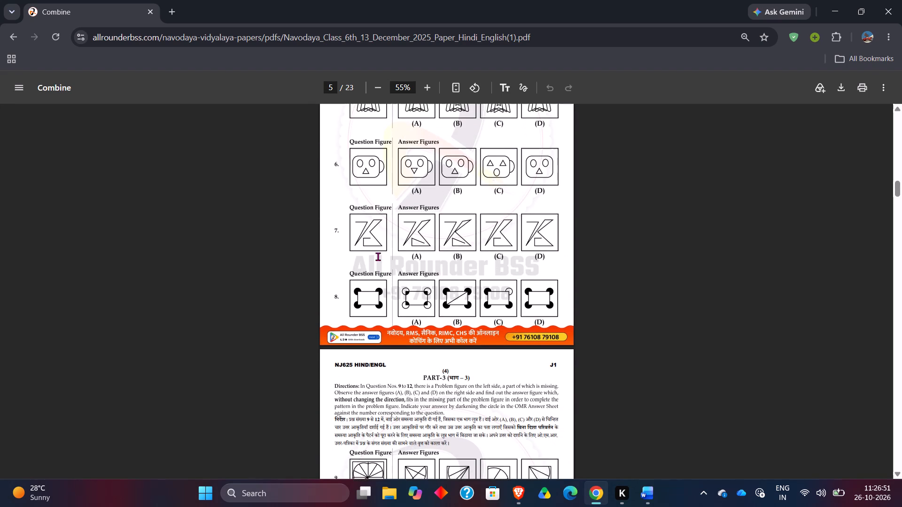
scroll(378, 256, up, 3)
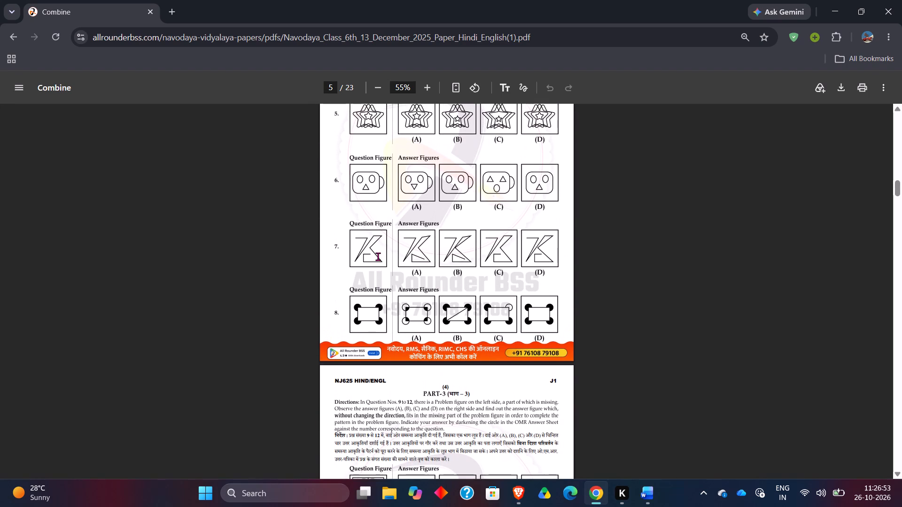
scroll(378, 256, up, 2)
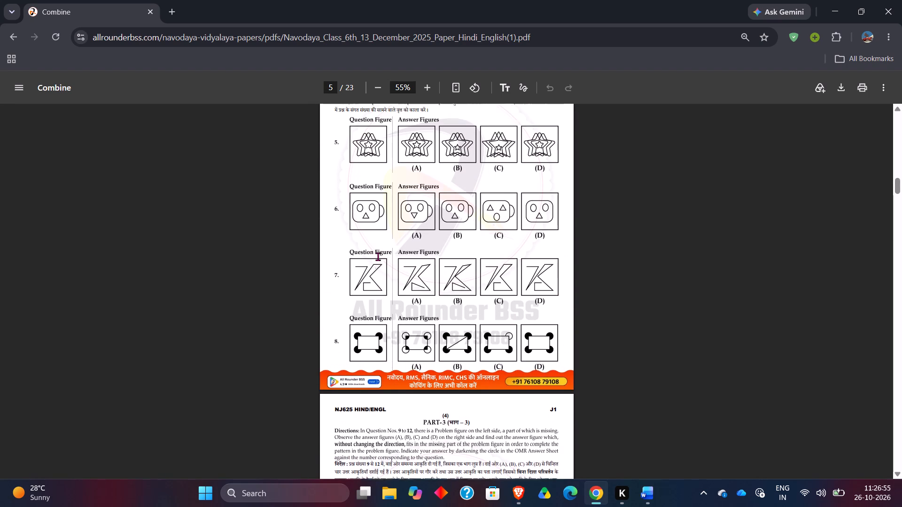
scroll(378, 256, up, 3)
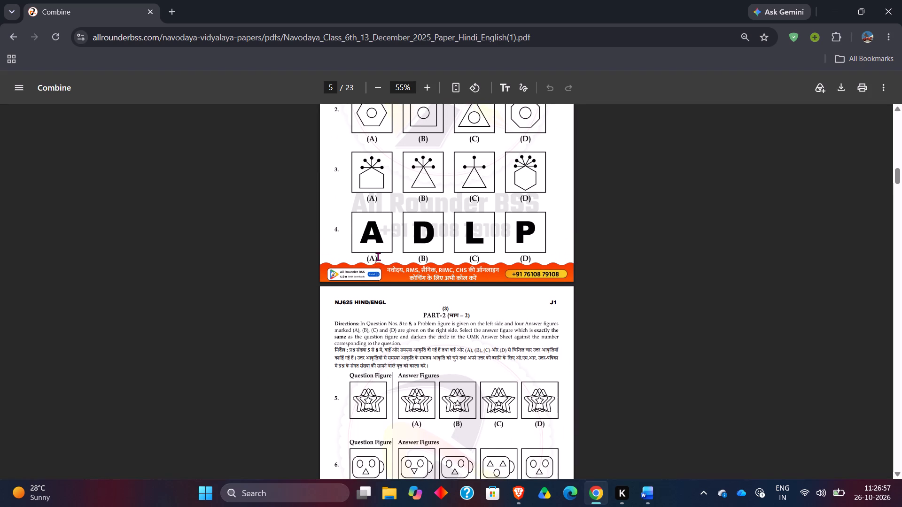
scroll(378, 256, up, 4)
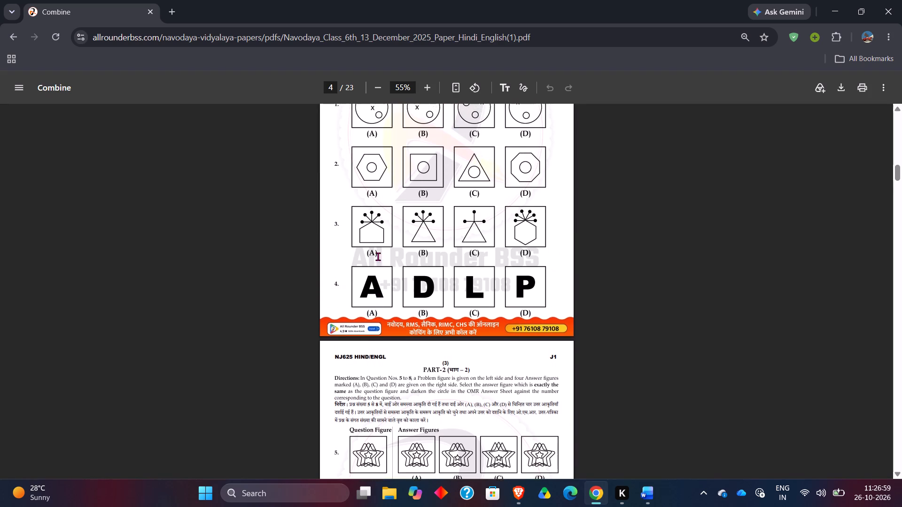
scroll(378, 256, up, 3)
scroll(378, 256, down, 1)
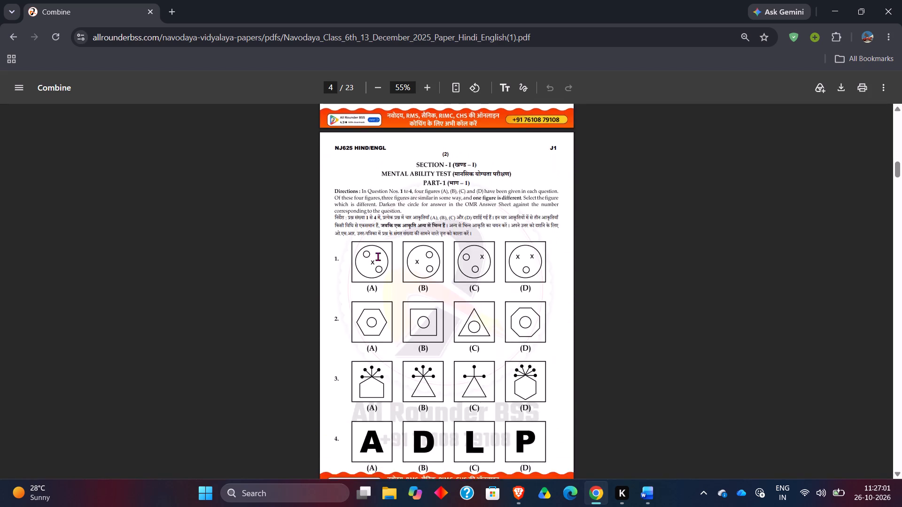
scroll(378, 256, up, 1)
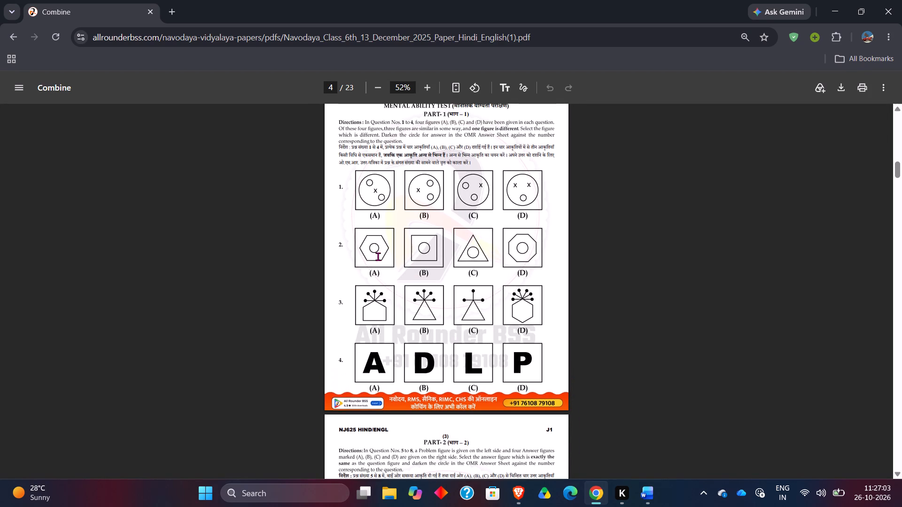
scroll(378, 256, up, 1)
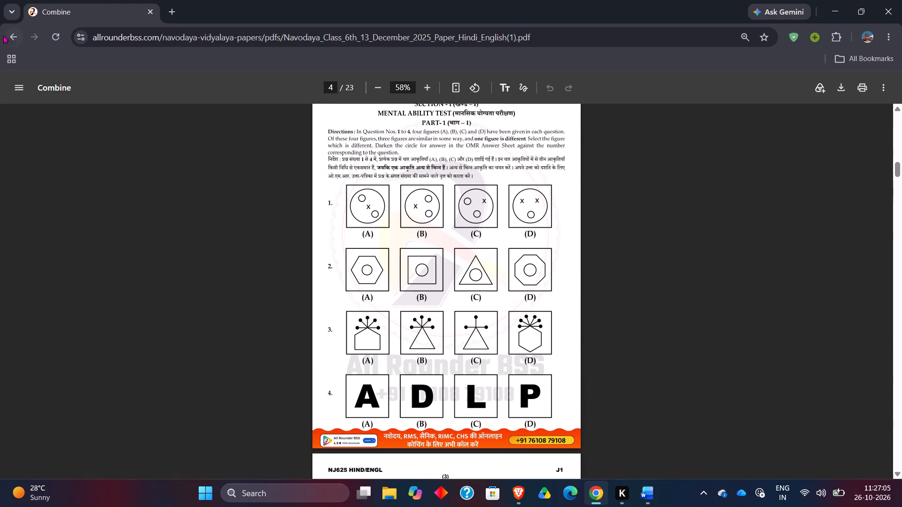
Go back to the All Rounder BSS papers page, dismiss its notification offer and look over the Class 6 paper list.
click(9, 33)
scroll(327, 200, up, 1)
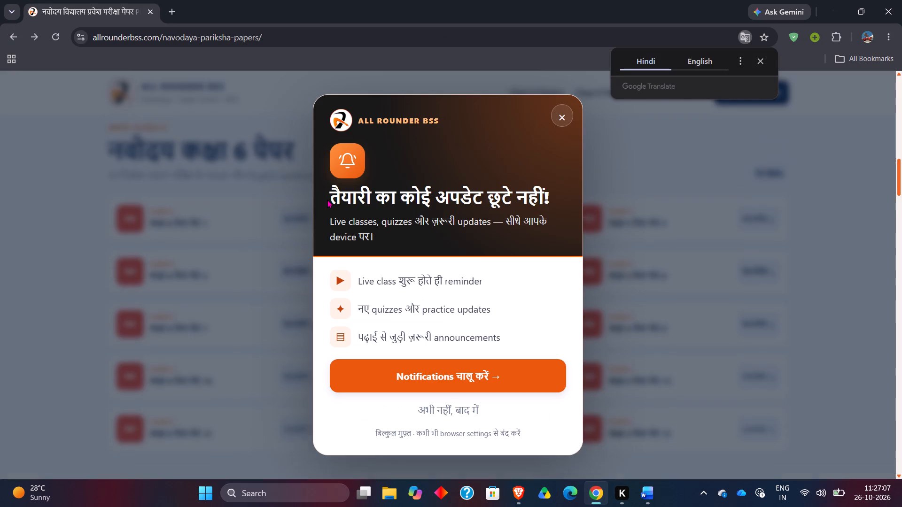
scroll(327, 200, up, 1)
click(559, 116)
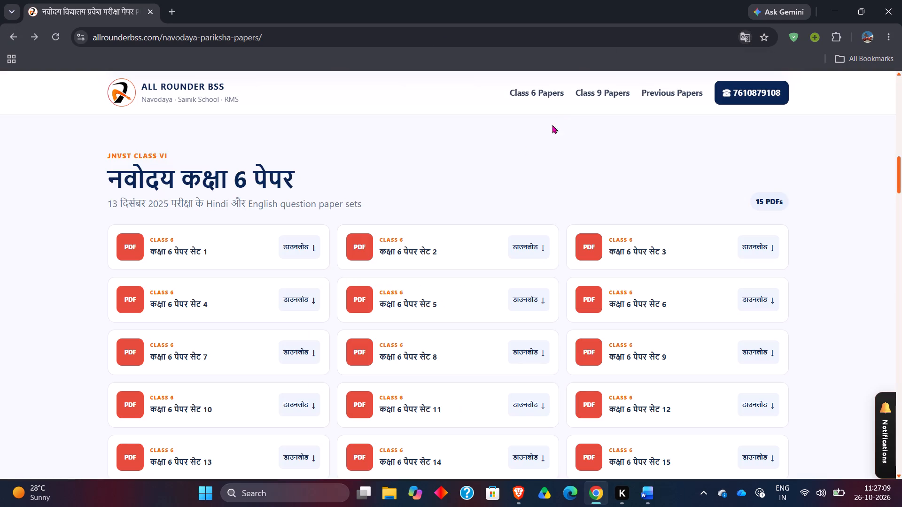
scroll(410, 147, up, 5)
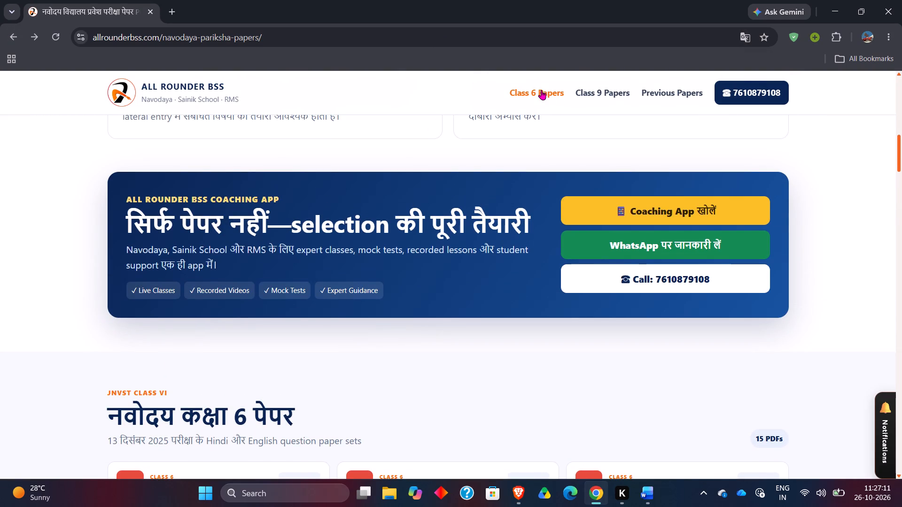
click(541, 90)
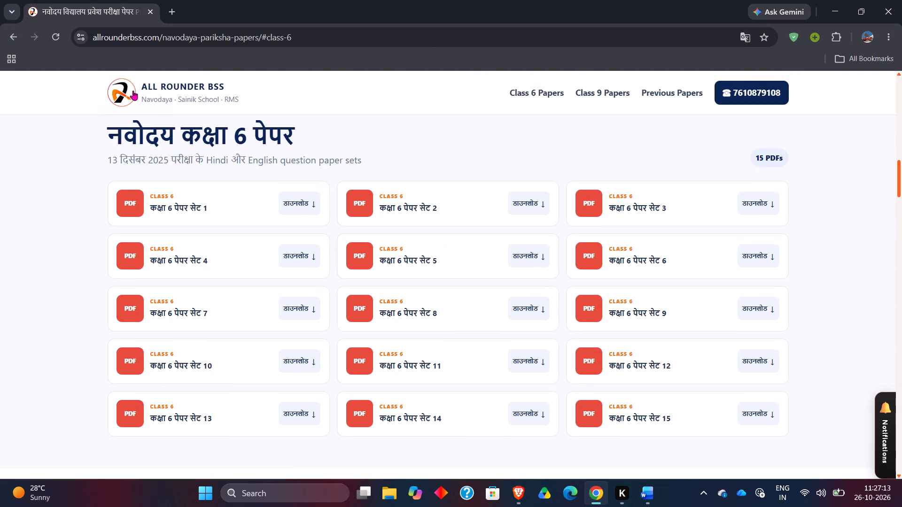
Go back to the Google results for the JNV Class 6 2027 Hindi book search and look through them.
click(13, 34)
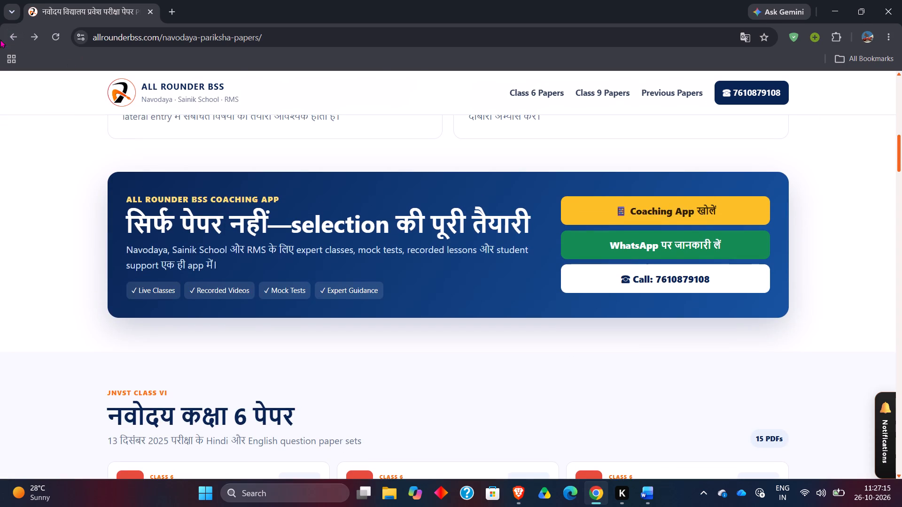
click(4, 33)
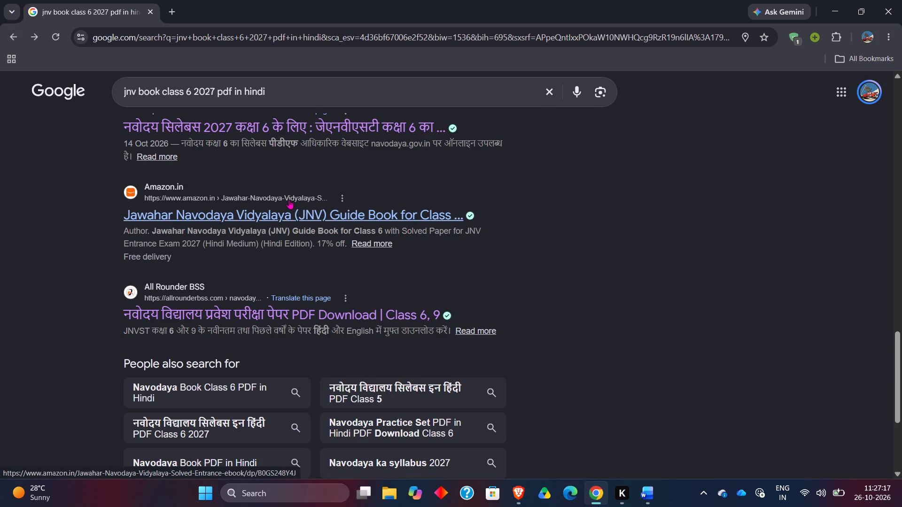
scroll(342, 290, down, 6)
scroll(342, 290, up, 7)
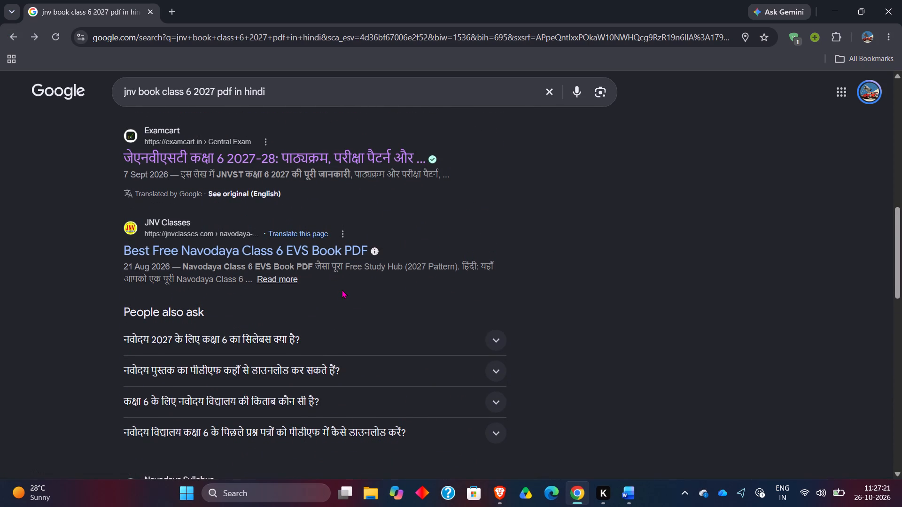
scroll(342, 290, up, 4)
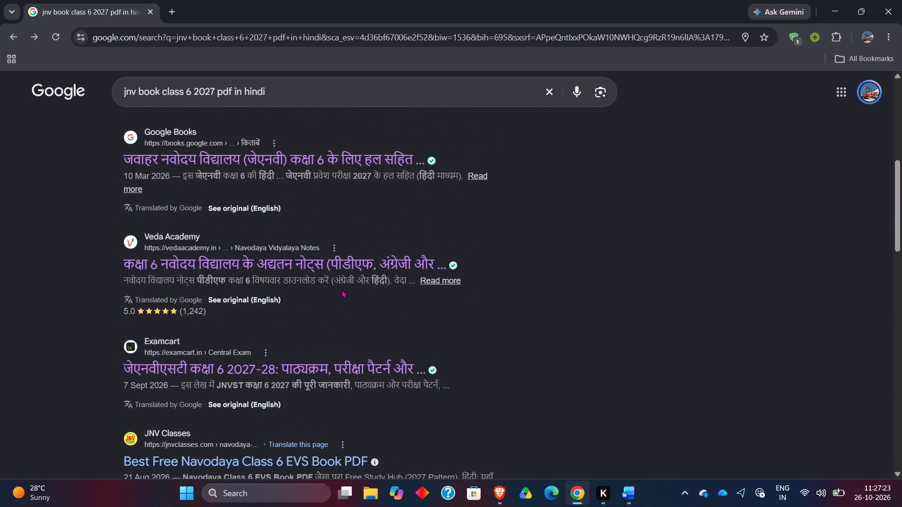
scroll(342, 290, up, 13)
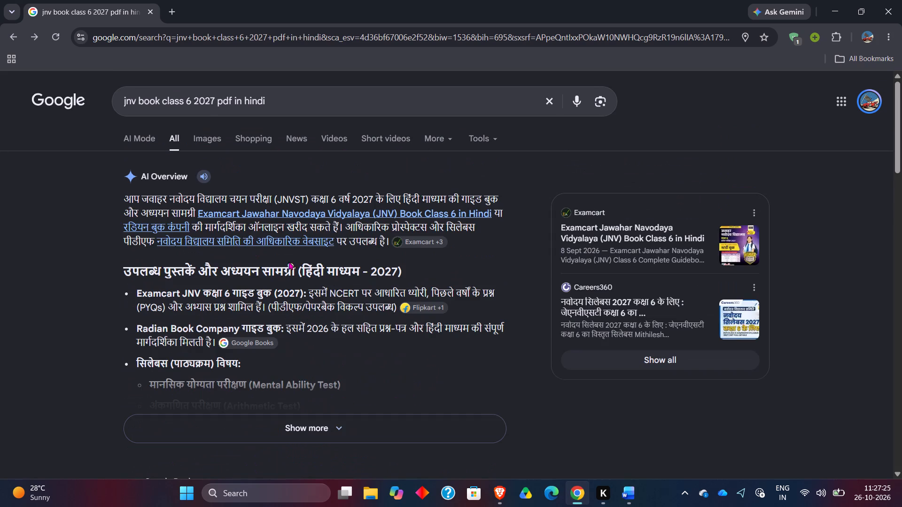
scroll(317, 357, down, 4)
scroll(282, 374, down, 1)
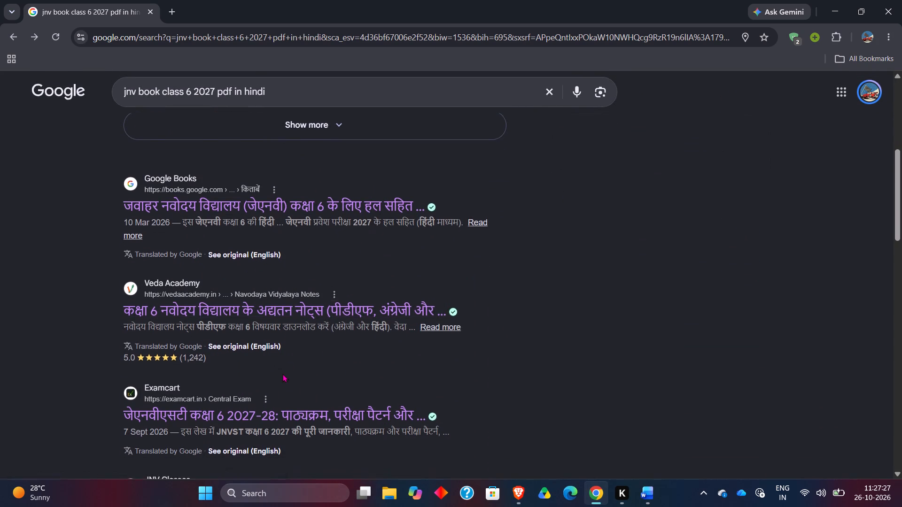
scroll(282, 374, down, 8)
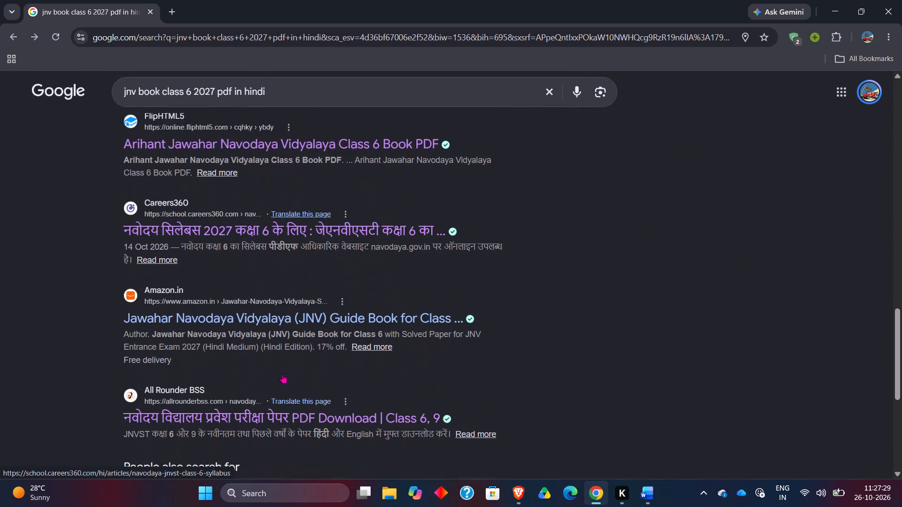
scroll(282, 374, down, 2)
Reopen the All Rounder BSS papers page from the results and open the Class 6 paper set 15 PDF.
click(263, 373)
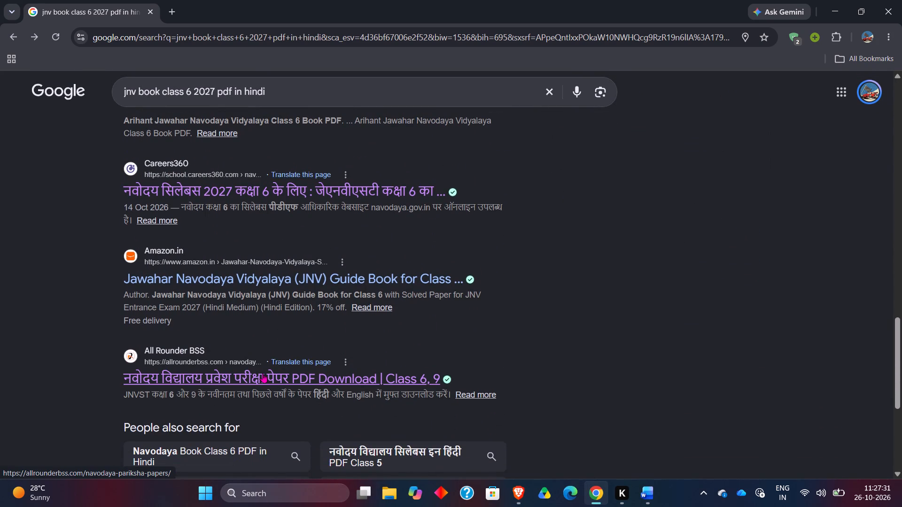
scroll(498, 325, down, 2)
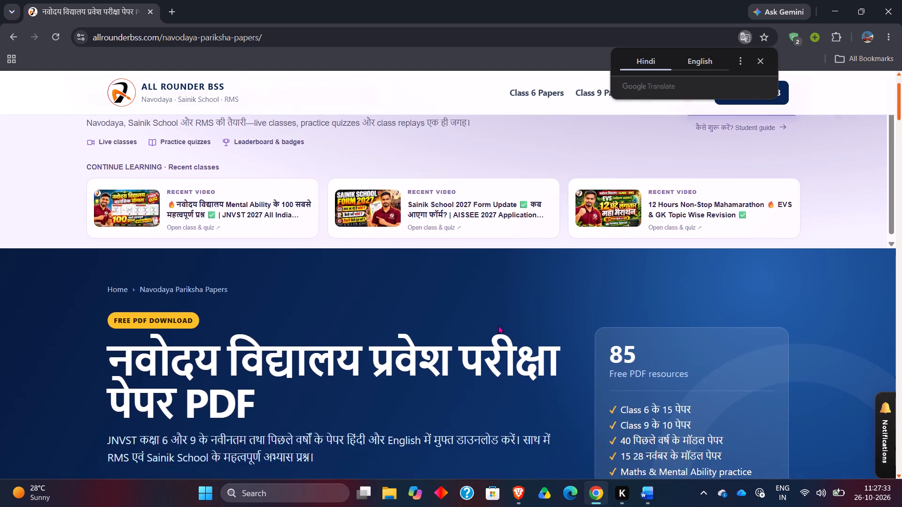
scroll(498, 325, down, 4)
scroll(498, 325, up, 1)
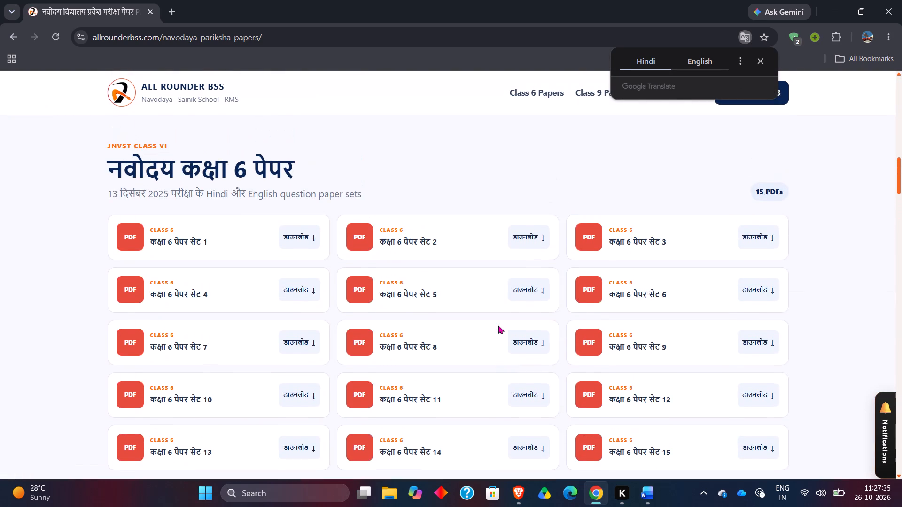
scroll(665, 389, down, 2)
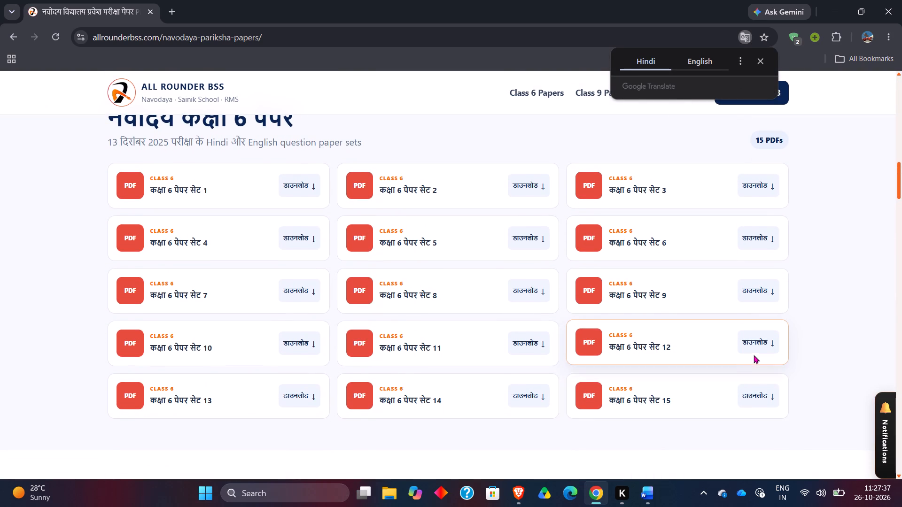
click(753, 397)
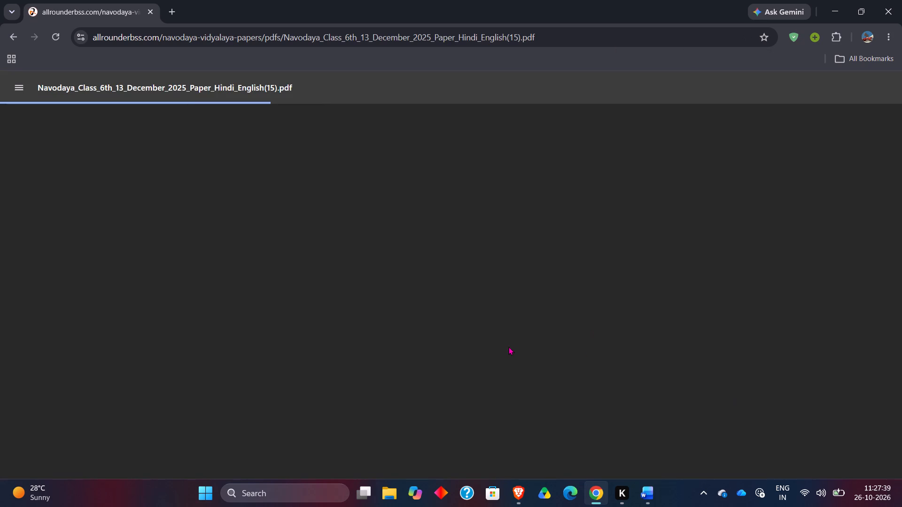
Look through the set 15 paper from its cover and candidate instructions to mental ability questions 1 to 4 on page 4.
scroll(508, 346, down, 1)
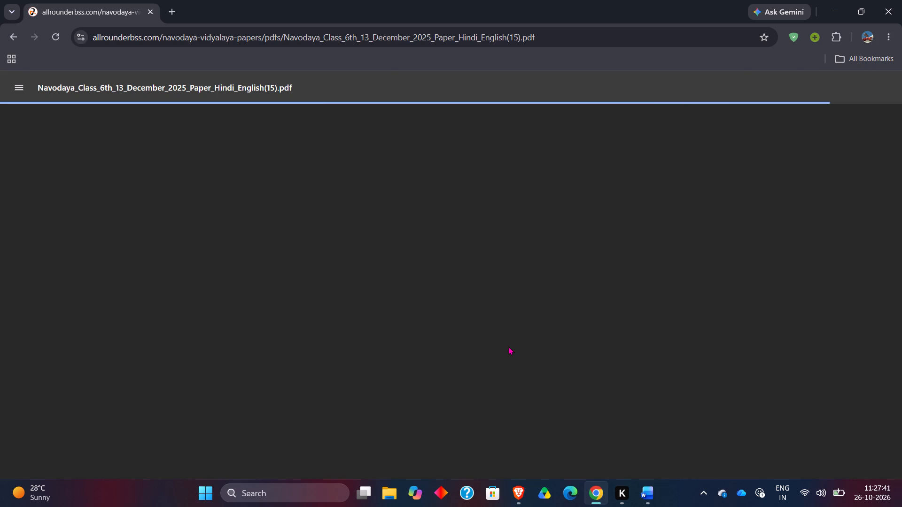
scroll(508, 346, down, 6)
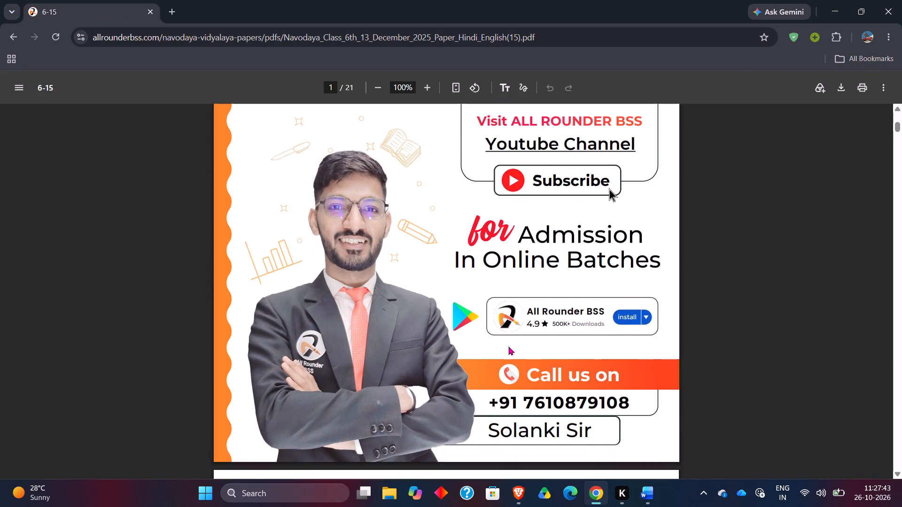
scroll(508, 346, down, 7)
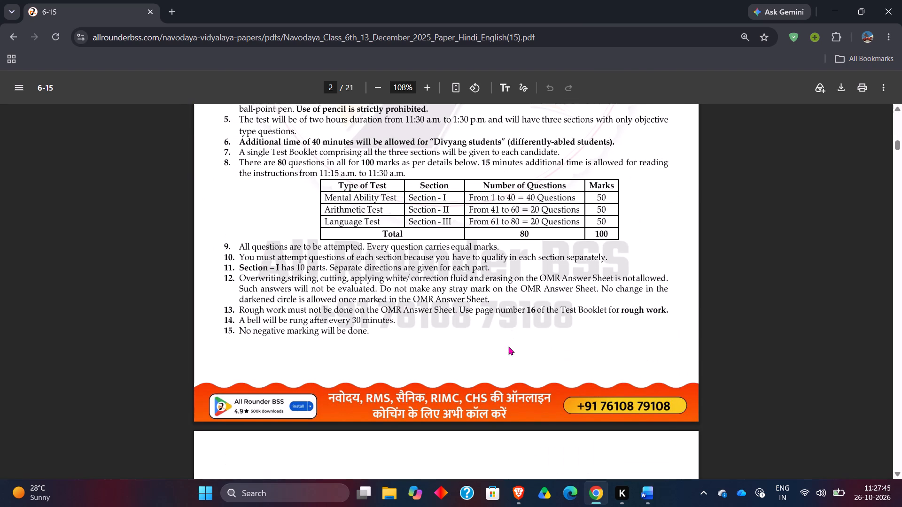
scroll(508, 346, down, 5)
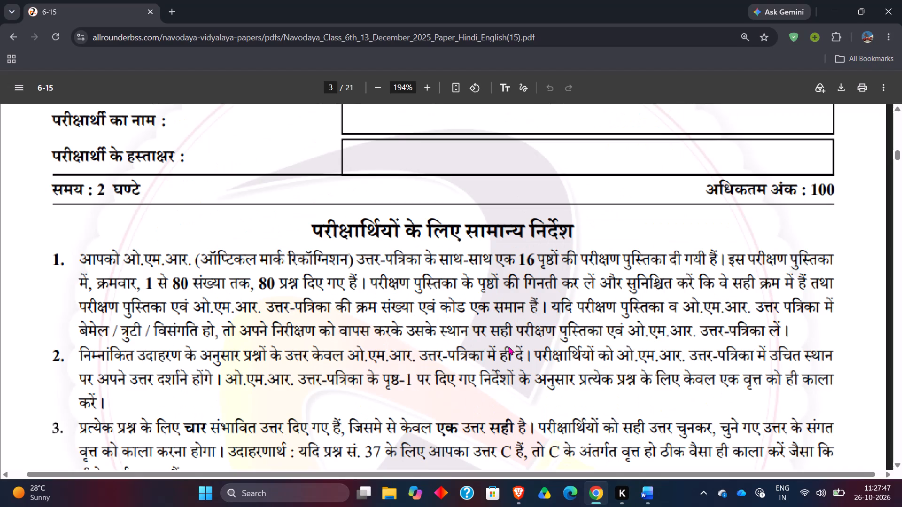
scroll(508, 346, down, 7)
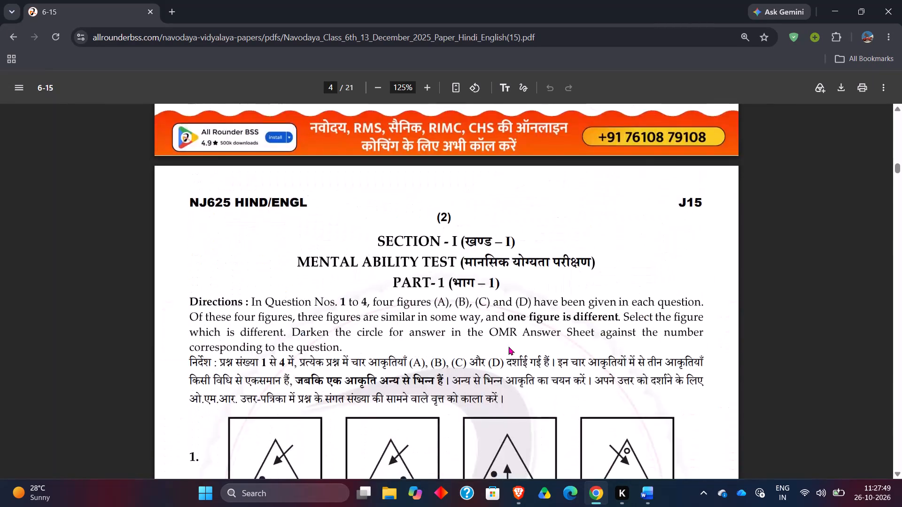
scroll(508, 346, down, 6)
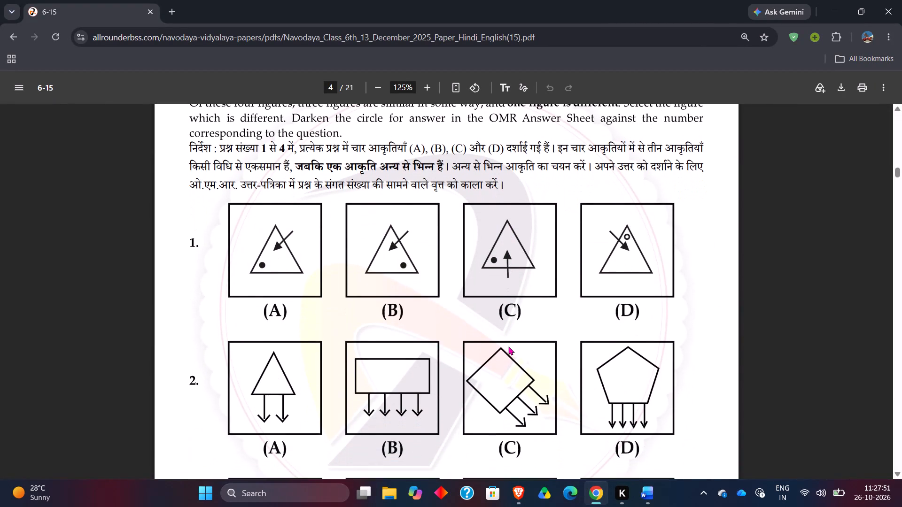
scroll(508, 346, down, 1)
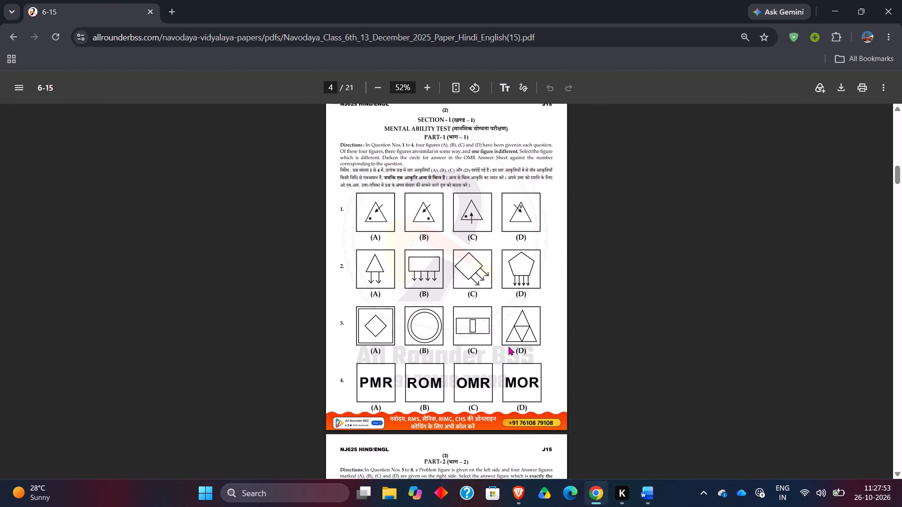
scroll(508, 346, down, 1)
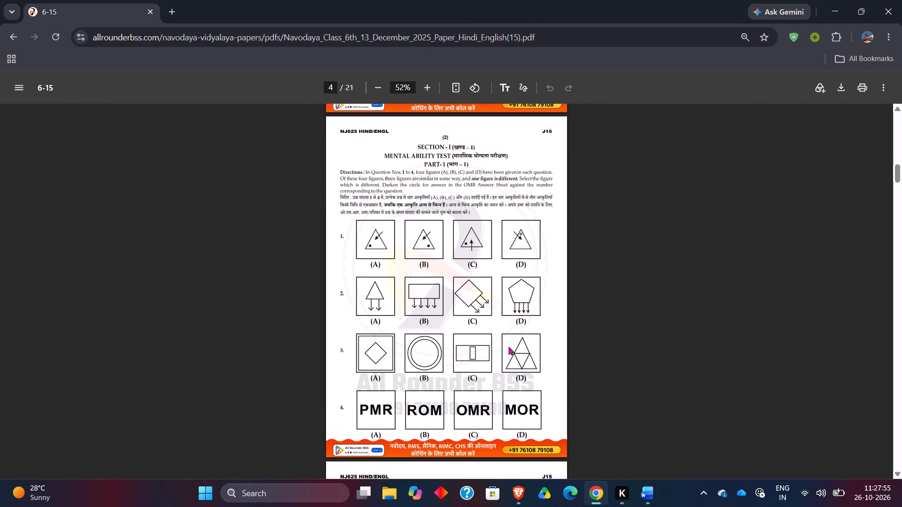
Capture a rectangular snip of page 4 covering the Hindi directions and figure questions 1 to 4, and copy it.
key(Print)
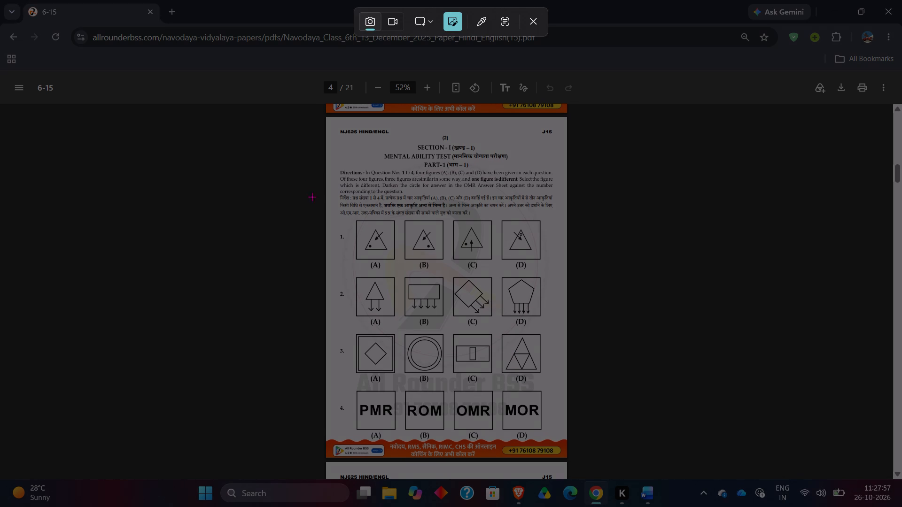
drag(325, 194, 343, 206)
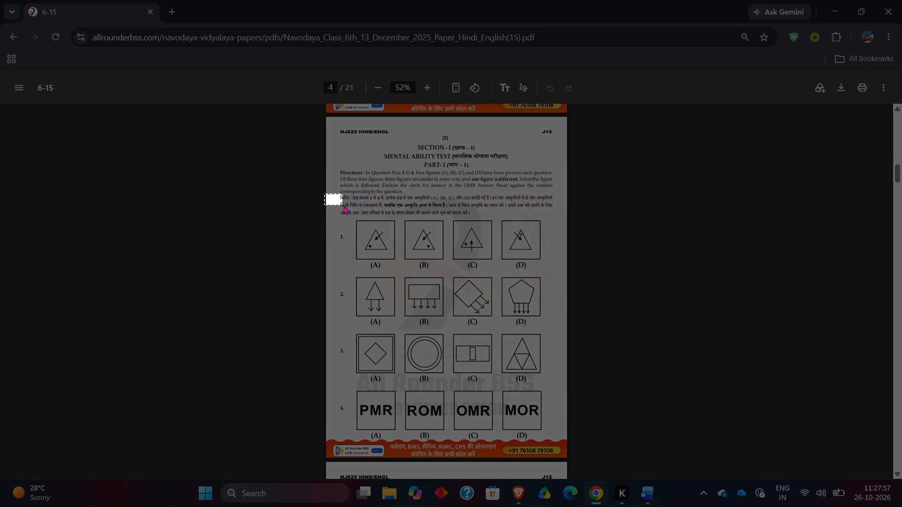
drag(343, 206, 568, 444)
scroll(568, 444, up, 1)
drag(568, 444, 566, 442)
scroll(566, 442, up, 1)
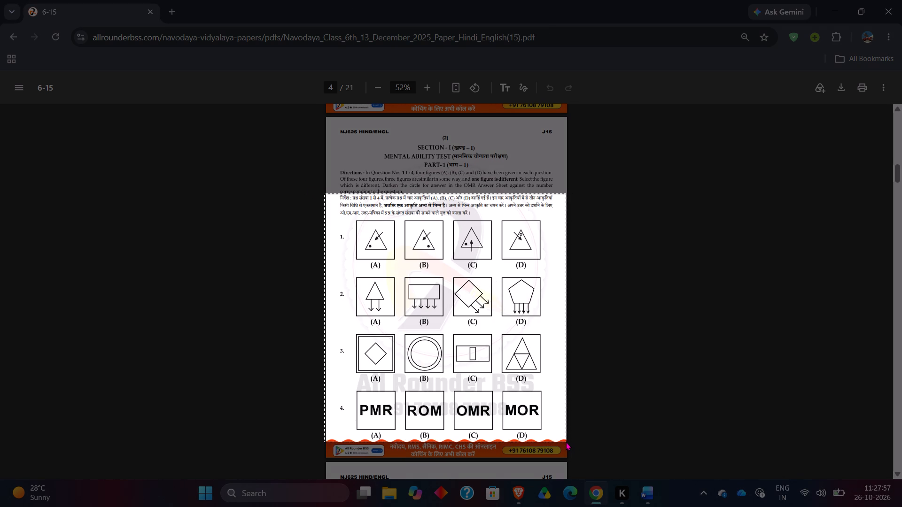
scroll(566, 442, up, 1)
drag(566, 442, 566, 440)
scroll(566, 440, up, 2)
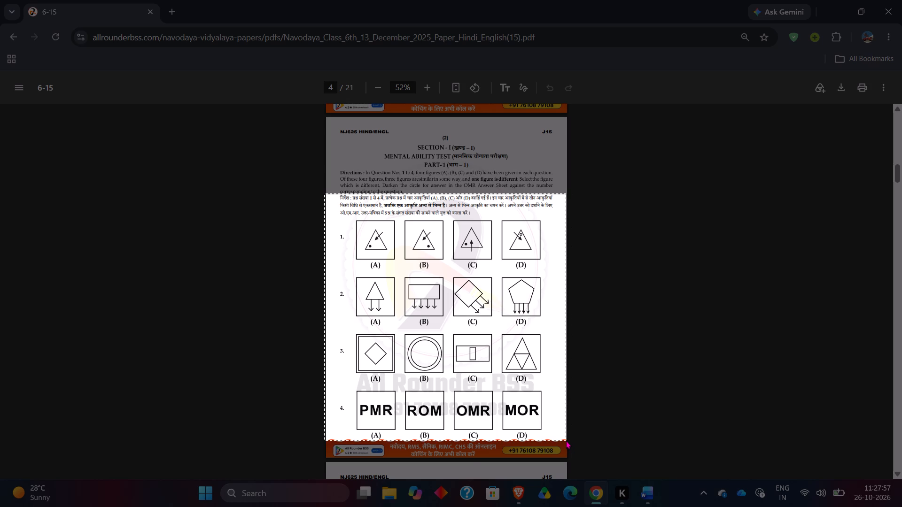
key(ctrl+c)
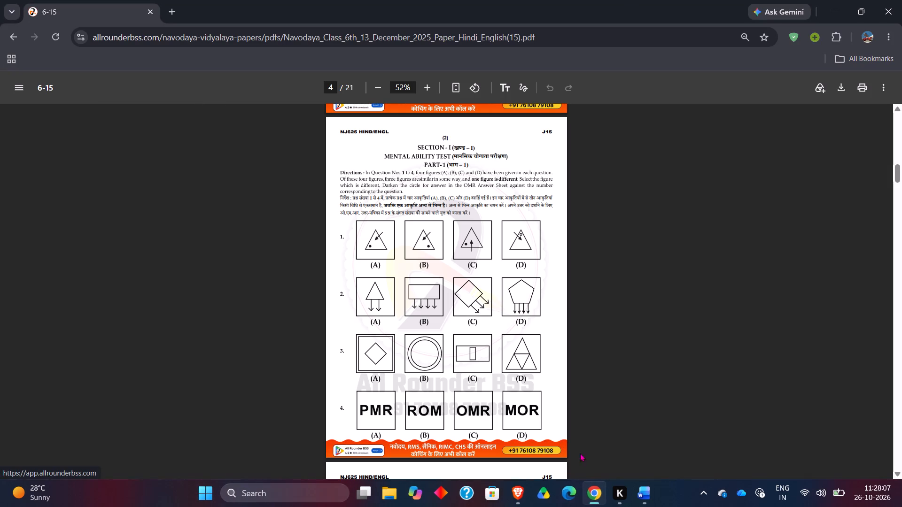
Switch to the blank Word document and paste the captured question image at its start.
click(645, 500)
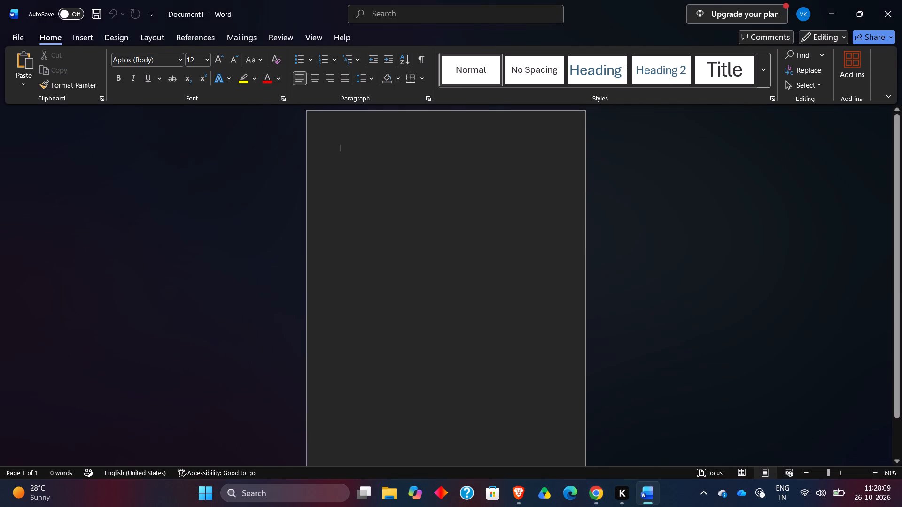
key(ctrl+v)
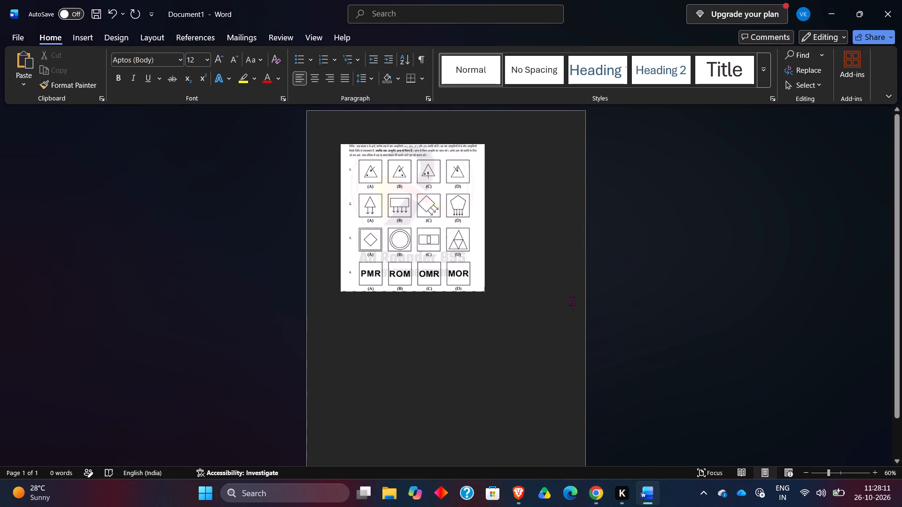
Select the pasted question 1 to 4 picture and stretch it slightly taller from its top edge.
click(484, 251)
drag(484, 251, 479, 251)
click(623, 277)
drag(473, 205, 464, 205)
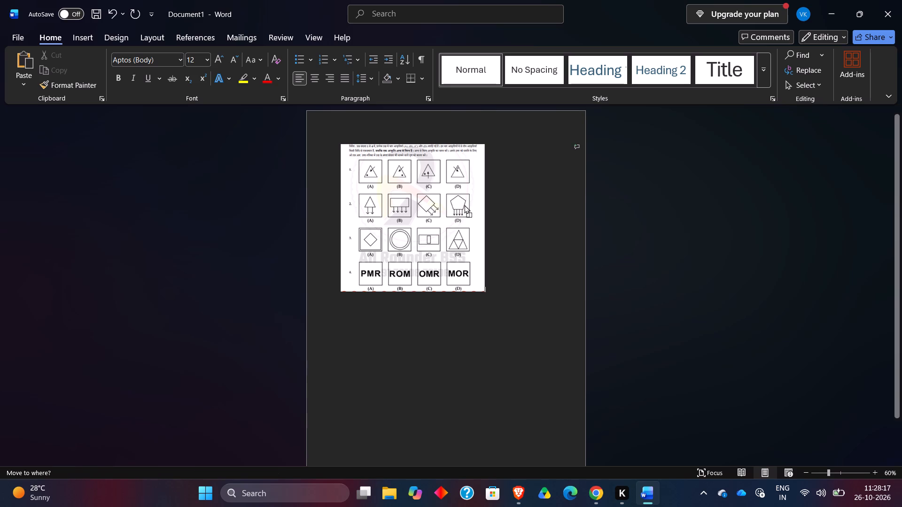
drag(464, 205, 457, 204)
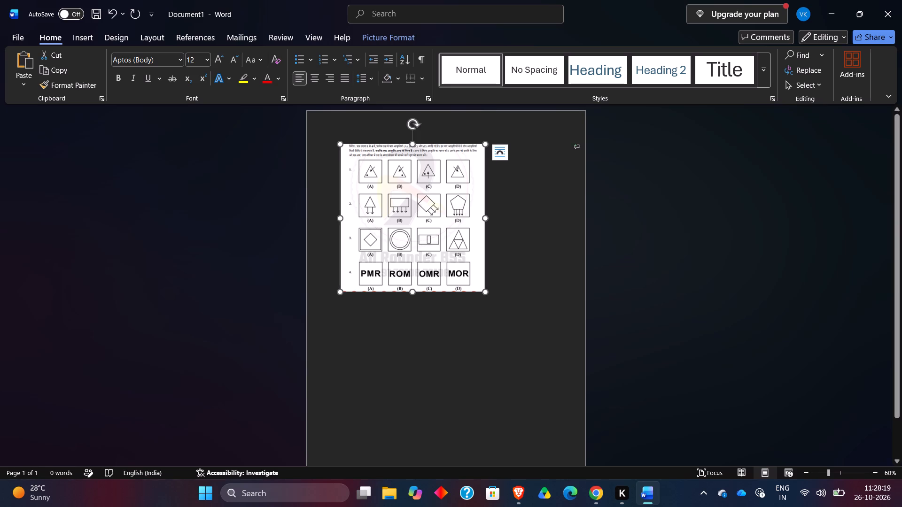
drag(431, 169, 415, 170)
click(413, 123)
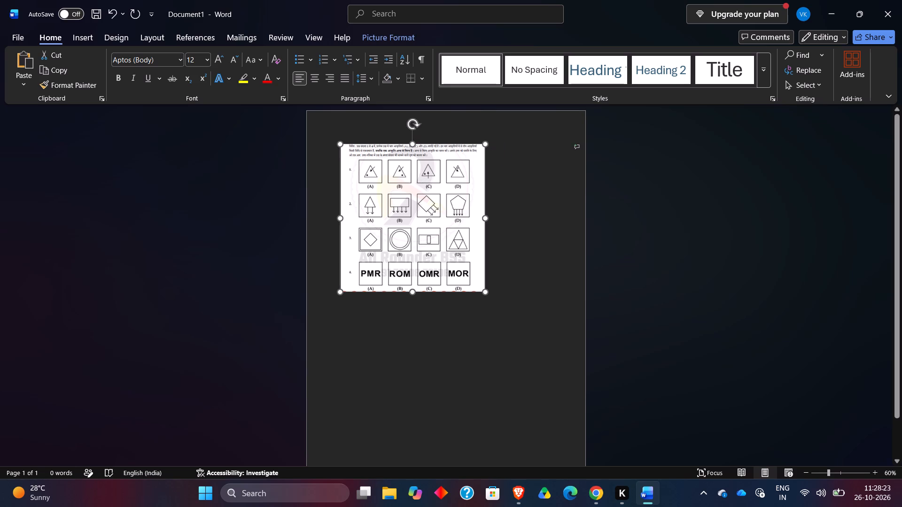
click(412, 142)
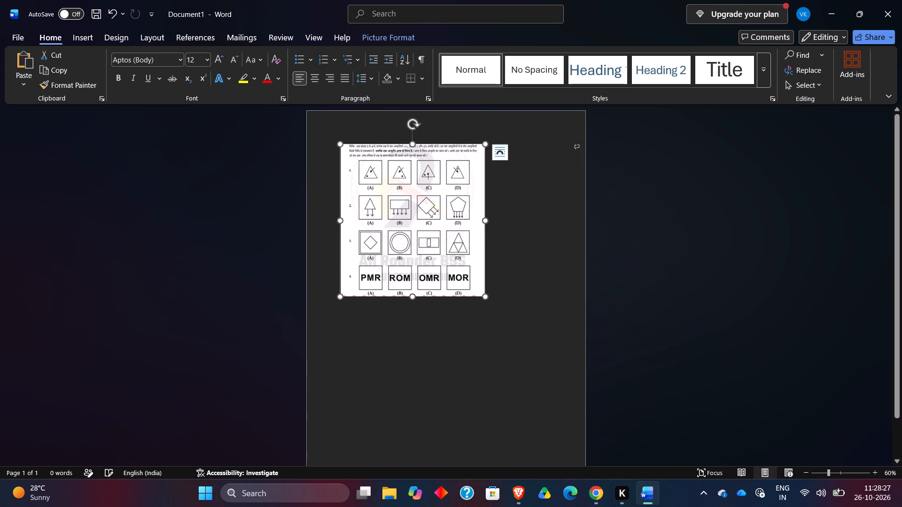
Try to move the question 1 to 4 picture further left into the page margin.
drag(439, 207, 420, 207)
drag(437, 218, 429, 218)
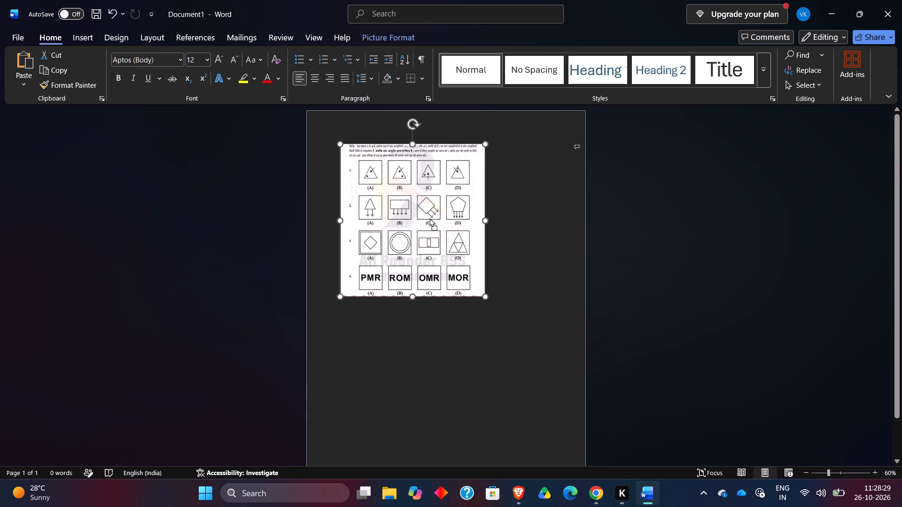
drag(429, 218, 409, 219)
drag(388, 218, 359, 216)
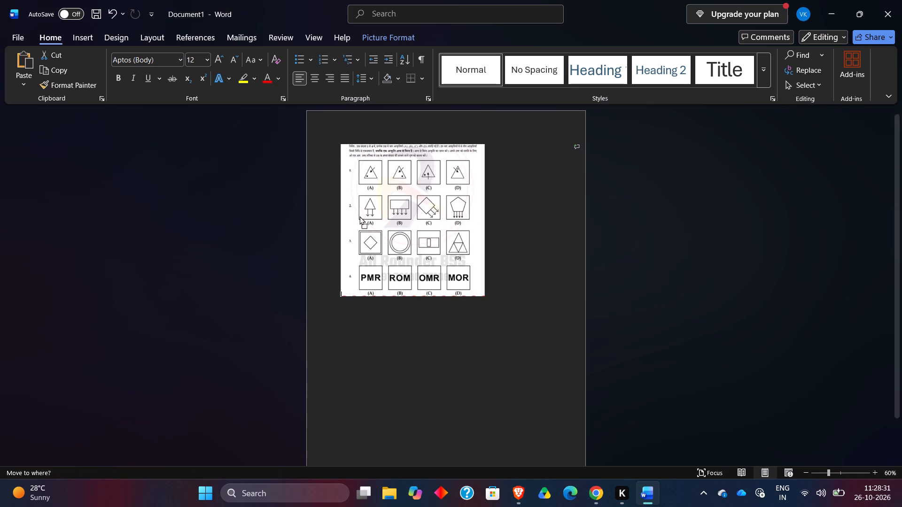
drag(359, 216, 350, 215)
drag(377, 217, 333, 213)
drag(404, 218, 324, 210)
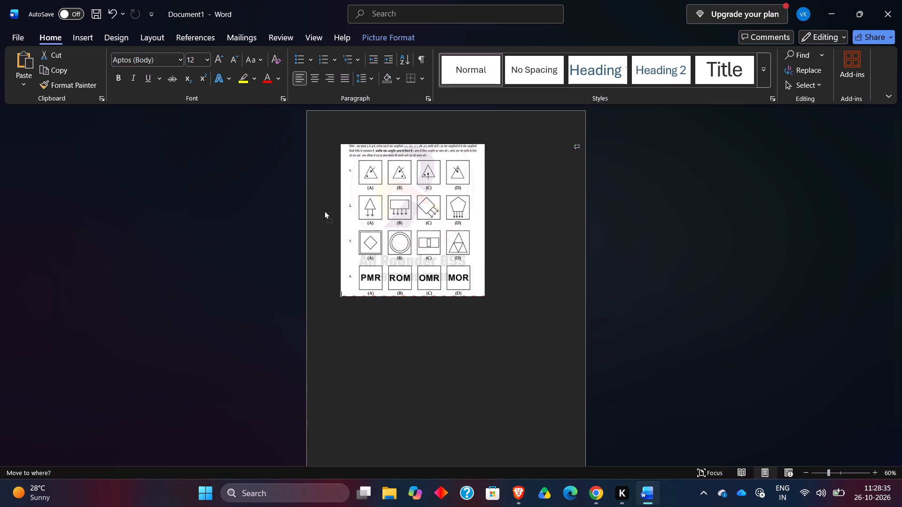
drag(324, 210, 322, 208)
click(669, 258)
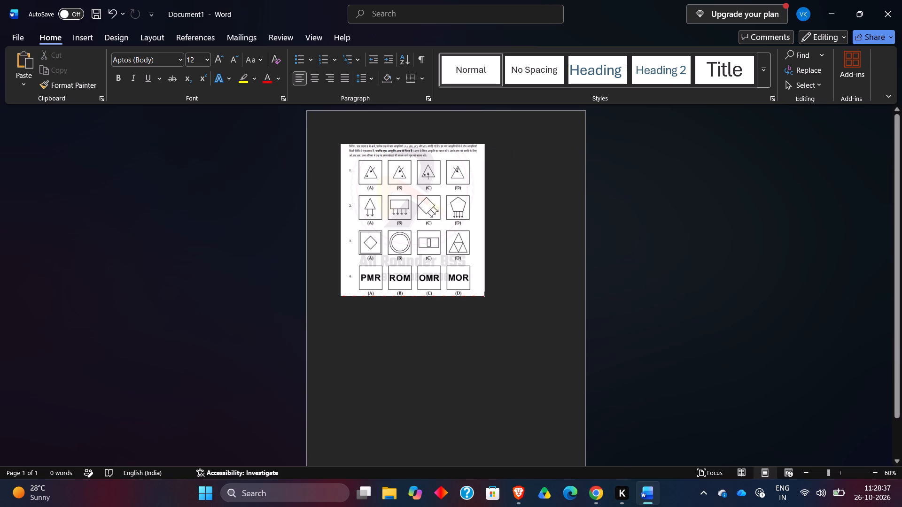
Shrink the question 1 to 4 picture proportionally to about 40 percent of the page width and deselect it.
scroll(464, 268, down, 3)
scroll(464, 268, up, 3)
ctrl+scroll(464, 268, up, 3)
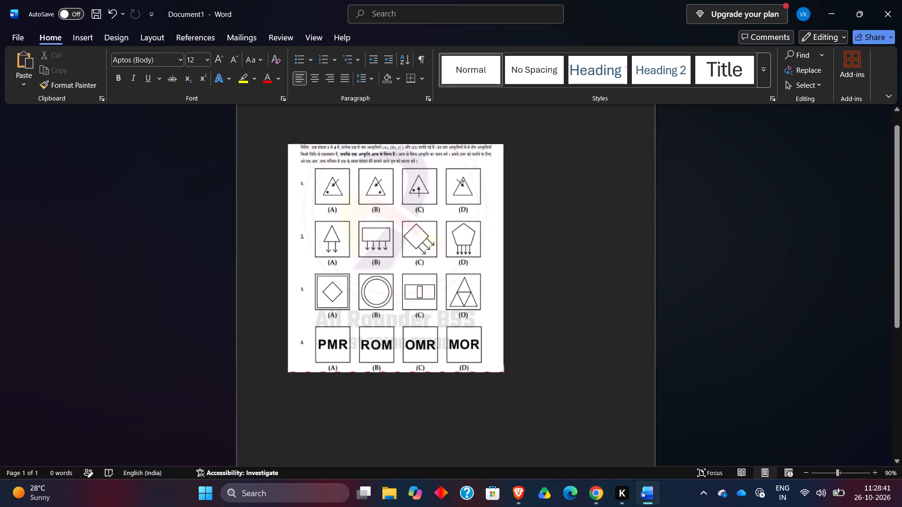
ctrl+scroll(464, 268, up, 1)
drag(418, 302, 380, 295)
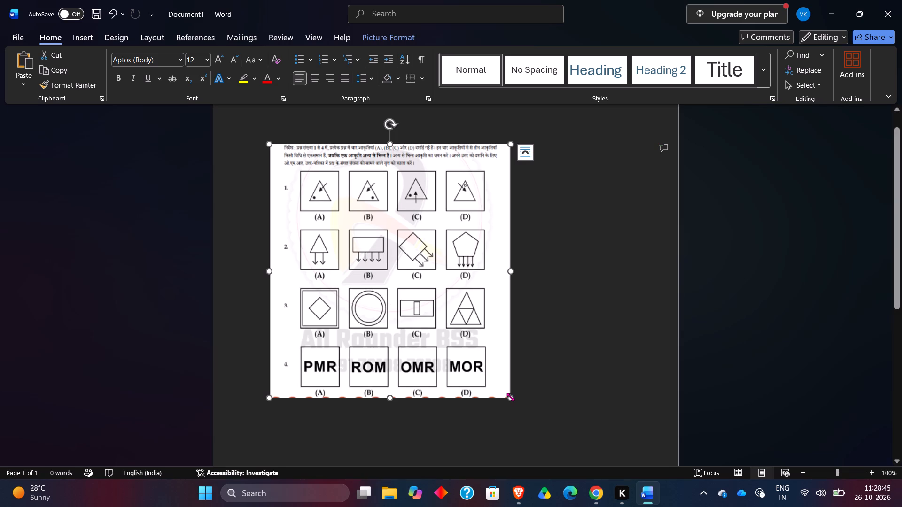
drag(510, 397, 443, 341)
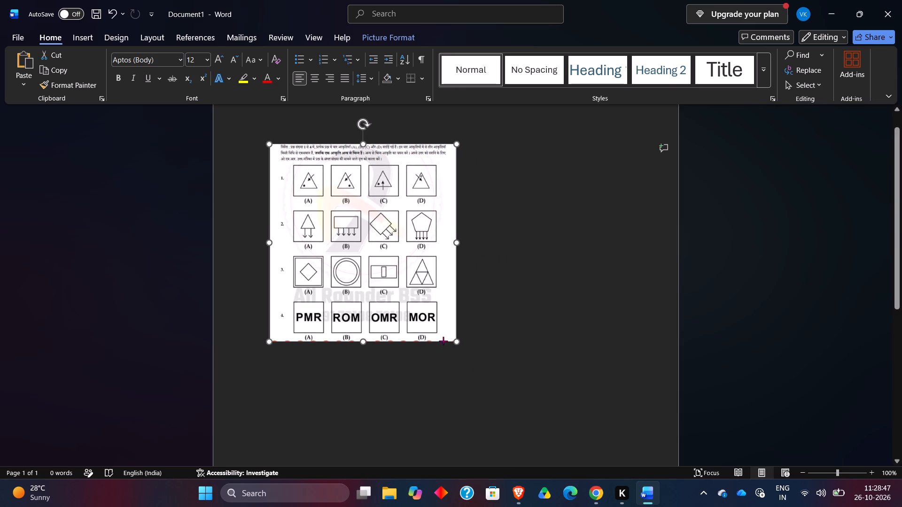
drag(443, 341, 462, 360)
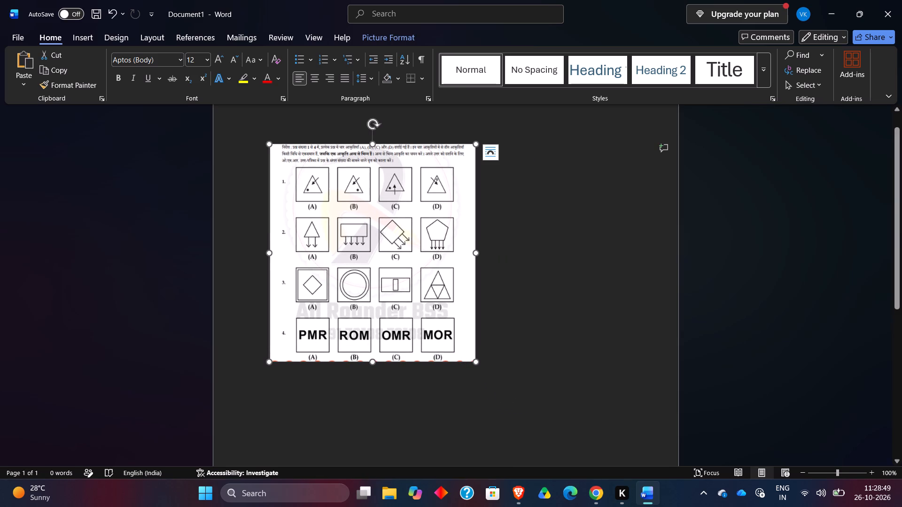
drag(271, 142, 250, 127)
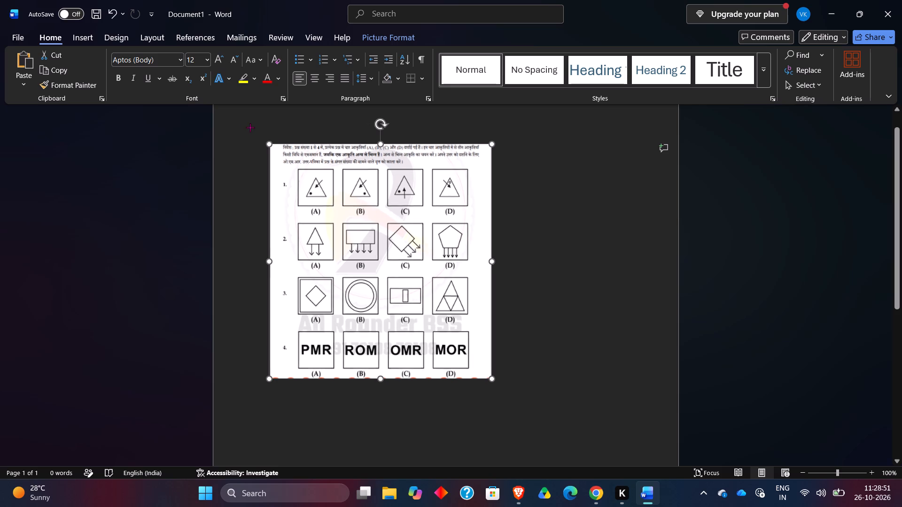
drag(250, 127, 275, 155)
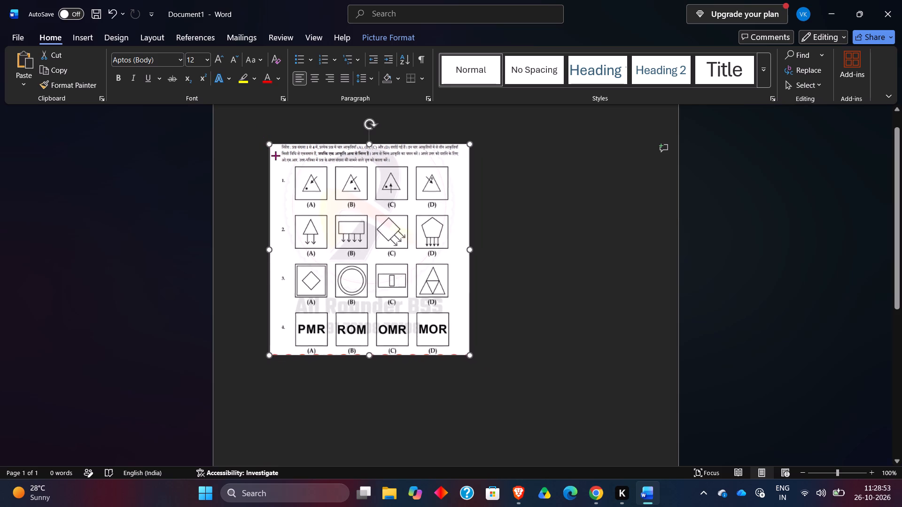
drag(275, 155, 281, 161)
click(560, 236)
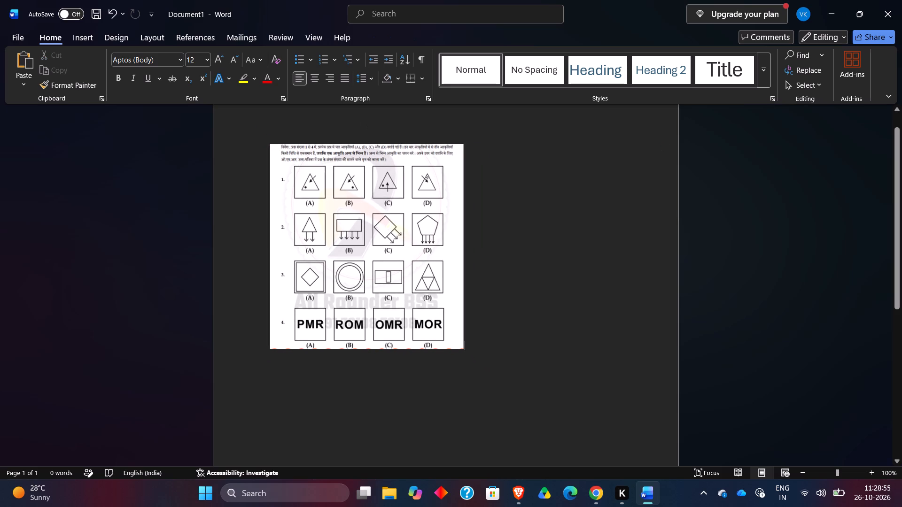
Switch to the set 15 paper PDF in Chrome and go to page 5 with figure questions 5 to 8.
click(596, 500)
scroll(523, 369, down, 1)
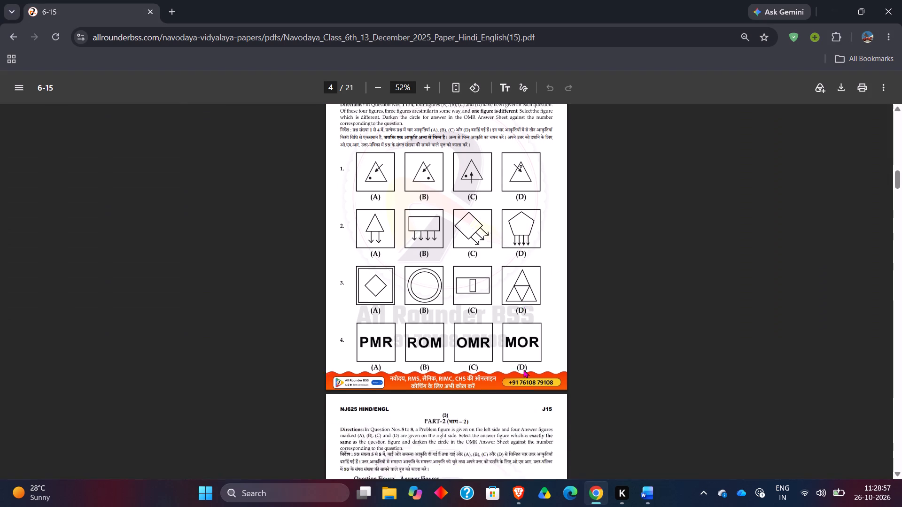
scroll(523, 369, down, 3)
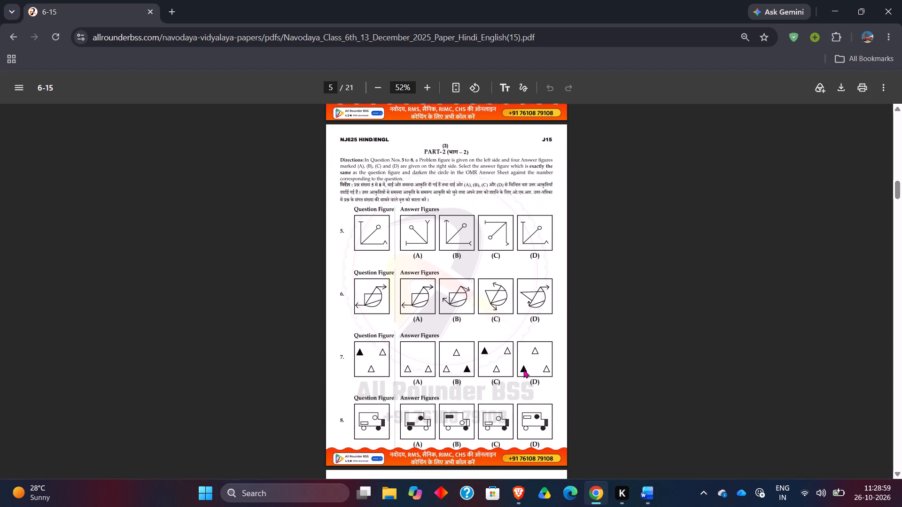
scroll(523, 369, down, 3)
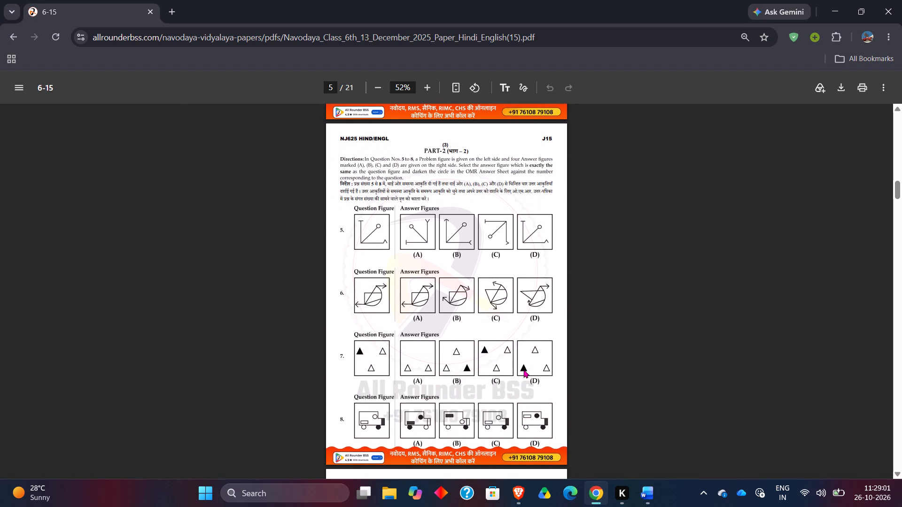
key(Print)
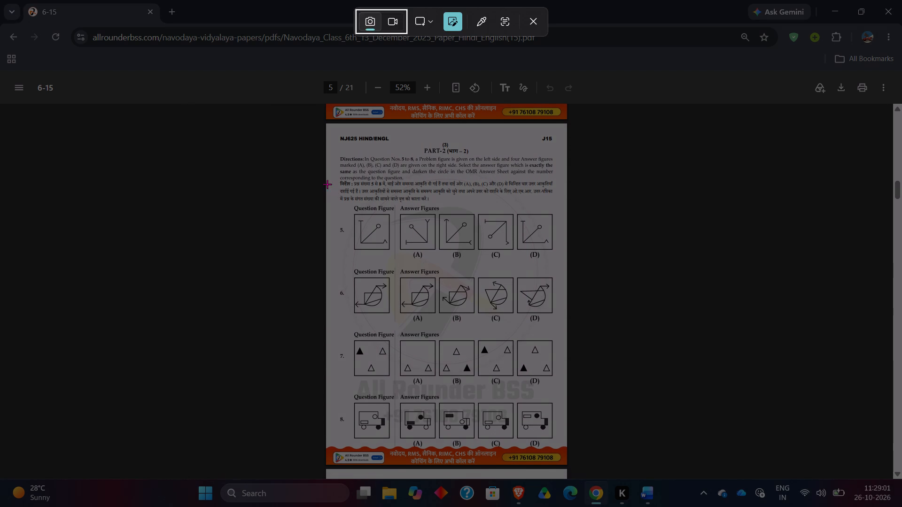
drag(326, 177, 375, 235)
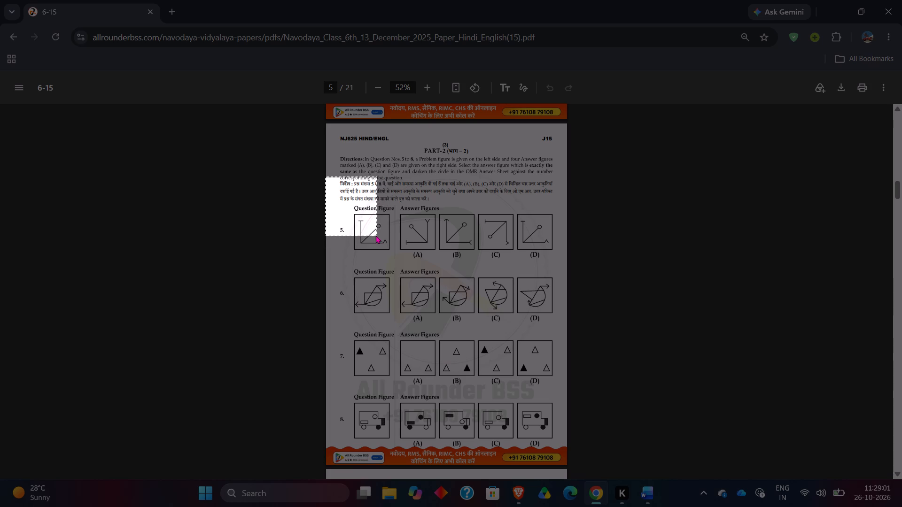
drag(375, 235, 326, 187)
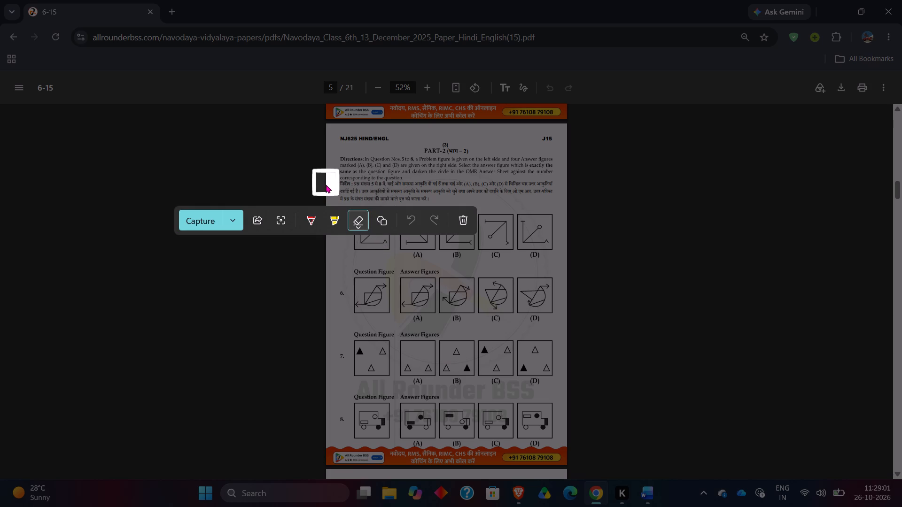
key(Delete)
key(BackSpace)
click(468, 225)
Capture a rectangular snip of page 5 covering the Hindi directions and figure questions 5 to 8, and copy it.
key(Print)
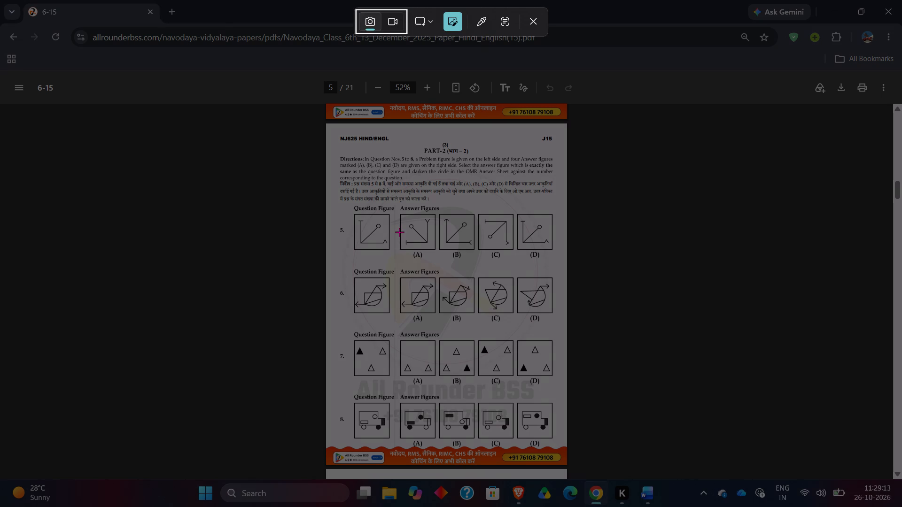
drag(326, 181, 563, 442)
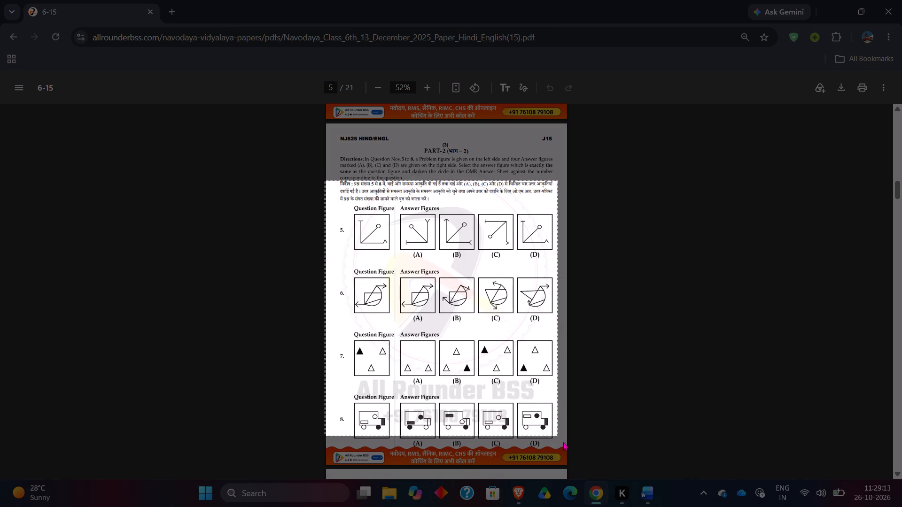
drag(563, 442, 567, 446)
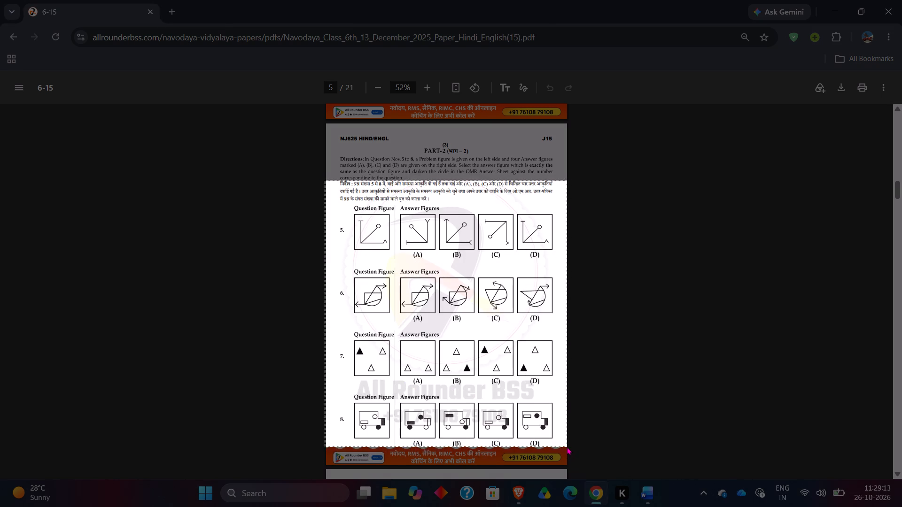
drag(567, 446, 567, 447)
key(ctrl+c)
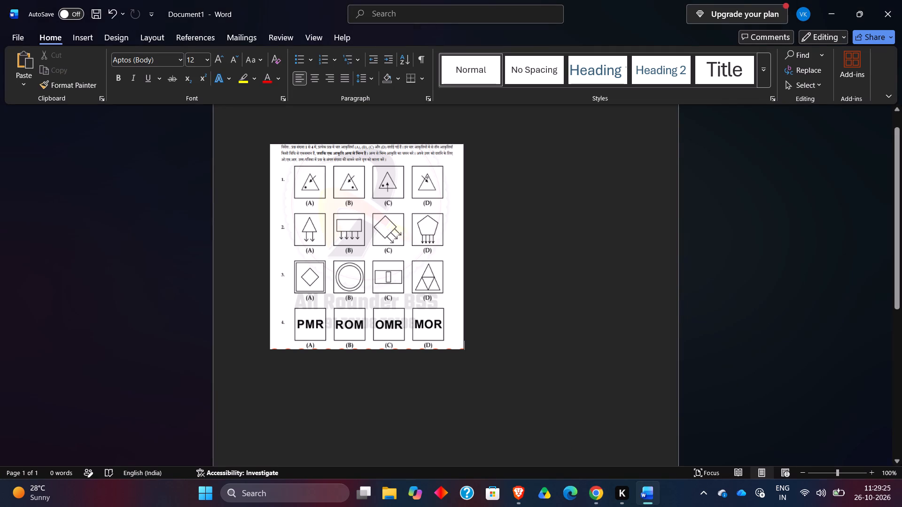
Switch to the Word document and paste the captured question 5 to 8 image after the first picture.
key(ctrl+v)
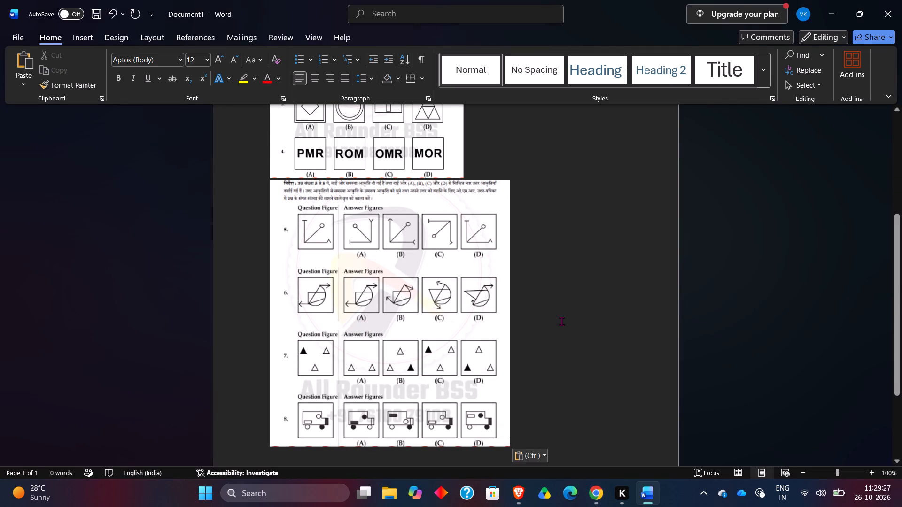
Shrink the question 5 to 8 picture proportionally to match the width of the question 1 to 4 picture above it, and deselect it.
scroll(561, 321, up, 2)
ctrl+scroll(561, 321, down, 2)
drag(448, 360, 497, 307)
scroll(516, 363, down, 2)
scroll(516, 363, up, 1)
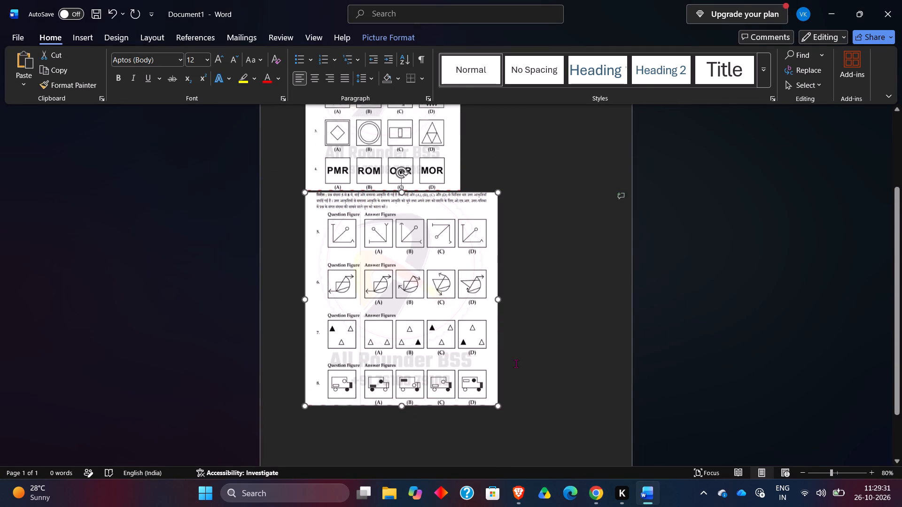
scroll(516, 363, up, 2)
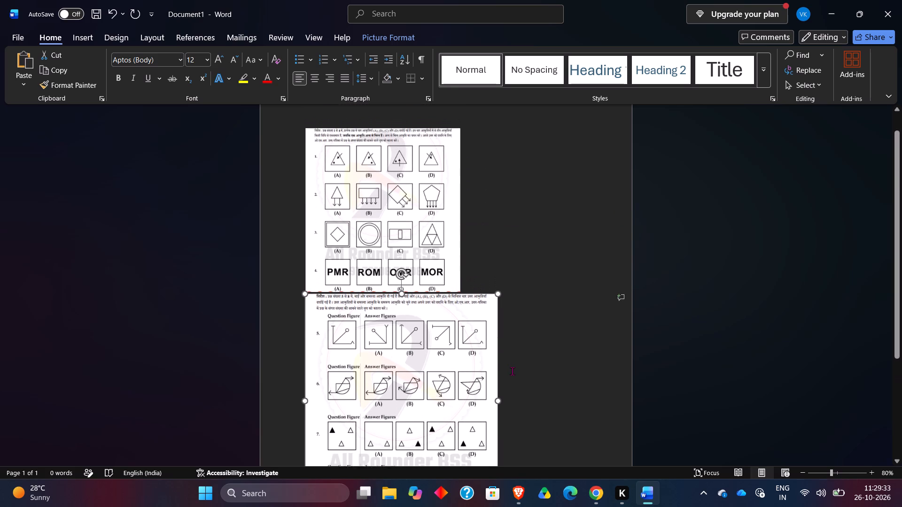
scroll(512, 371, up, 1)
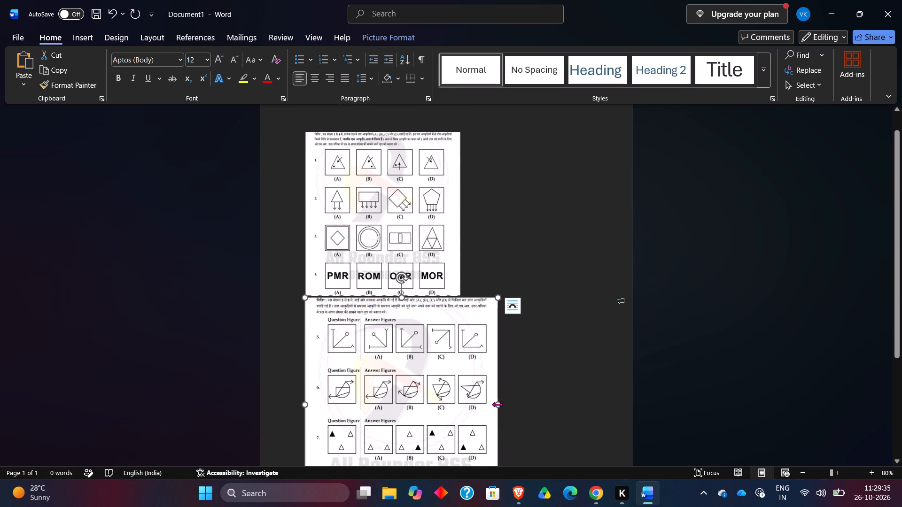
scroll(497, 404, down, 2)
drag(497, 375, 479, 366)
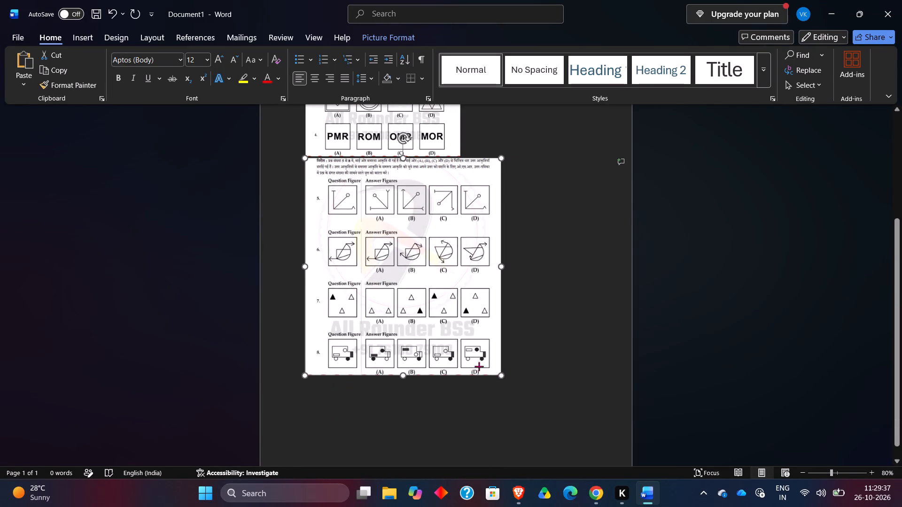
drag(479, 366, 420, 331)
click(613, 320)
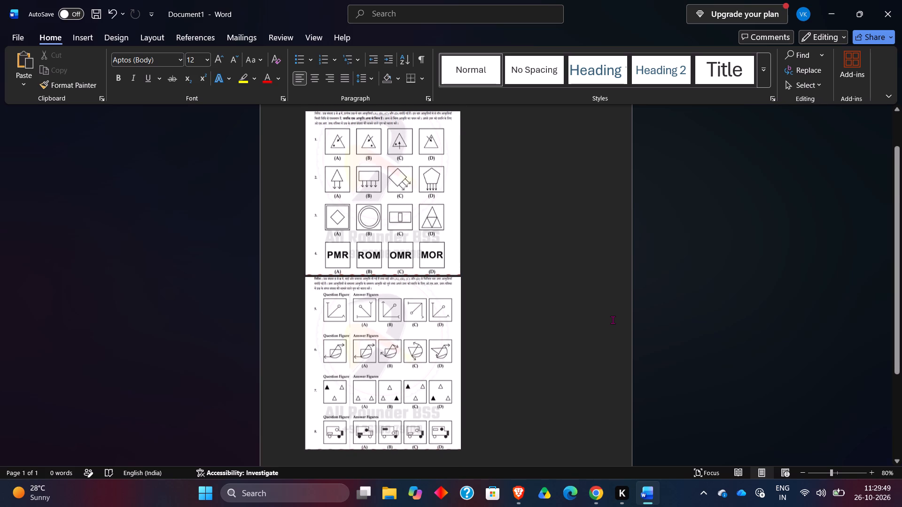
Examine how the two stacked question pictures fit on the first page and the space left below them.
scroll(613, 320, down, 1)
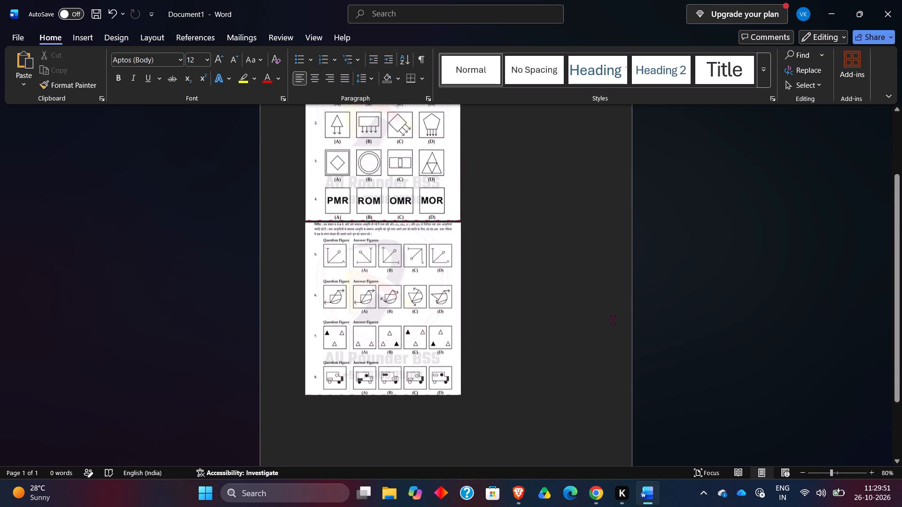
scroll(613, 320, up, 2)
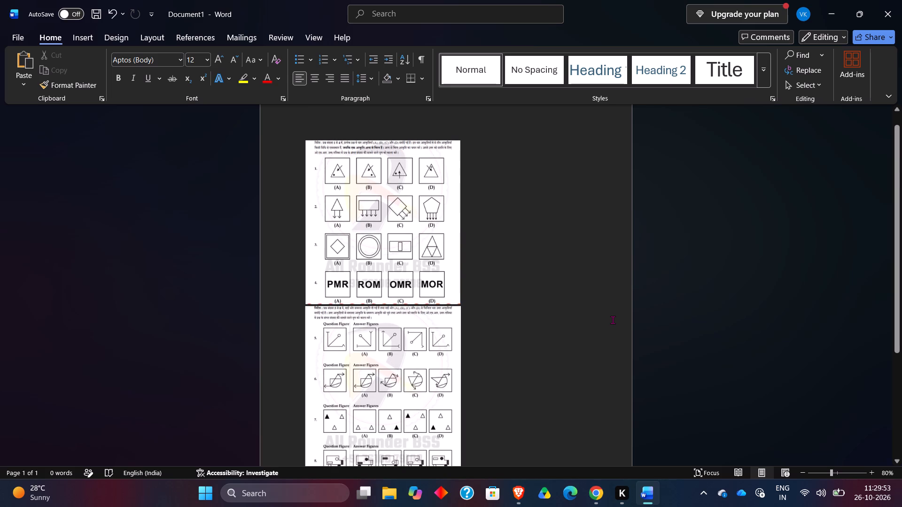
scroll(613, 320, down, 4)
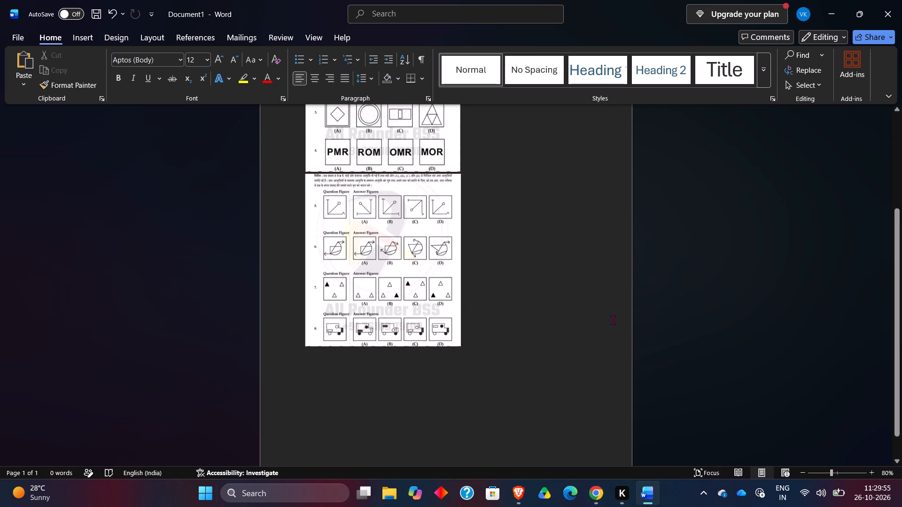
scroll(613, 320, down, 2)
scroll(613, 320, up, 1)
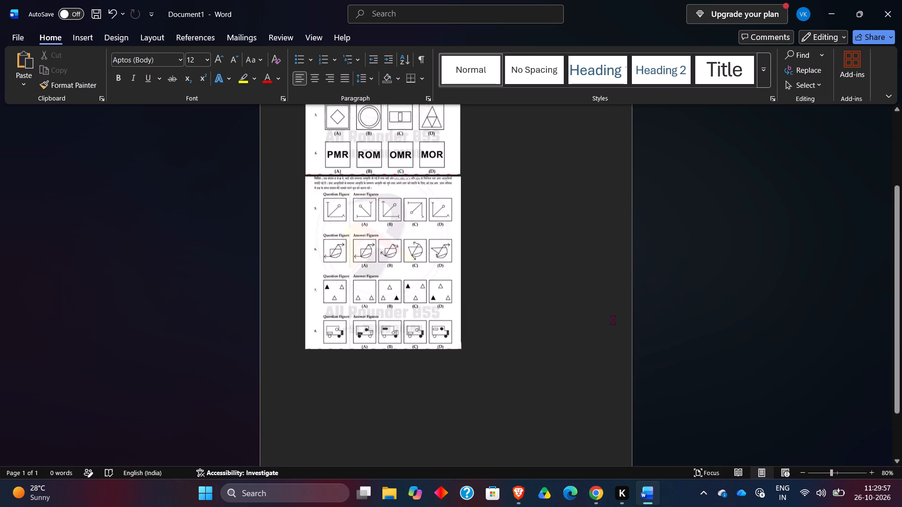
scroll(613, 320, up, 1)
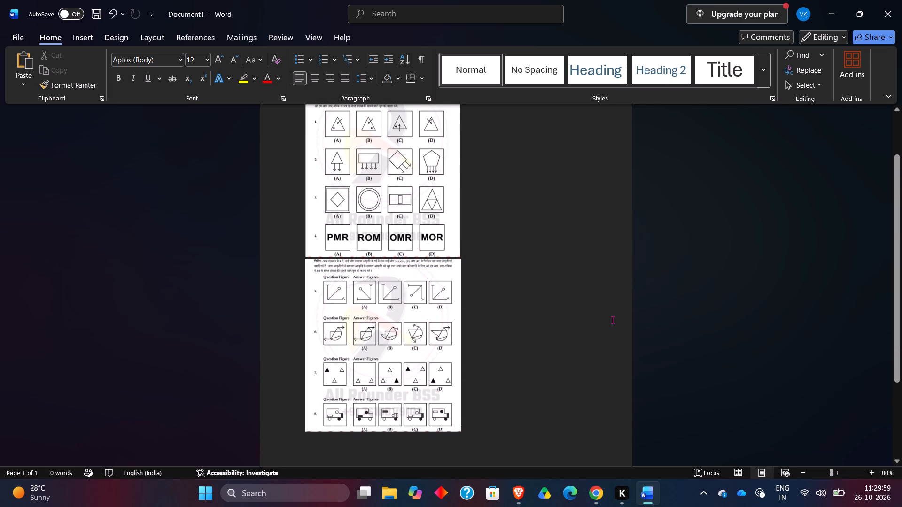
scroll(613, 320, up, 1)
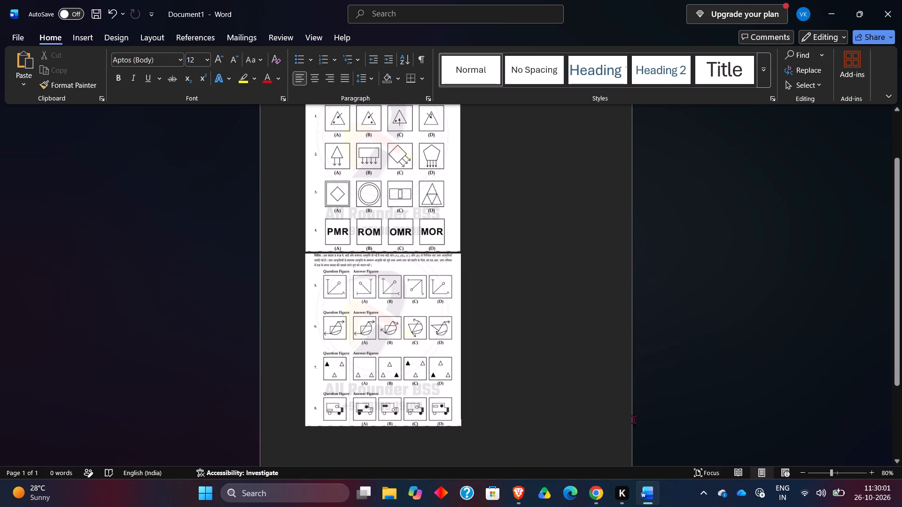
Switch to the set 15 PDF in Chrome and copy a rectangular snip of page 6 covering the Hindi directions and figure questions 9 to 12.
click(601, 491)
scroll(493, 353, down, 2)
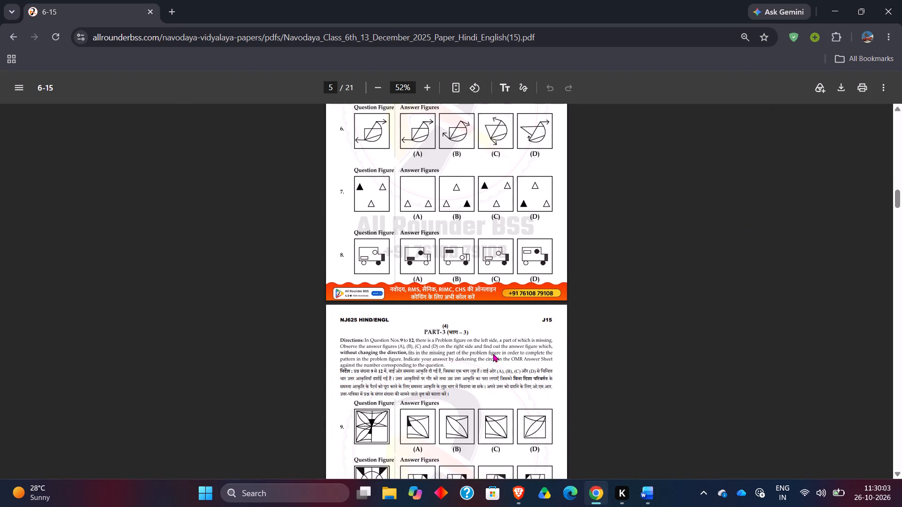
scroll(493, 353, down, 3)
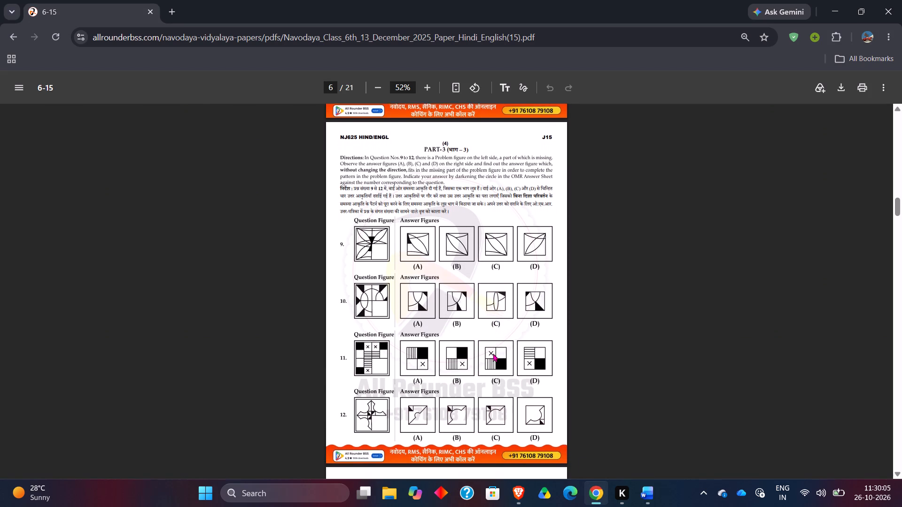
scroll(493, 353, down, 1)
key(Print)
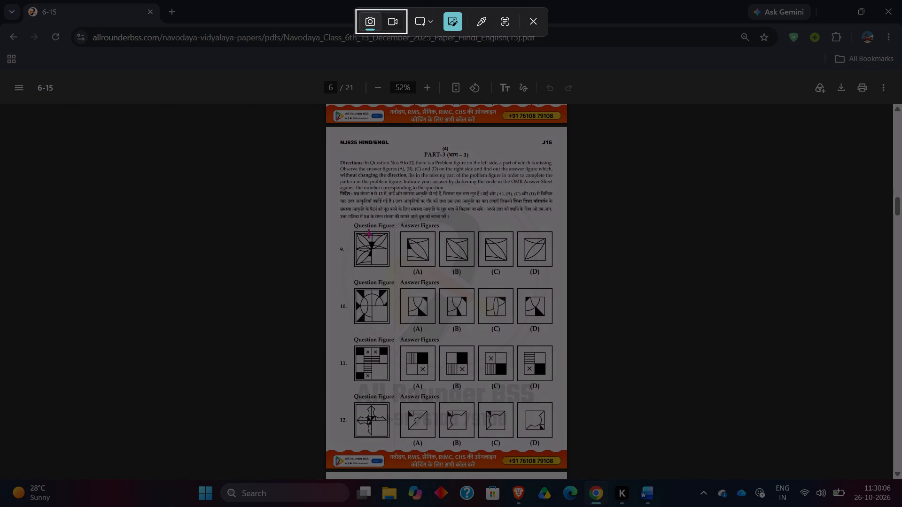
drag(326, 190, 366, 216)
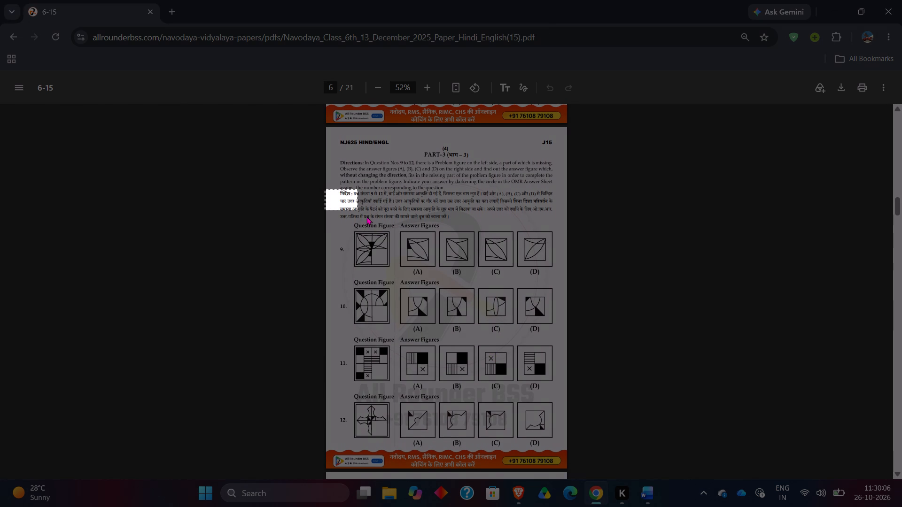
drag(366, 216, 562, 449)
scroll(428, 263, up, 1)
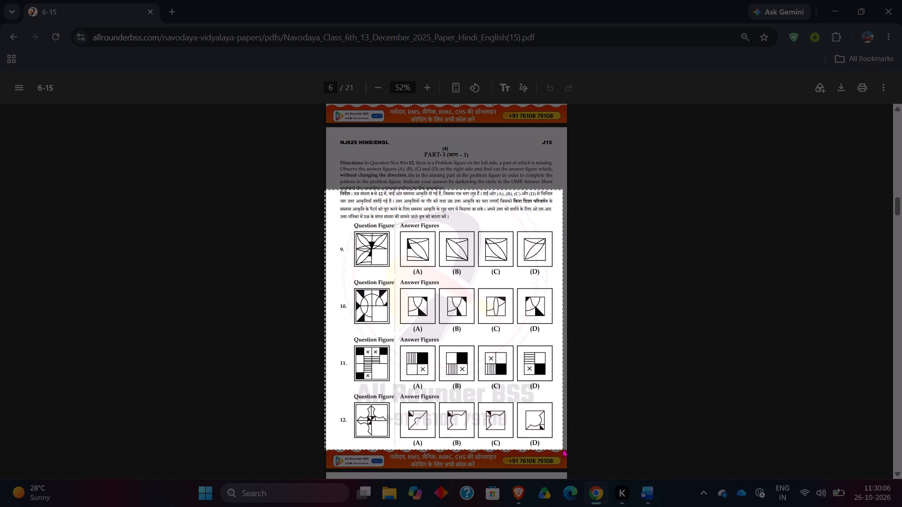
drag(562, 449, 567, 450)
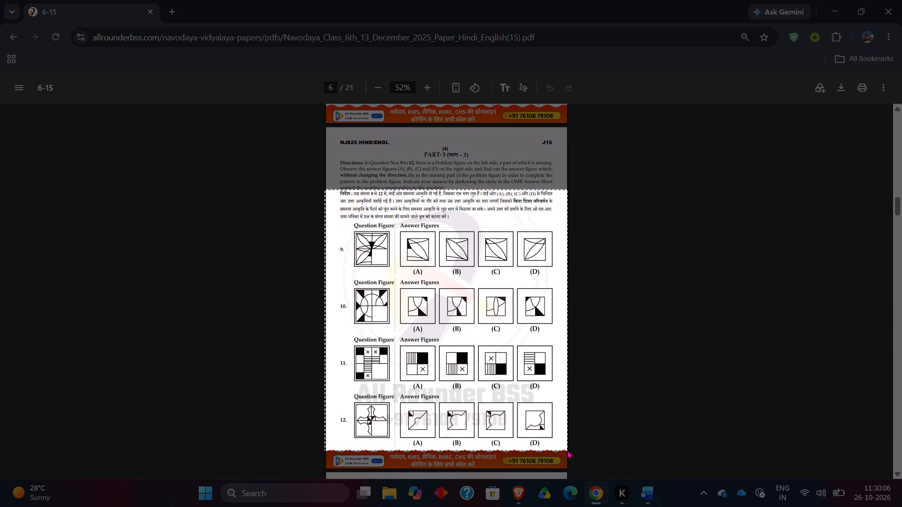
key(ctrl+c)
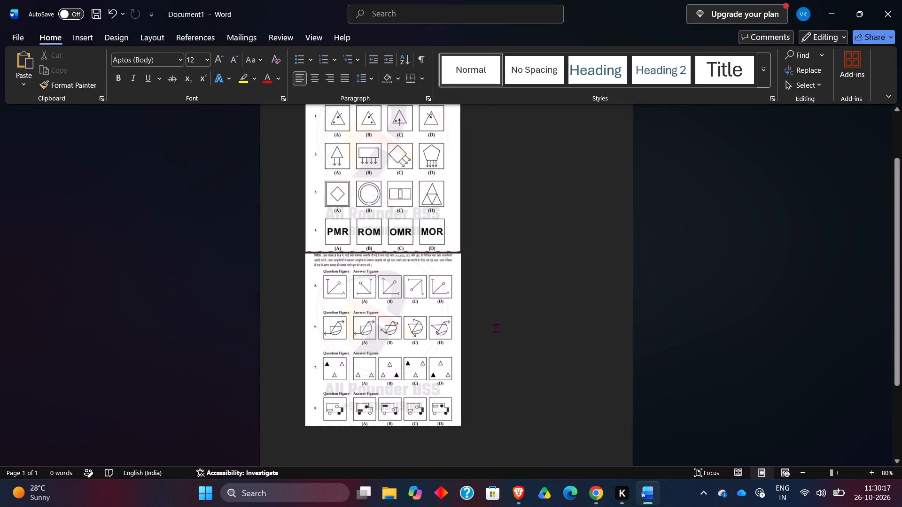
Switch to the Word document and paste the captured question 9 to 12 image after the question 5 to 8 picture.
key(ctrl+v)
scroll(568, 375, down, 1)
ctrl+scroll(568, 375, down, 1)
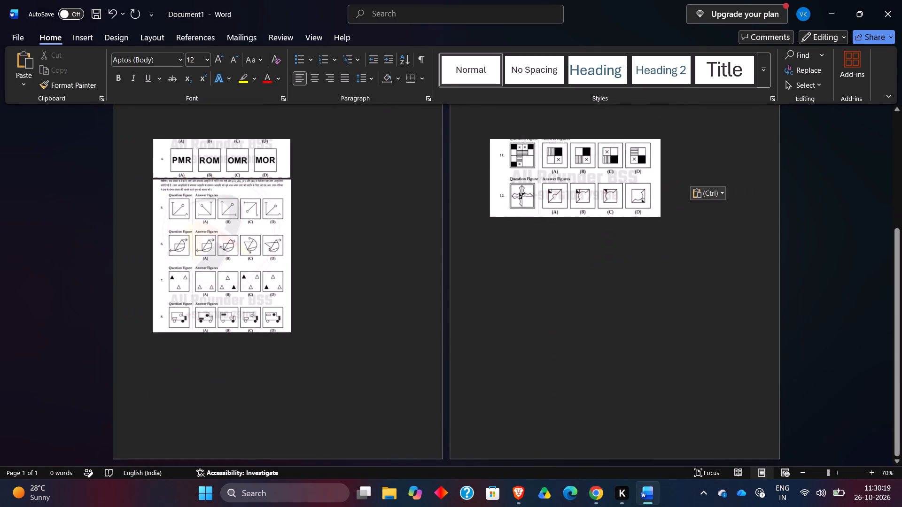
scroll(568, 375, up, 1)
ctrl+scroll(568, 375, down, 1)
scroll(568, 375, up, 1)
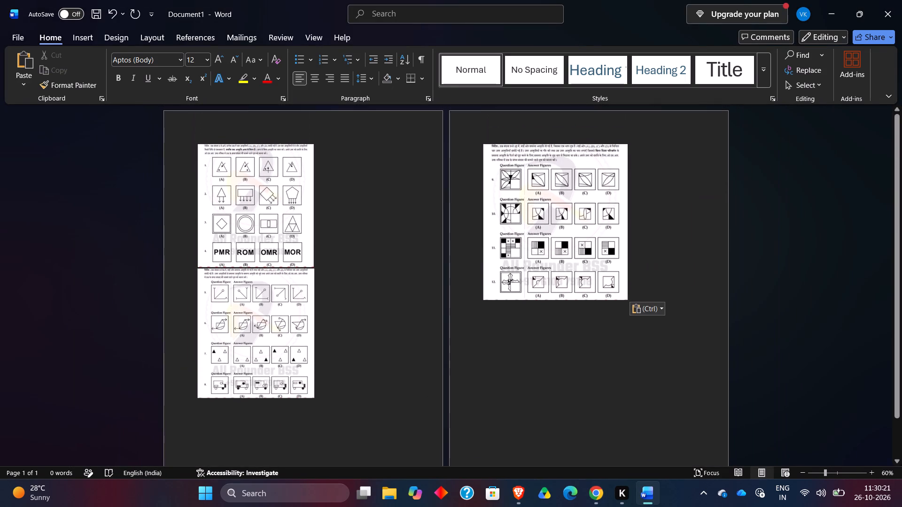
scroll(568, 375, up, 1)
Switch to the set 15 PDF in Chrome and copy a rectangular snip of page 7 covering the Hindi directions and figure questions 13 to 16.
click(591, 501)
scroll(488, 311, down, 1)
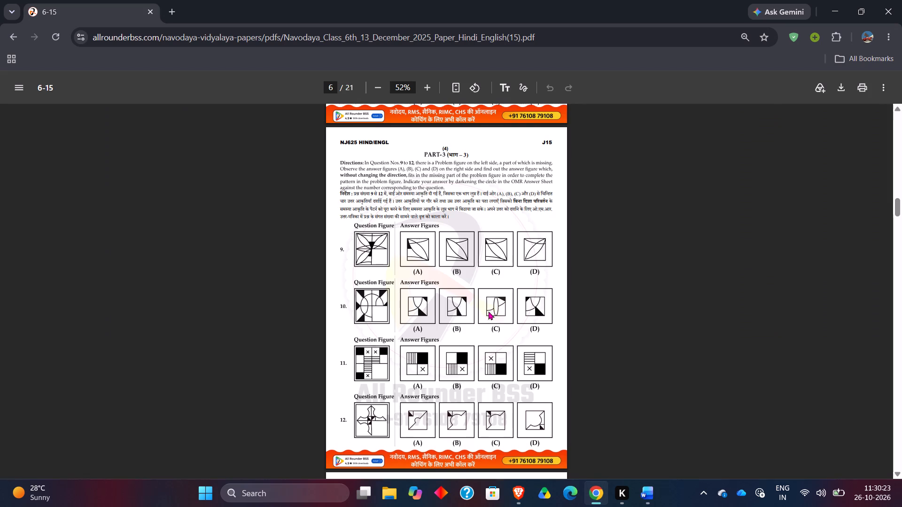
scroll(488, 311, down, 3)
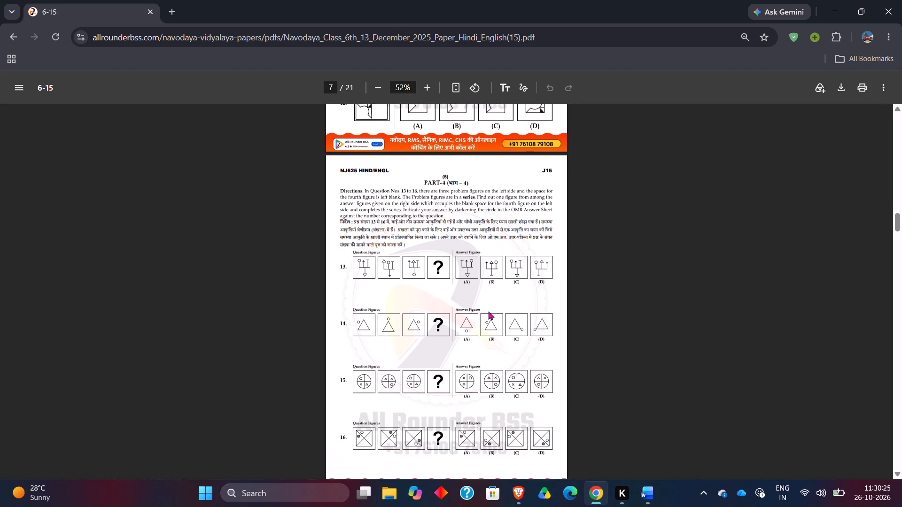
scroll(488, 311, down, 1)
key(Print)
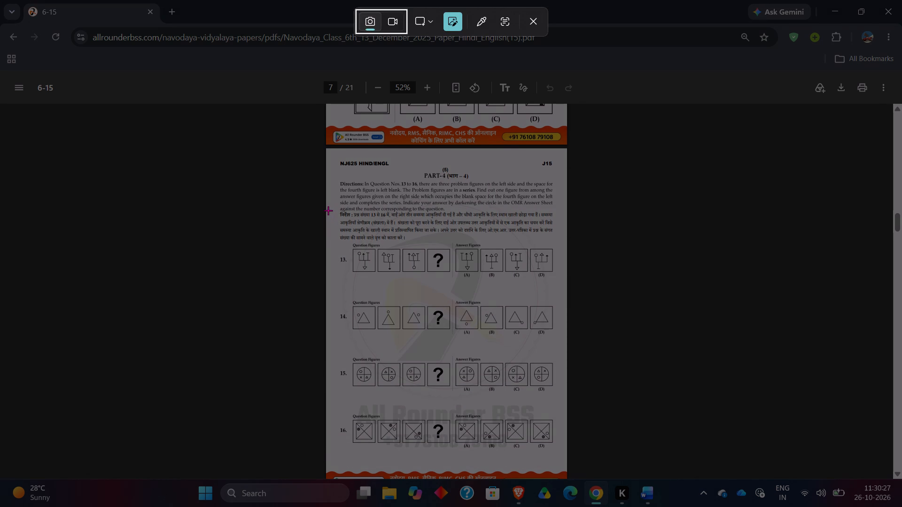
drag(328, 210, 514, 398)
scroll(505, 388, up, 1)
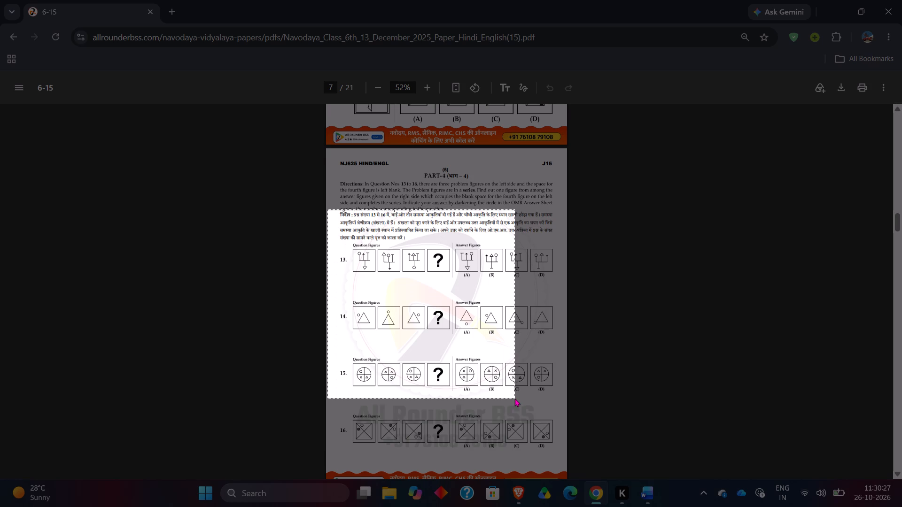
drag(514, 398, 566, 470)
scroll(538, 451, up, 1)
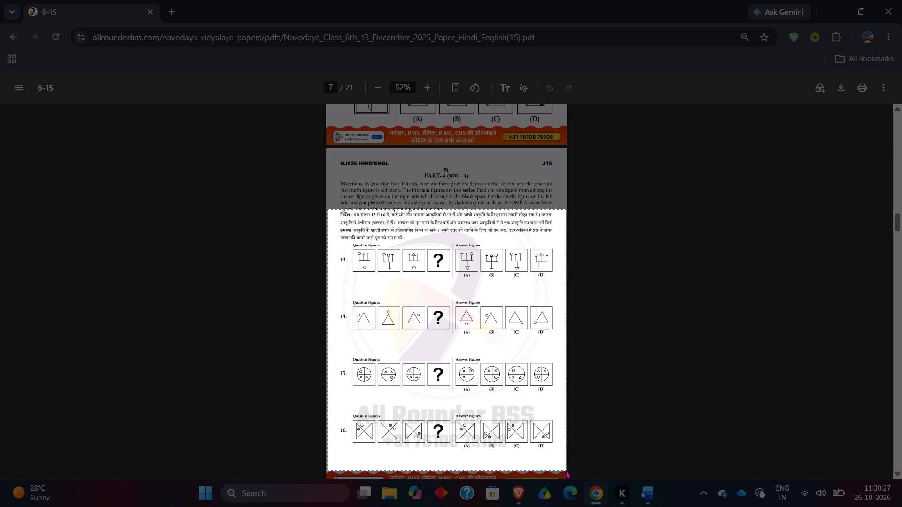
scroll(566, 470, up, 1)
drag(566, 470, 566, 469)
scroll(567, 470, up, 1)
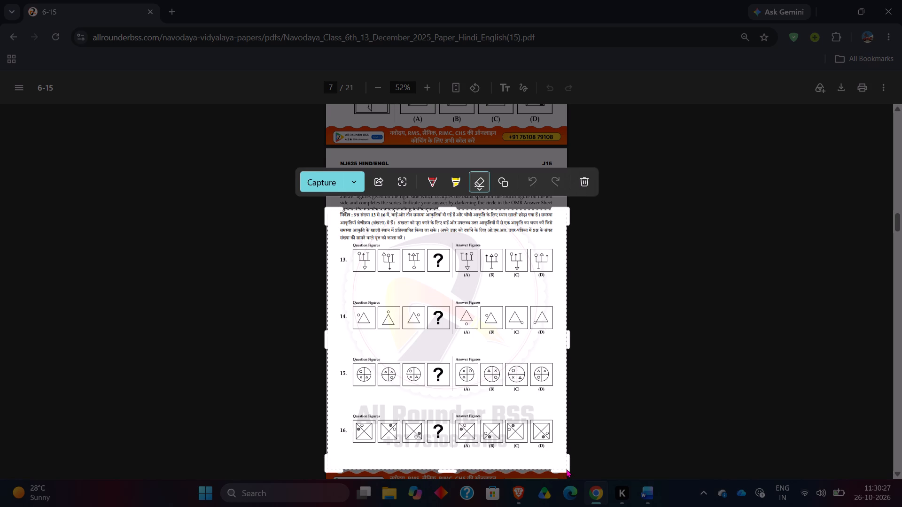
key(ctrl+c)
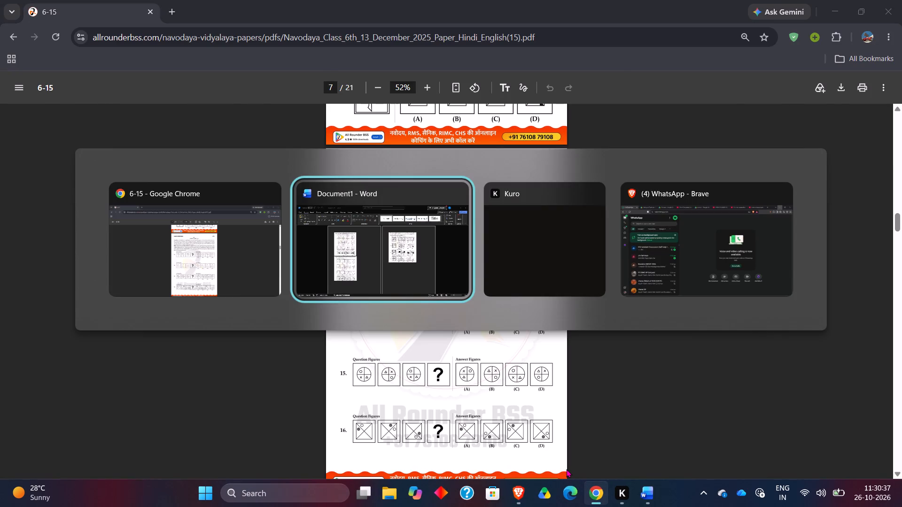
Switch to the Word document and paste the captured question 13 to 16 image after the question 9 to 12 picture.
key(ctrl+v)
scroll(546, 379, down, 1)
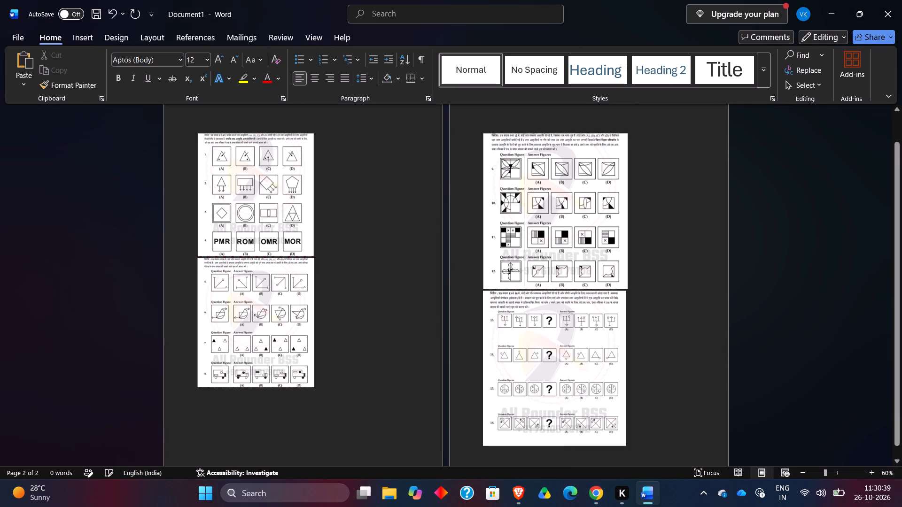
scroll(546, 379, down, 1)
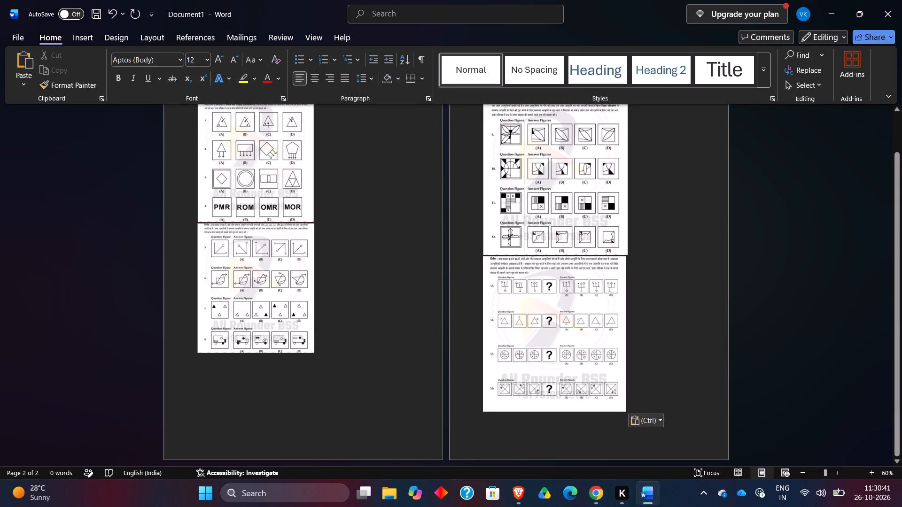
key(Print)
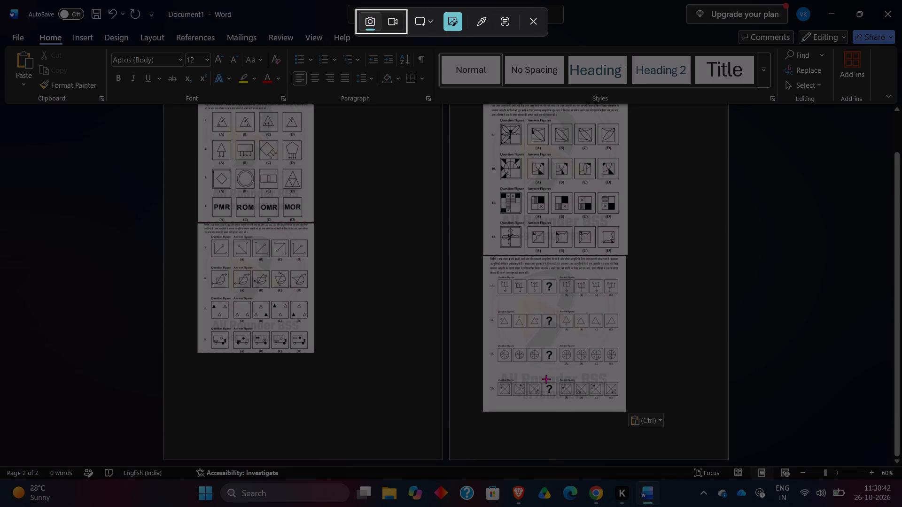
click(537, 22)
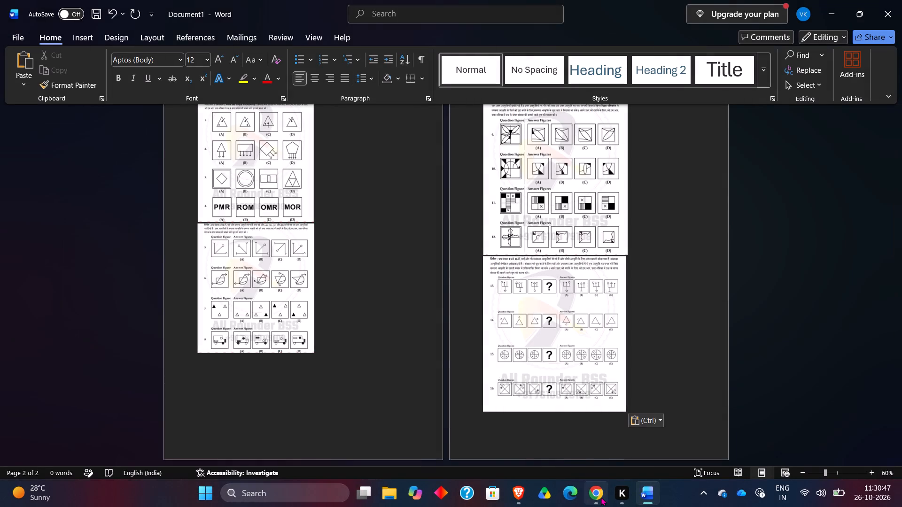
Switch to the set 15 PDF in Chrome and copy a rectangular snip of page 8 covering the Hindi directions and figure questions 17 to 20.
click(601, 497)
scroll(565, 345, down, 4)
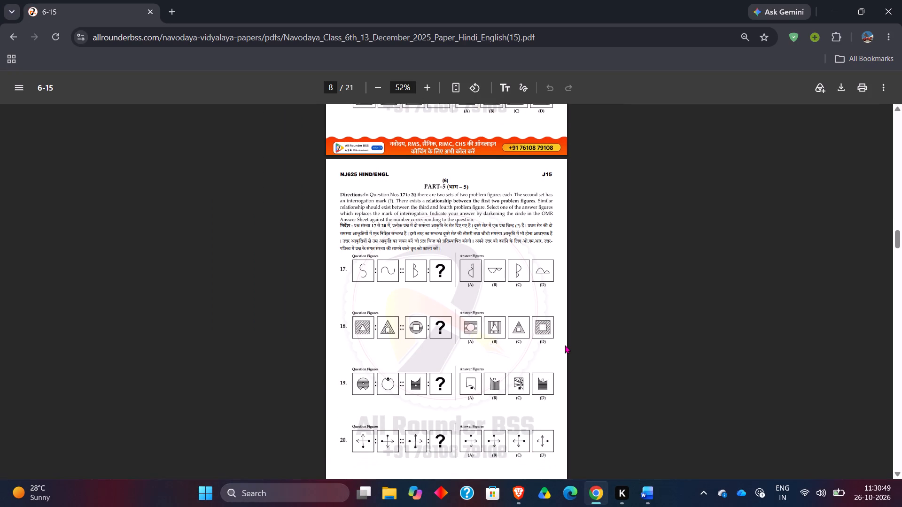
scroll(565, 345, down, 2)
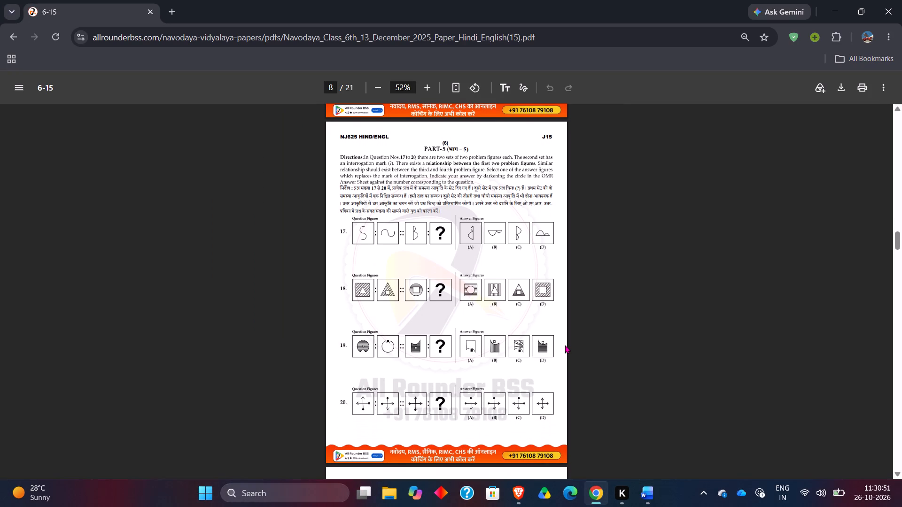
scroll(565, 345, up, 1)
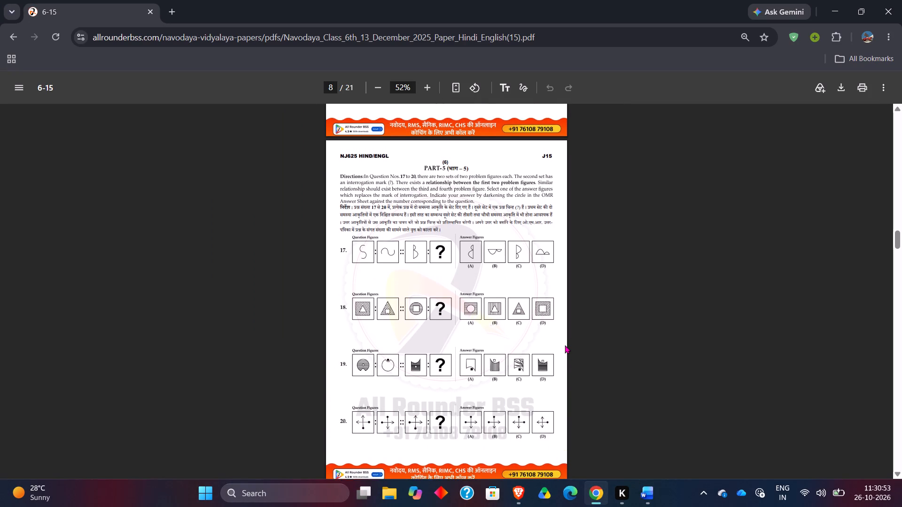
scroll(565, 345, up, 1)
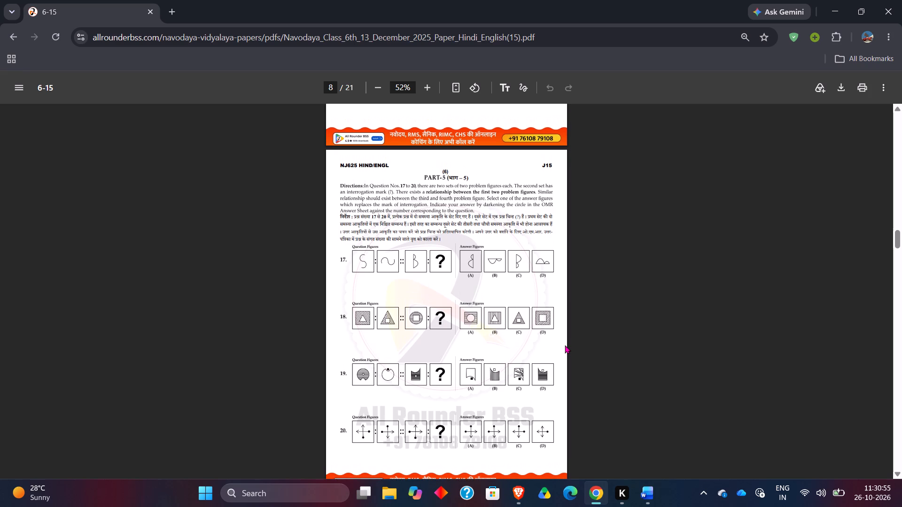
key(Print)
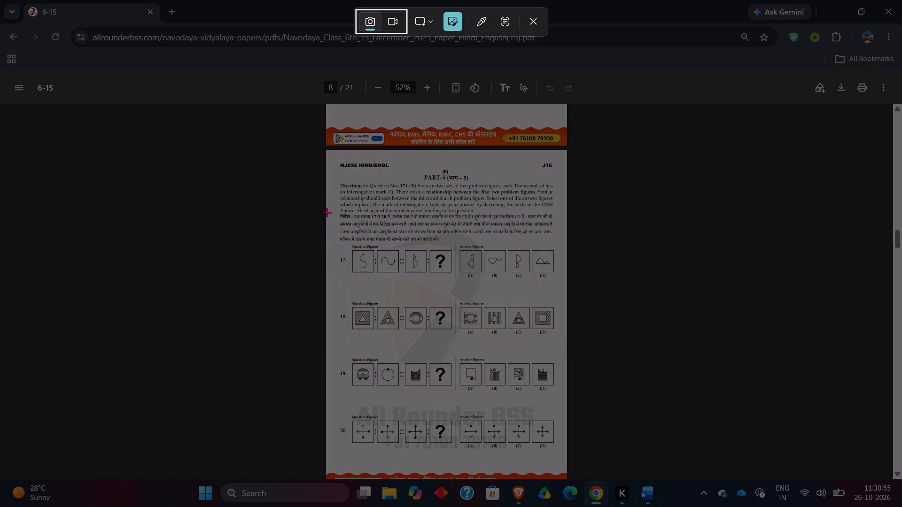
drag(327, 212, 553, 474)
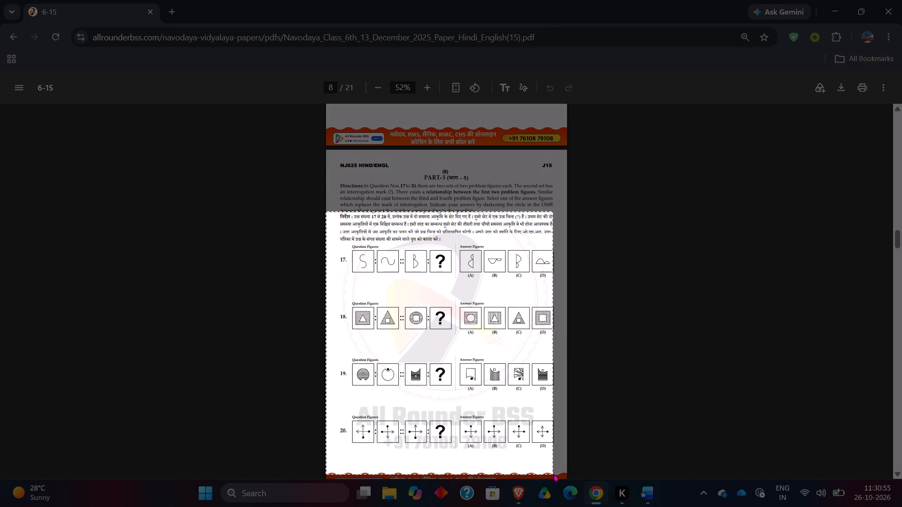
drag(553, 474, 566, 472)
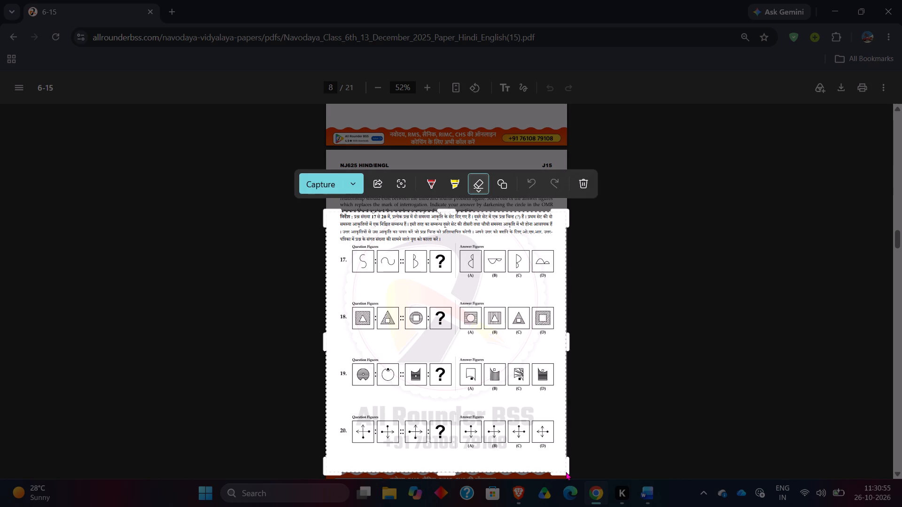
key(ctrl+c)
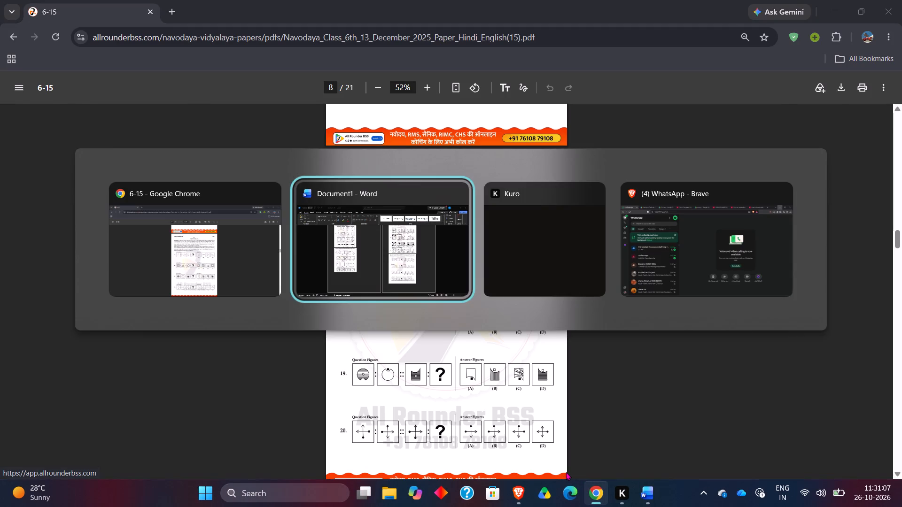
Switch to the Word document and paste the captured question 17 to 20 image after the question 13 to 16 picture.
scroll(447, 304, down, 3)
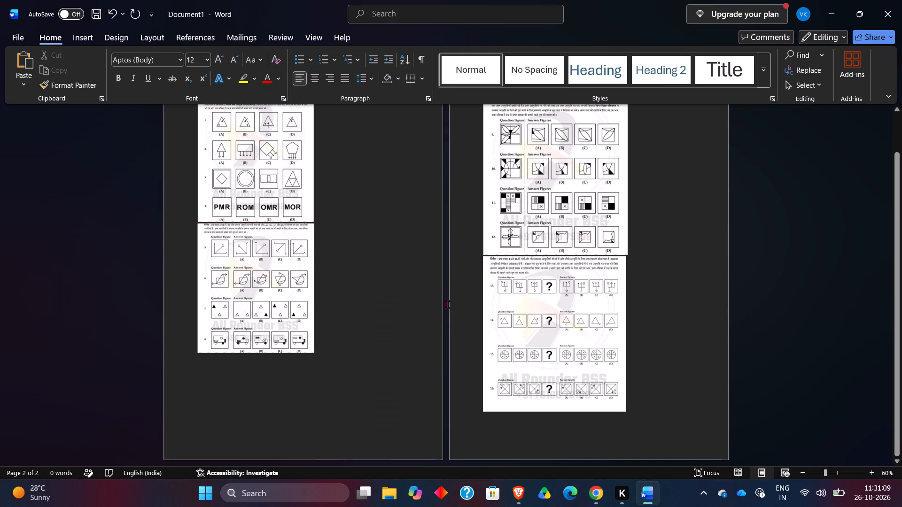
scroll(487, 376, down, 1)
key(ctrl+v)
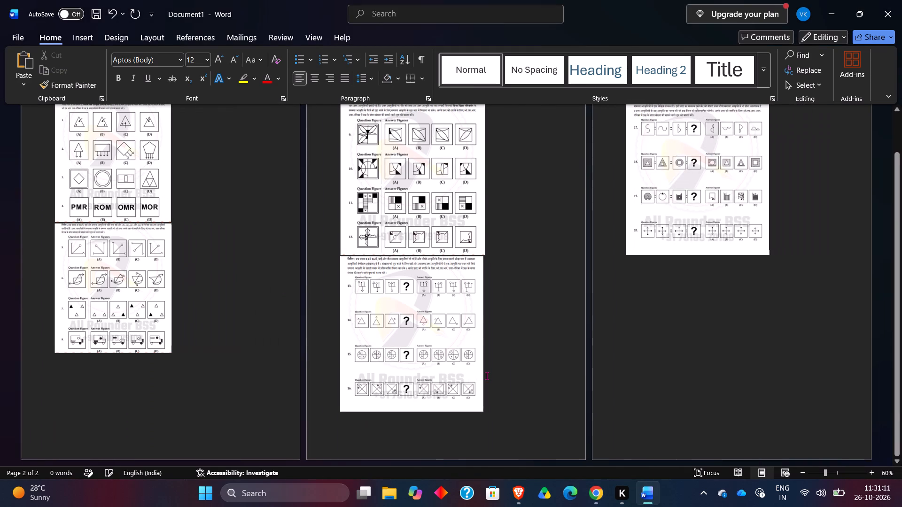
scroll(652, 350, down, 1)
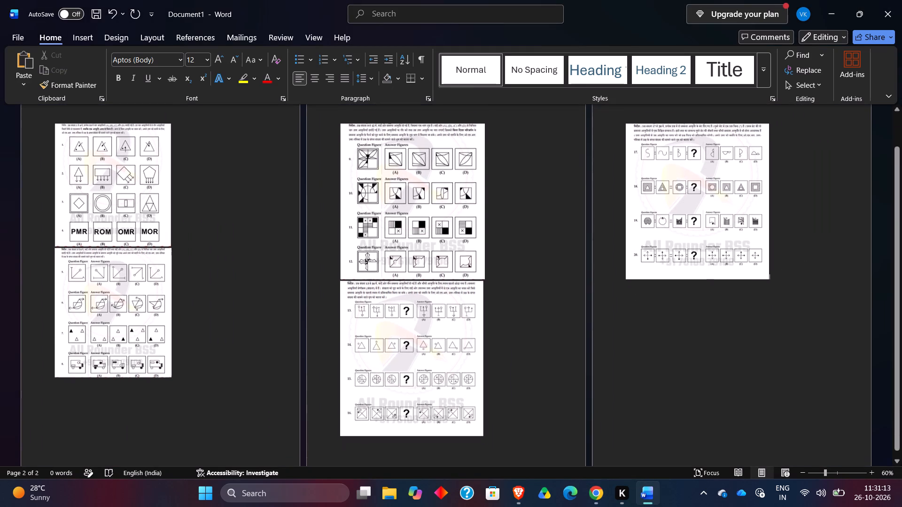
scroll(652, 350, down, 1)
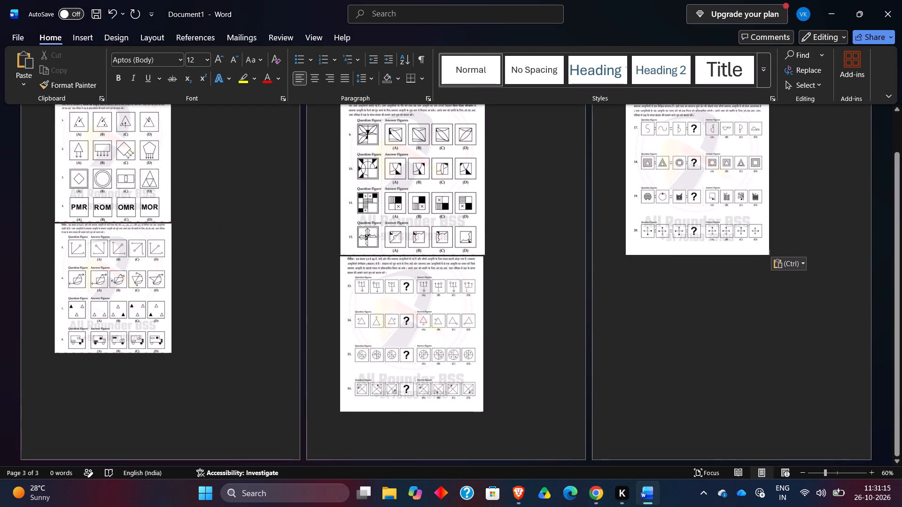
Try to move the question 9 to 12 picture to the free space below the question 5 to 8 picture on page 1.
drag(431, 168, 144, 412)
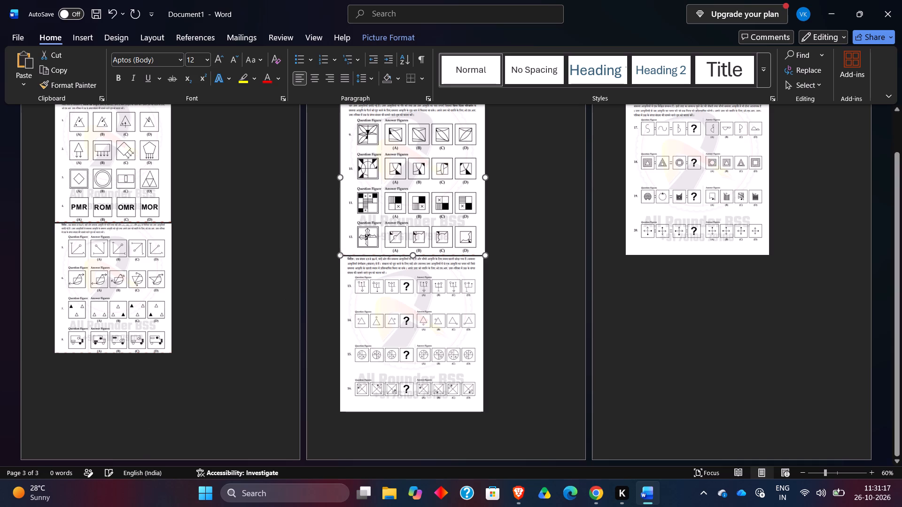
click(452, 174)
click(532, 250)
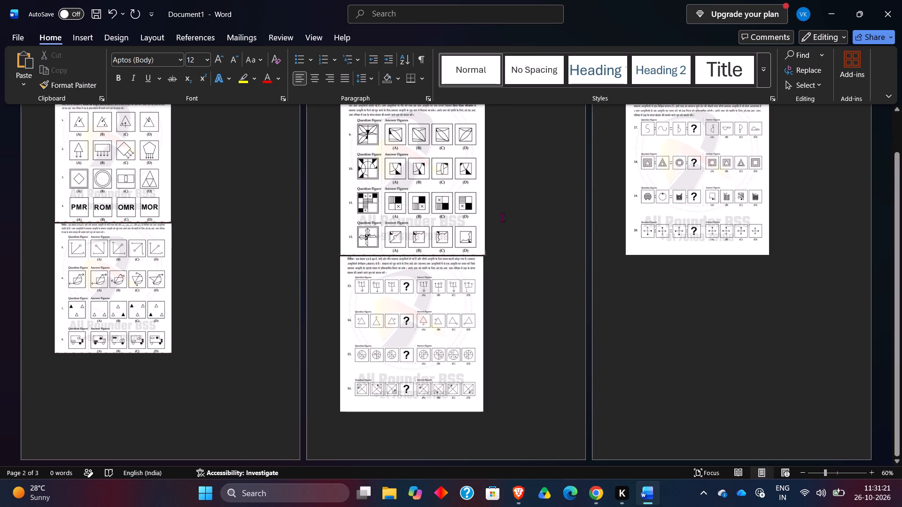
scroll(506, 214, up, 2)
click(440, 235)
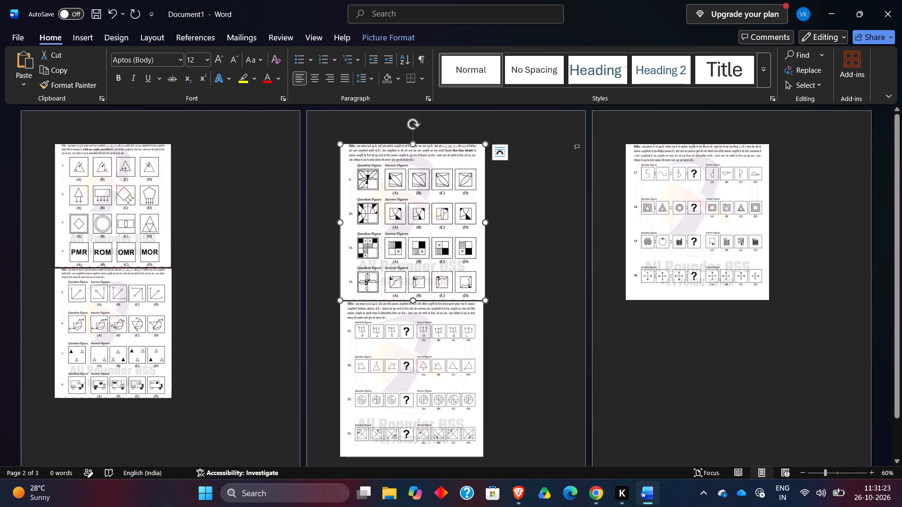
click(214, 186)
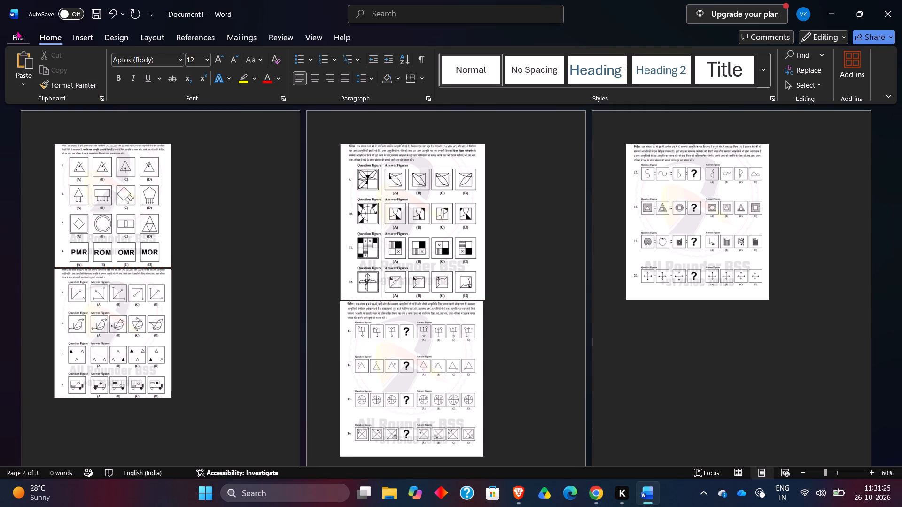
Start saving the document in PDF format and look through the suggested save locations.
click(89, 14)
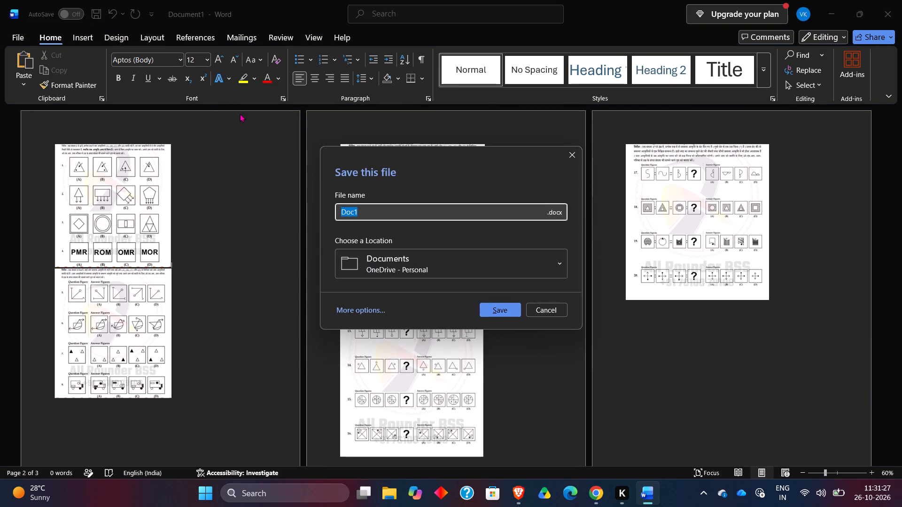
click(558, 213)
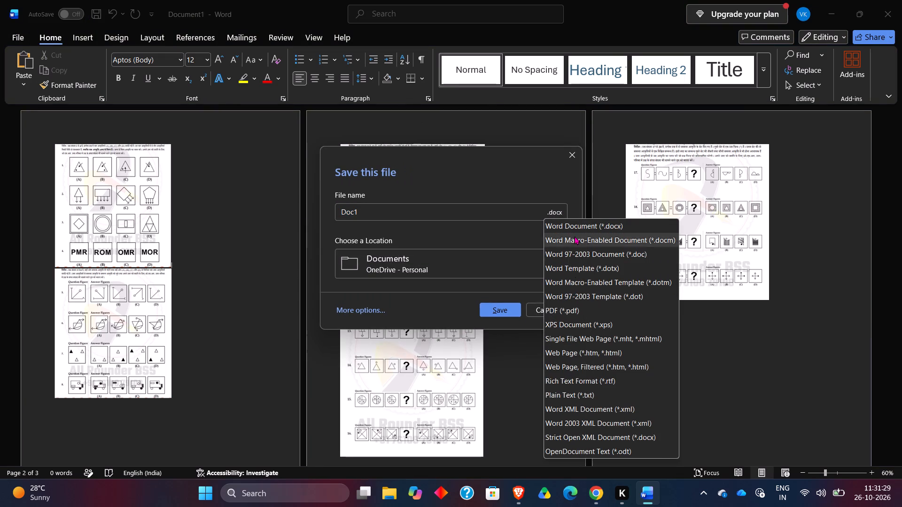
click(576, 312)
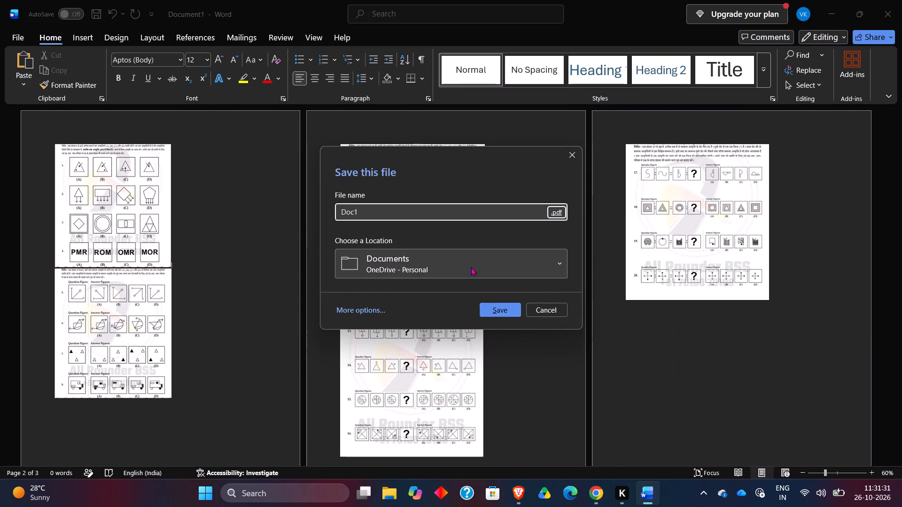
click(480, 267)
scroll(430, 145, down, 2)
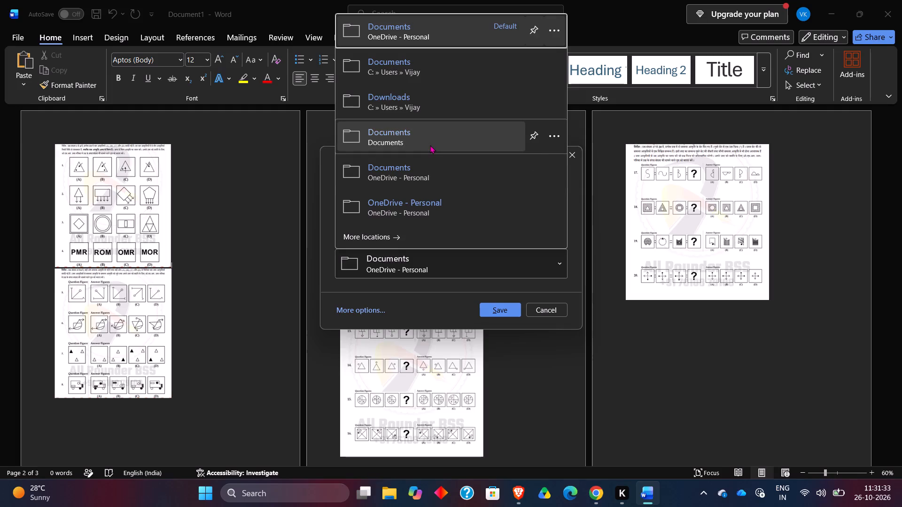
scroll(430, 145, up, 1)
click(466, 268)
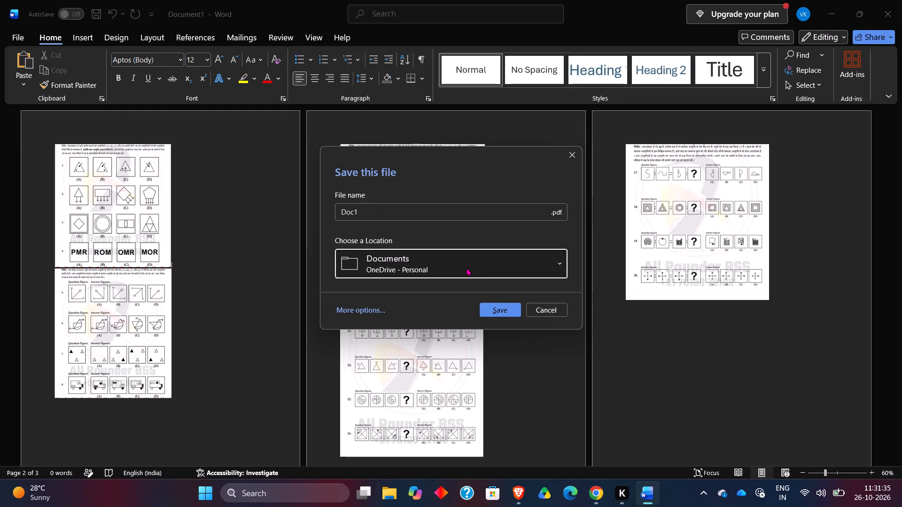
Open the full Save As options and choose the Downloads folder on This PC as the save location.
click(349, 307)
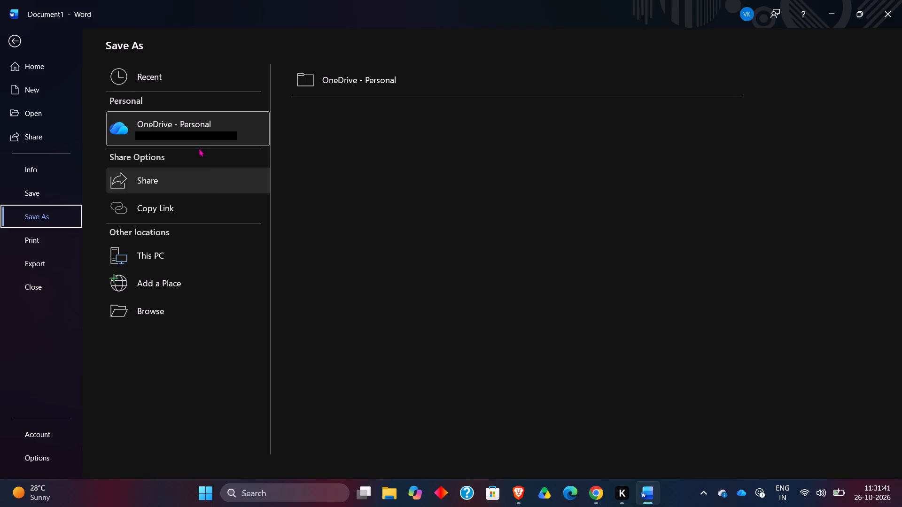
click(189, 117)
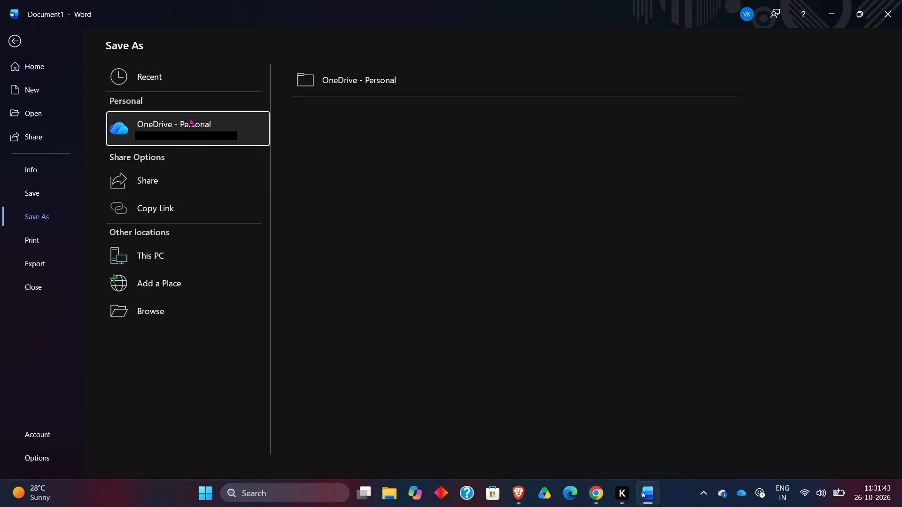
click(45, 220)
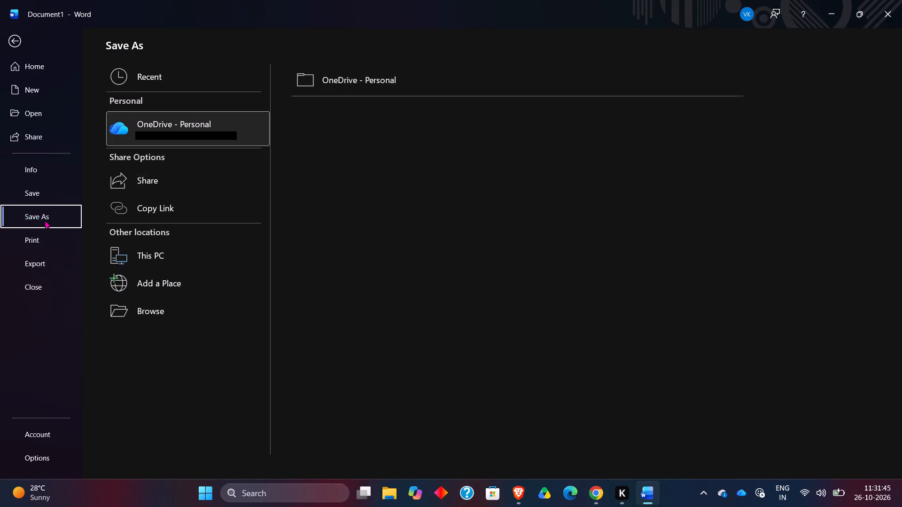
double_click(45, 220)
click(193, 250)
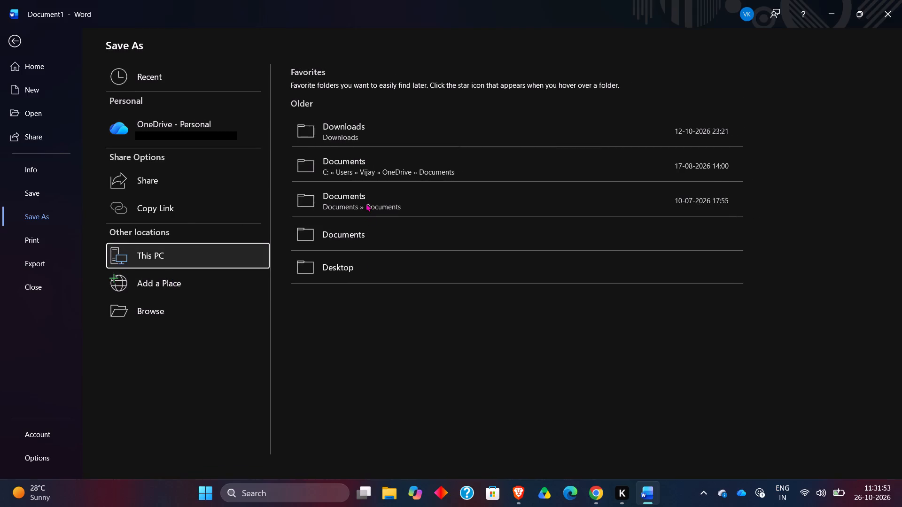
double_click(362, 137)
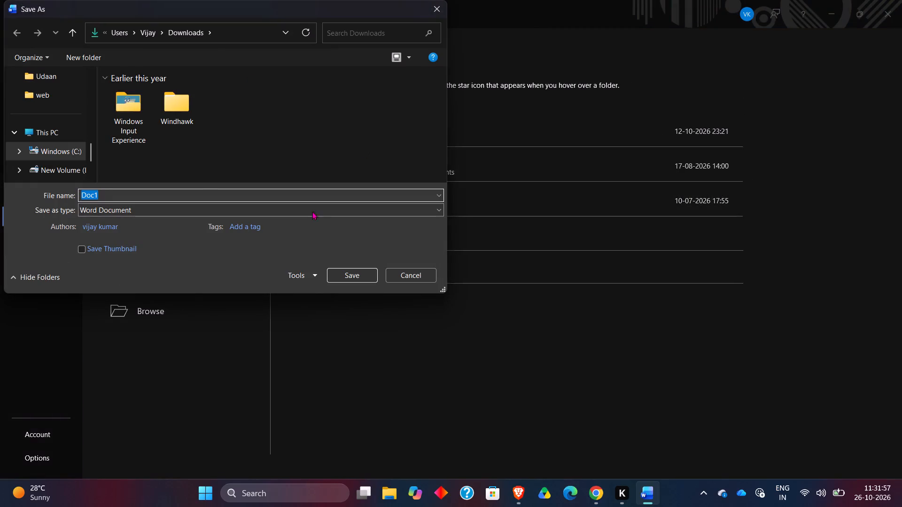
Set the file type to PDF, name the file "res 1" and save it in the Downloads folder.
click(185, 213)
click(132, 280)
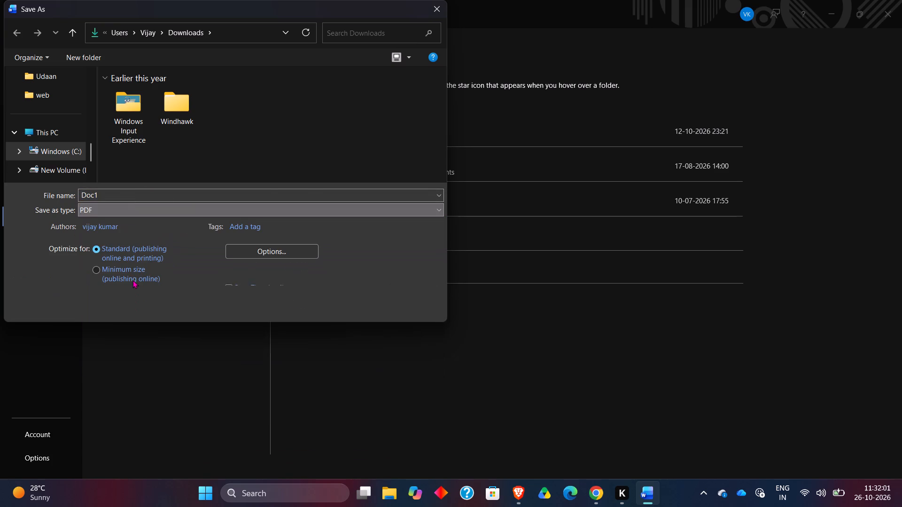
drag(116, 196, 91, 197)
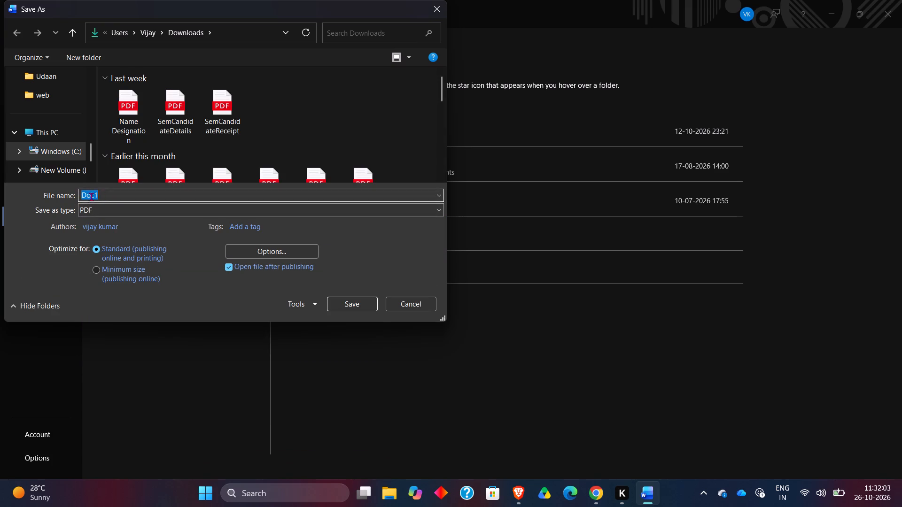
drag(91, 197, 82, 197)
text(re)
key(s)
key(space)
text(1)
click(350, 301)
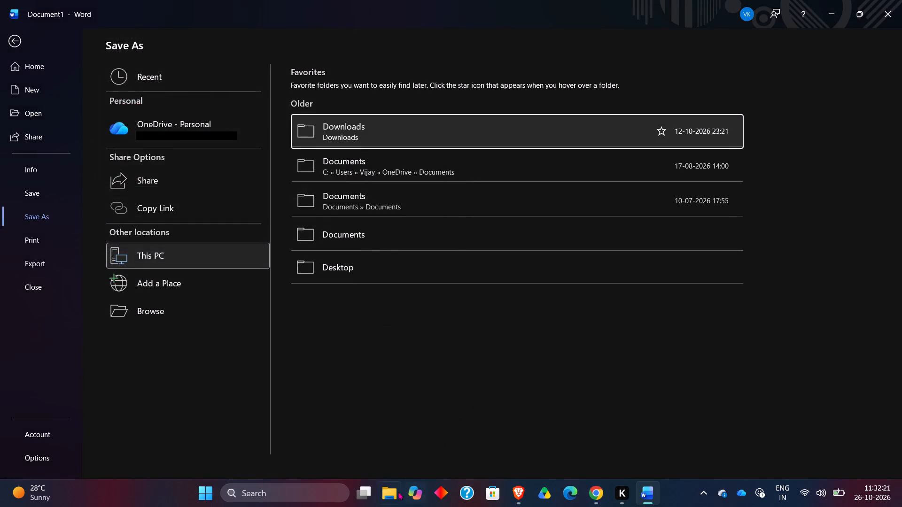
Examine the exported "res 1" PDF, checking how the question pictures sit on its pages at different zoom levels, and close it.
scroll(505, 274, up, 2)
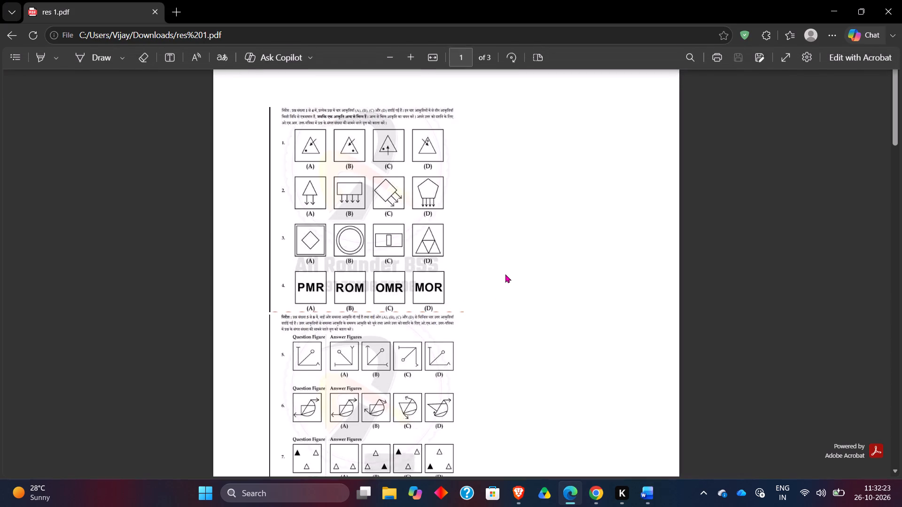
scroll(505, 274, up, 3)
scroll(505, 274, down, 1)
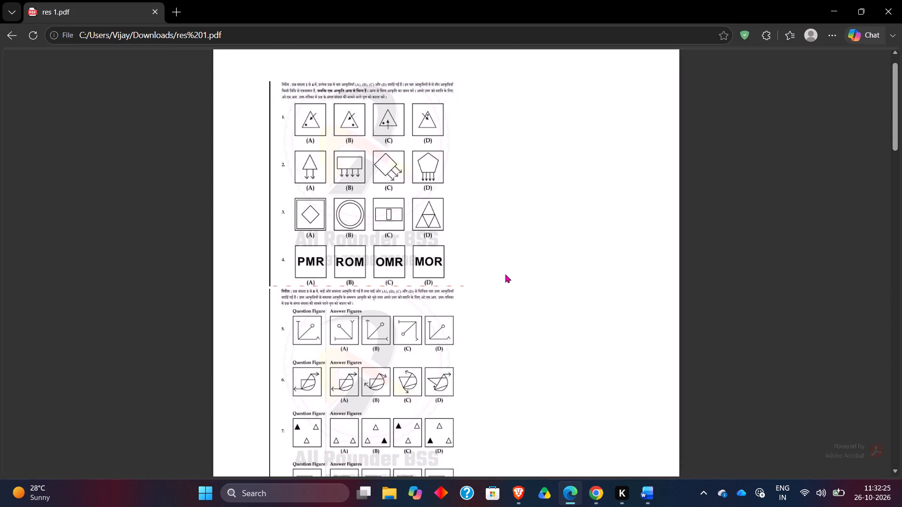
scroll(505, 274, down, 1)
scroll(566, 238, down, 2)
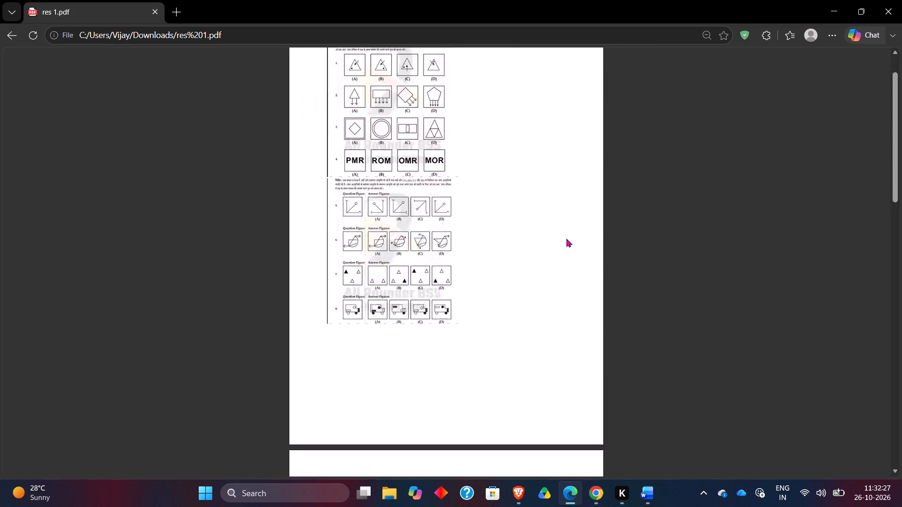
scroll(566, 238, down, 9)
scroll(566, 238, up, 7)
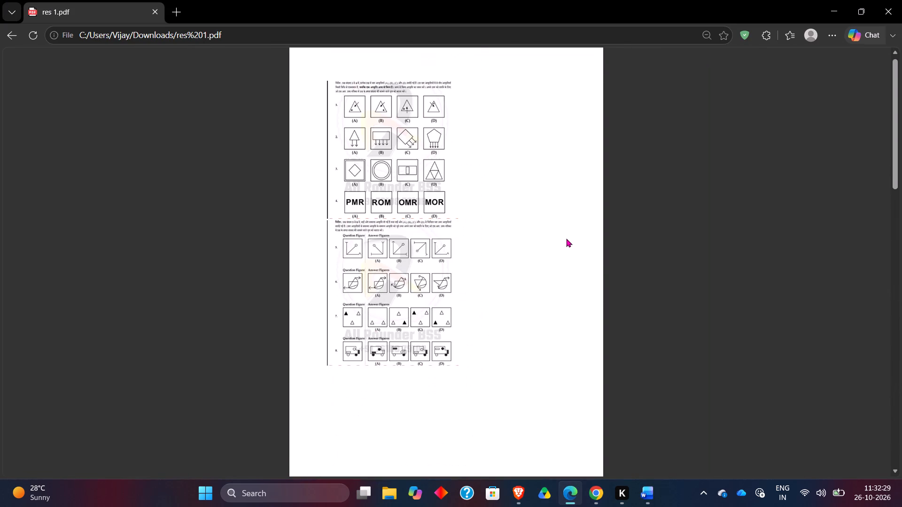
scroll(566, 238, up, 5)
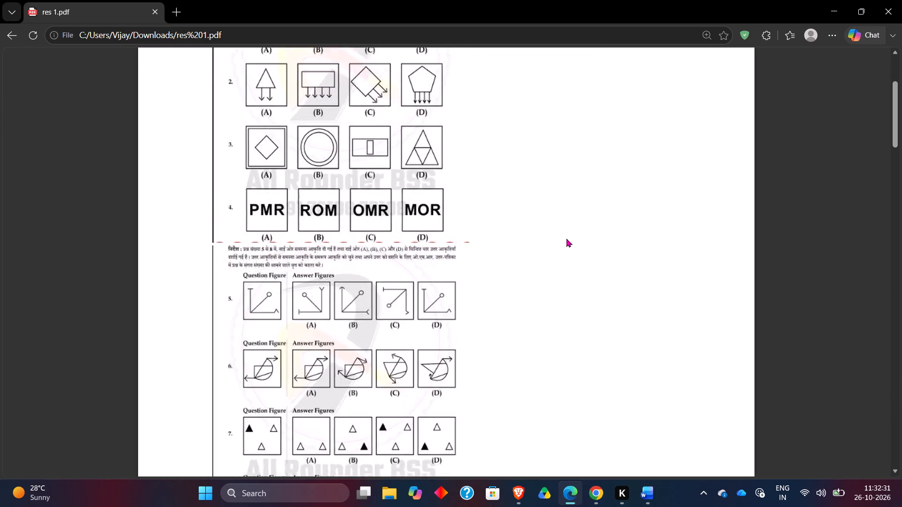
scroll(566, 238, up, 6)
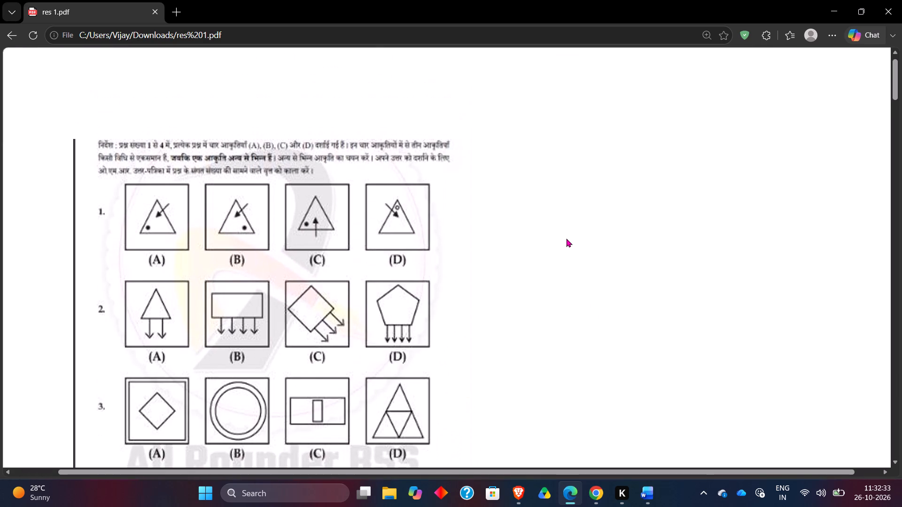
scroll(566, 238, up, 1)
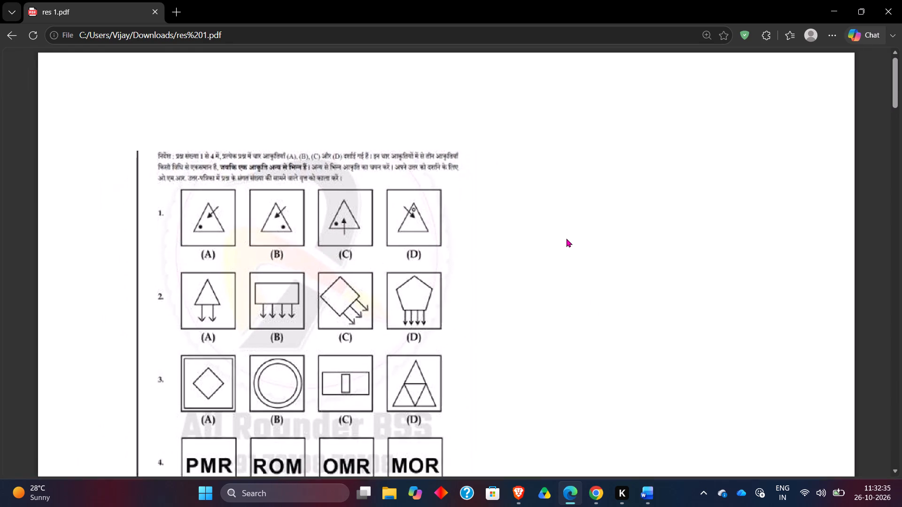
scroll(566, 238, down, 4)
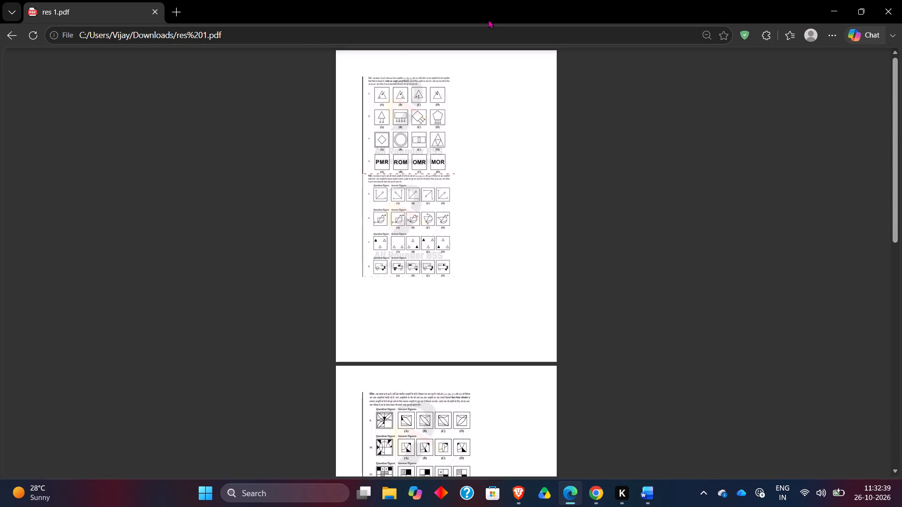
click(901, 2)
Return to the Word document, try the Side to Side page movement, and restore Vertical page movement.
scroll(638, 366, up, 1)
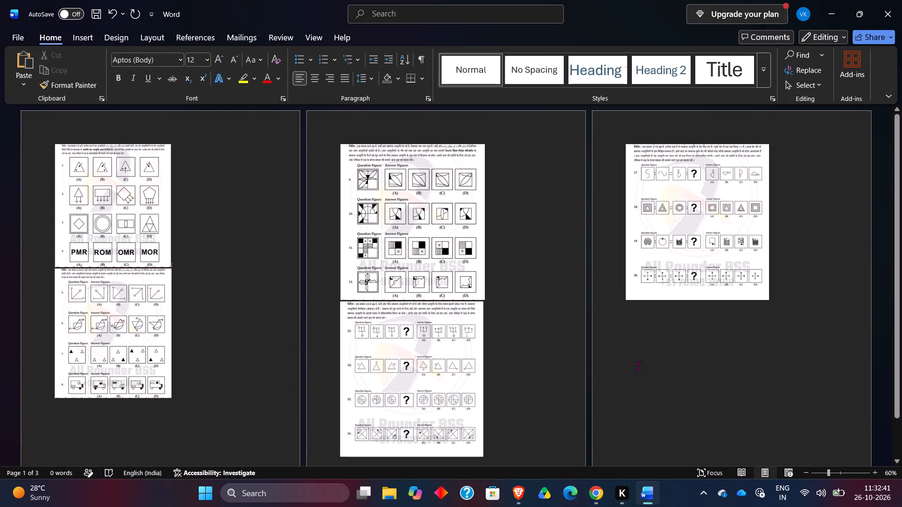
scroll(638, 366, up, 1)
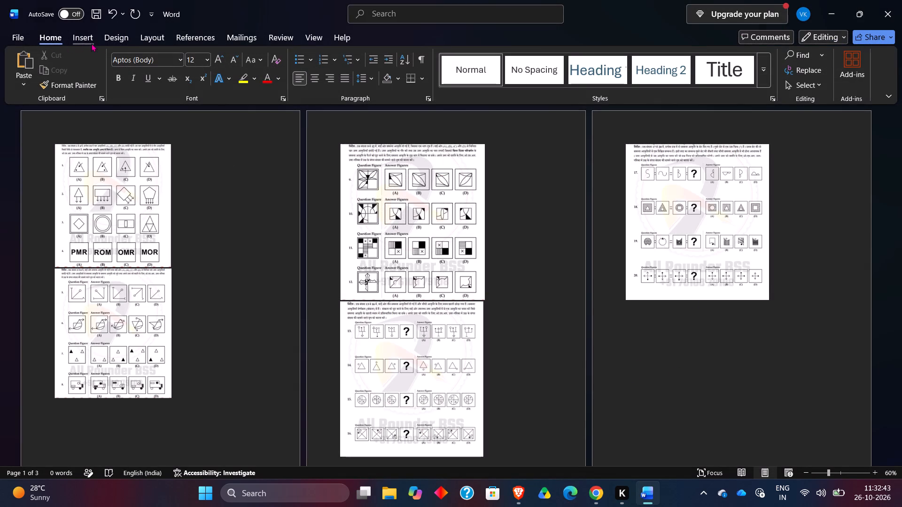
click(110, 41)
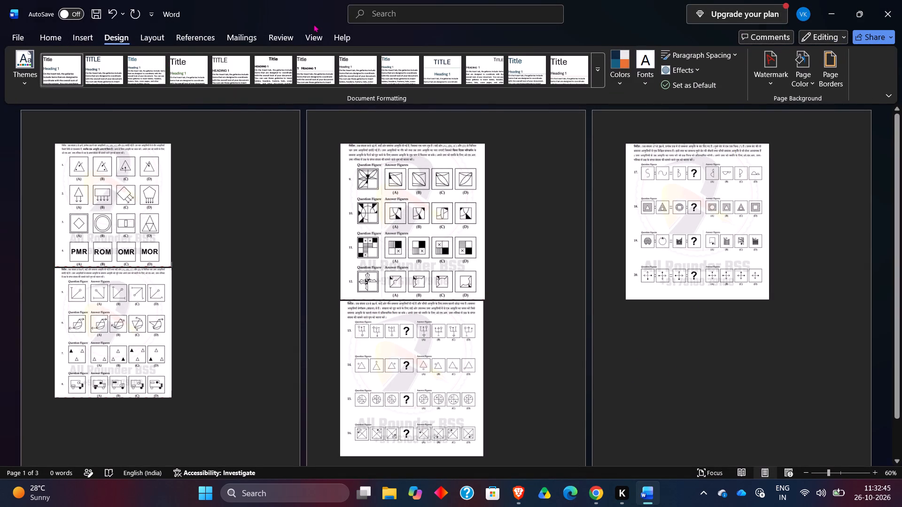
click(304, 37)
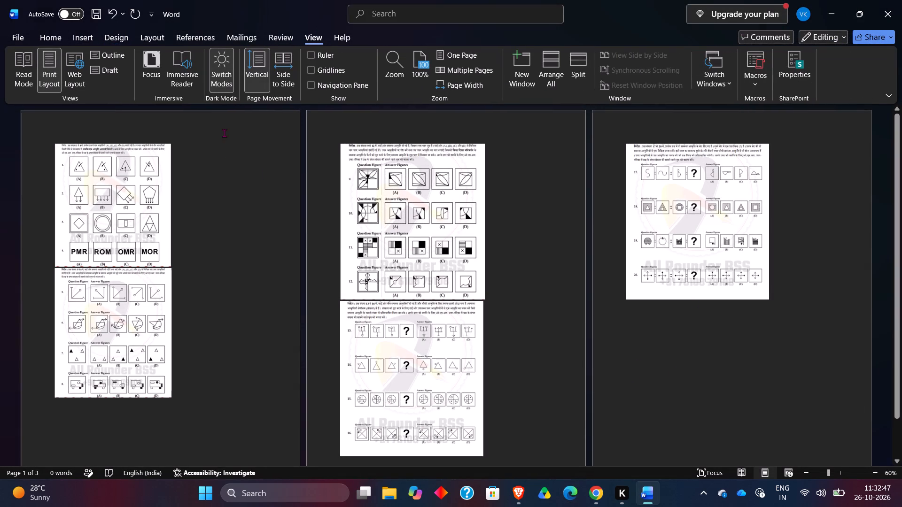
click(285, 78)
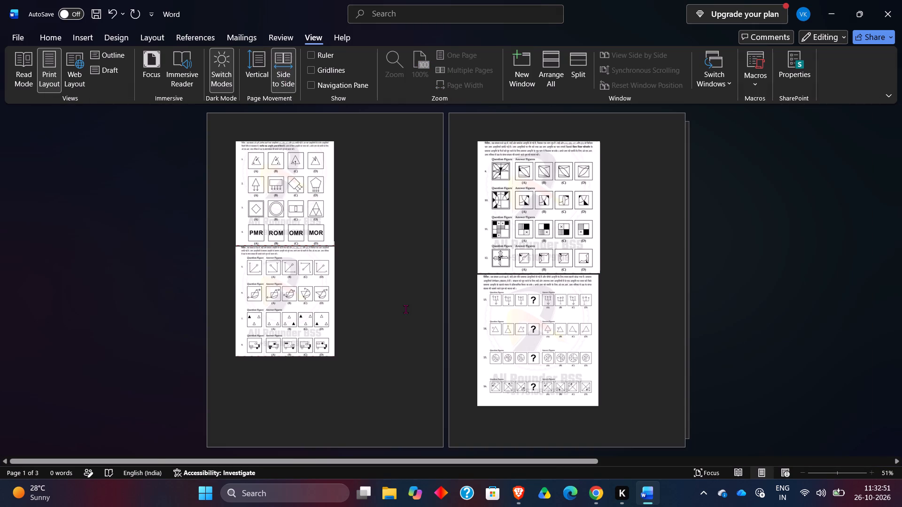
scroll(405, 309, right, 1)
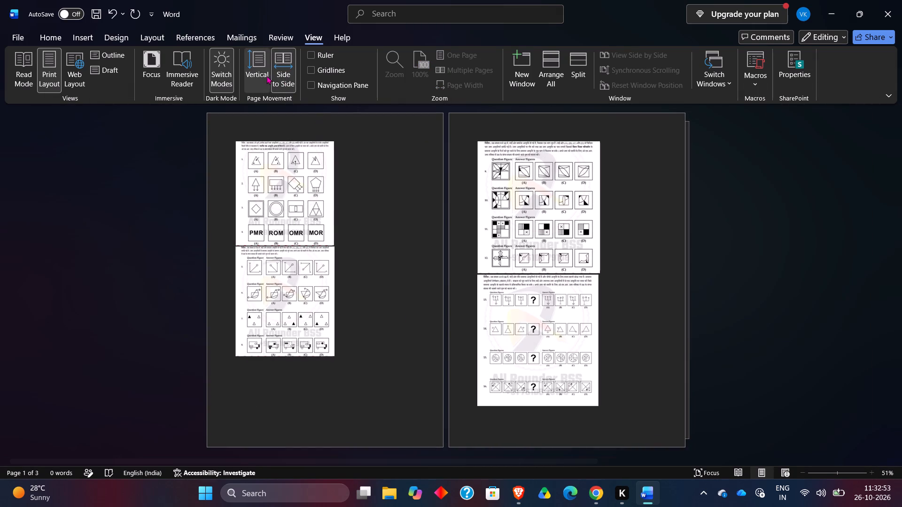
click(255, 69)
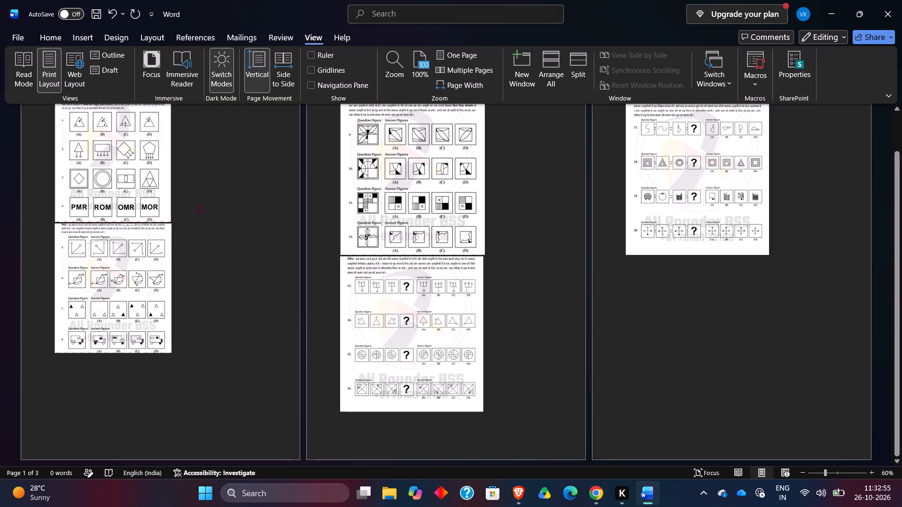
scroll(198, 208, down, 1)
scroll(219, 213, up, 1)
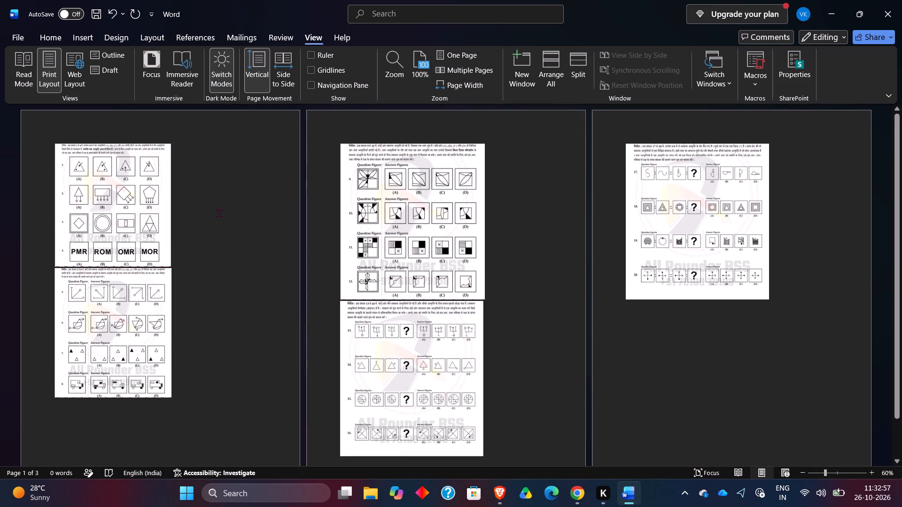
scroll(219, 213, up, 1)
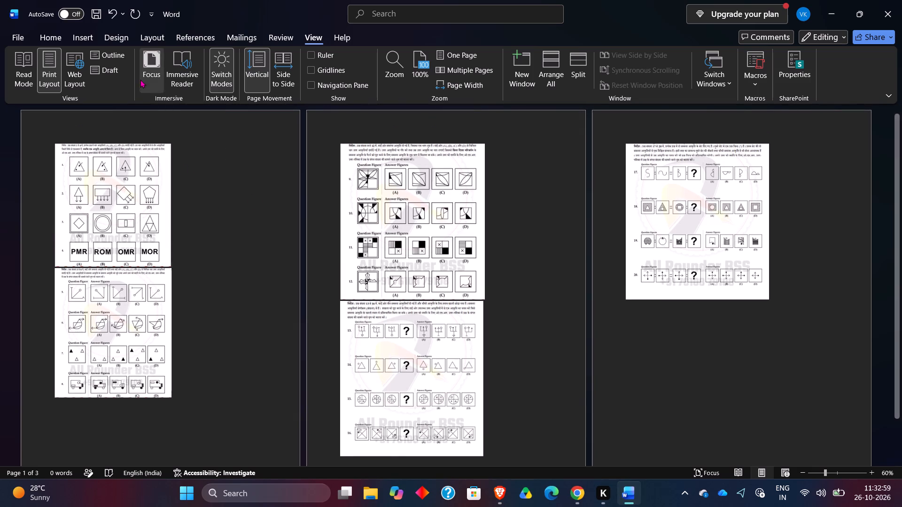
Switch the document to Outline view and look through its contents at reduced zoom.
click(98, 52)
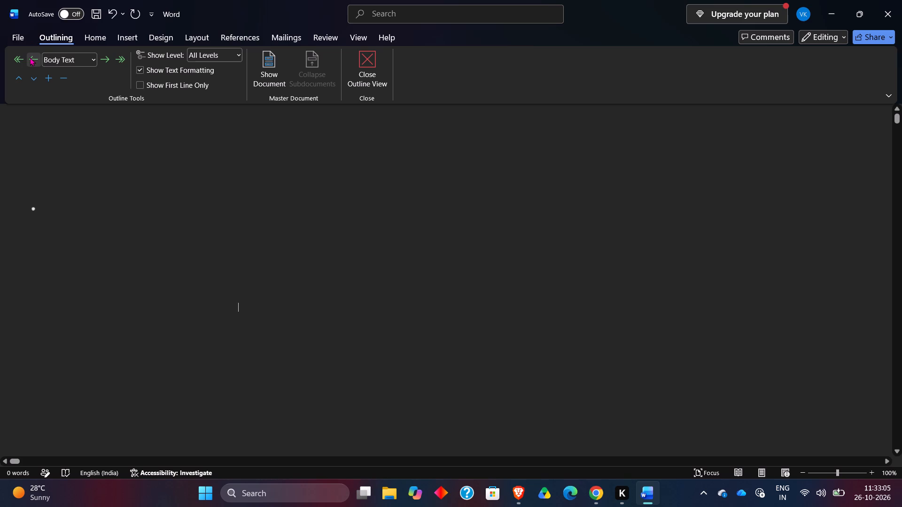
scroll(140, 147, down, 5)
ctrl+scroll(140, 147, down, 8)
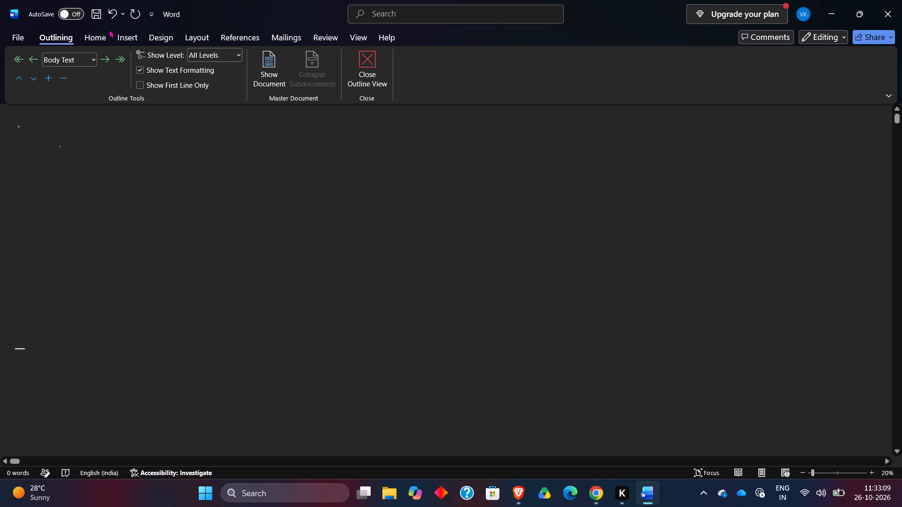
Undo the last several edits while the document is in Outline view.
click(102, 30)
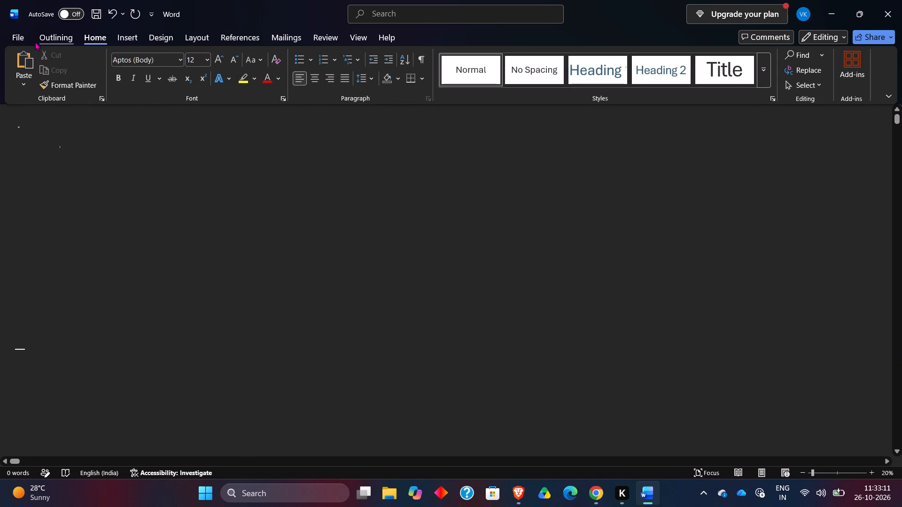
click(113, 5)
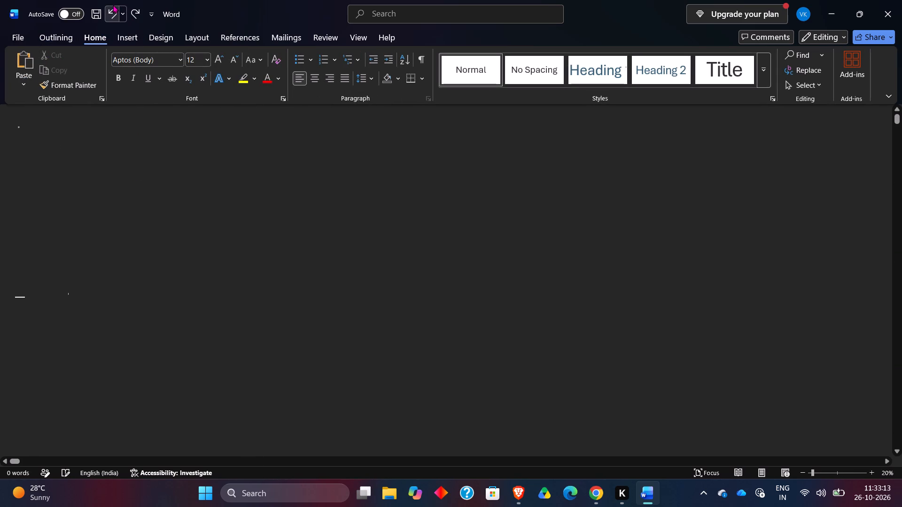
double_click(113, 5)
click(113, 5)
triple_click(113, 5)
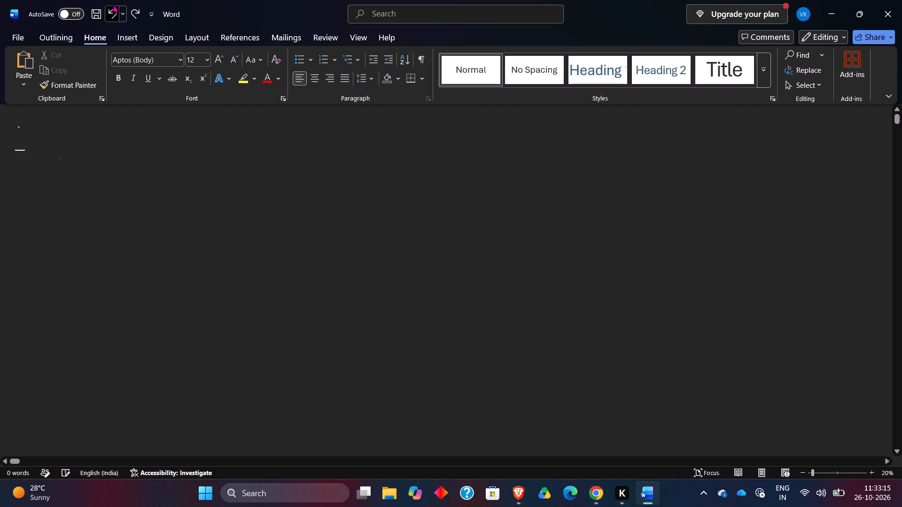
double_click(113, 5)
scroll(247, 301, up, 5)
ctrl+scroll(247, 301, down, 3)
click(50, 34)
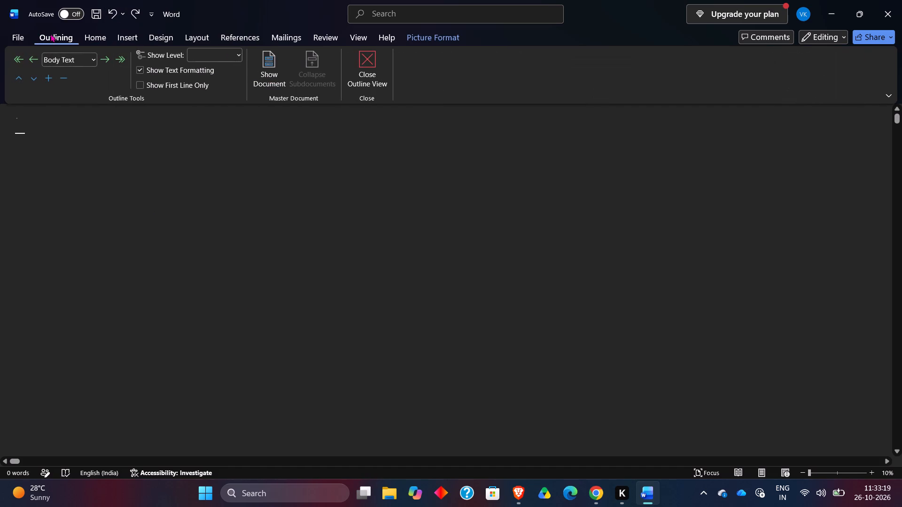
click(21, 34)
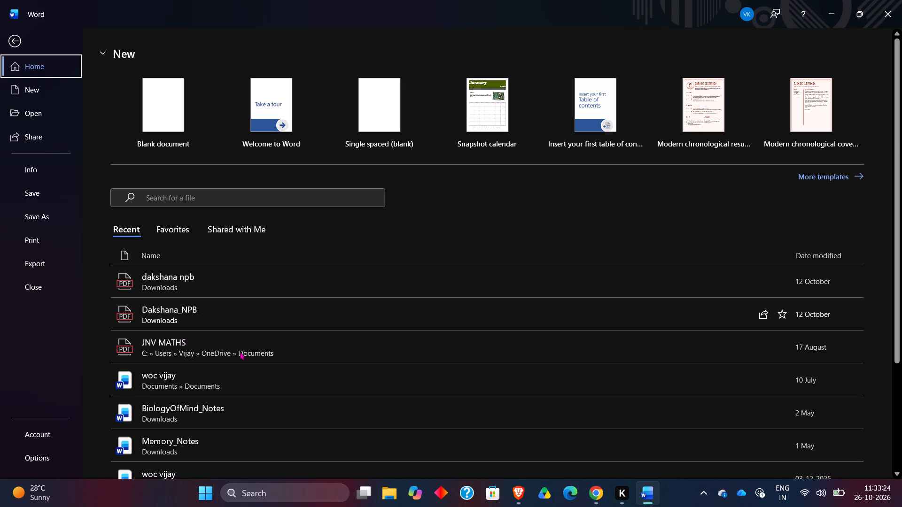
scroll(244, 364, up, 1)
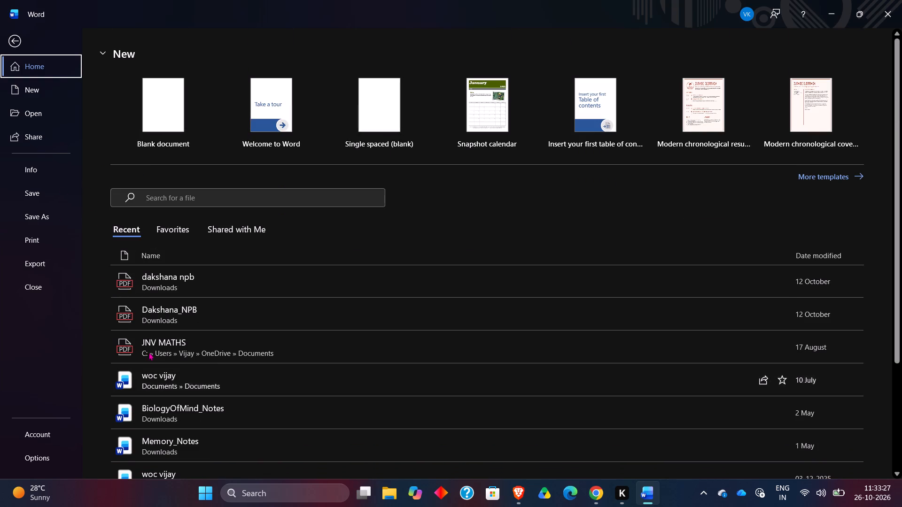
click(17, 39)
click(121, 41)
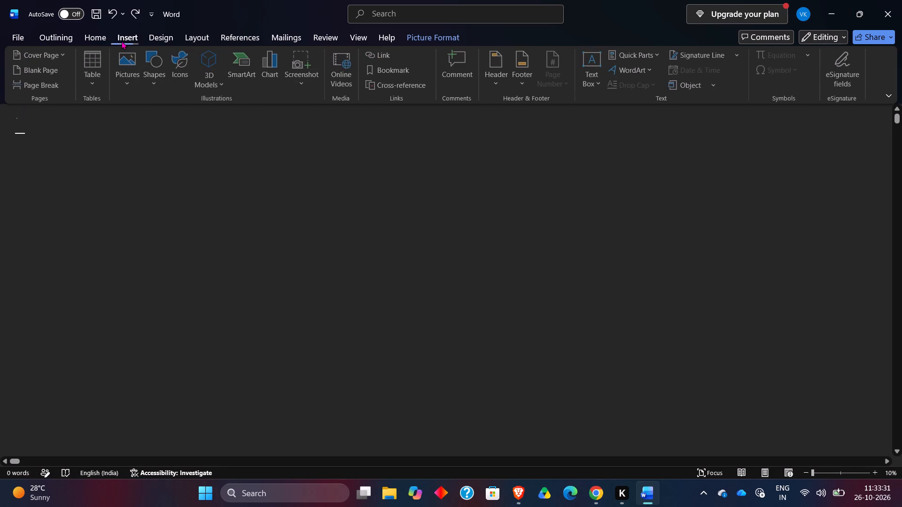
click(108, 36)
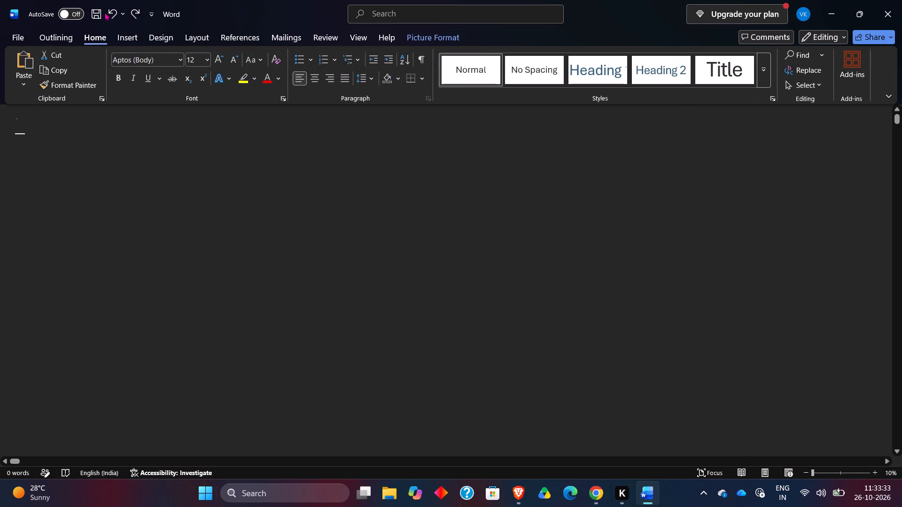
Close the Word document without saving its changes.
click(901, 0)
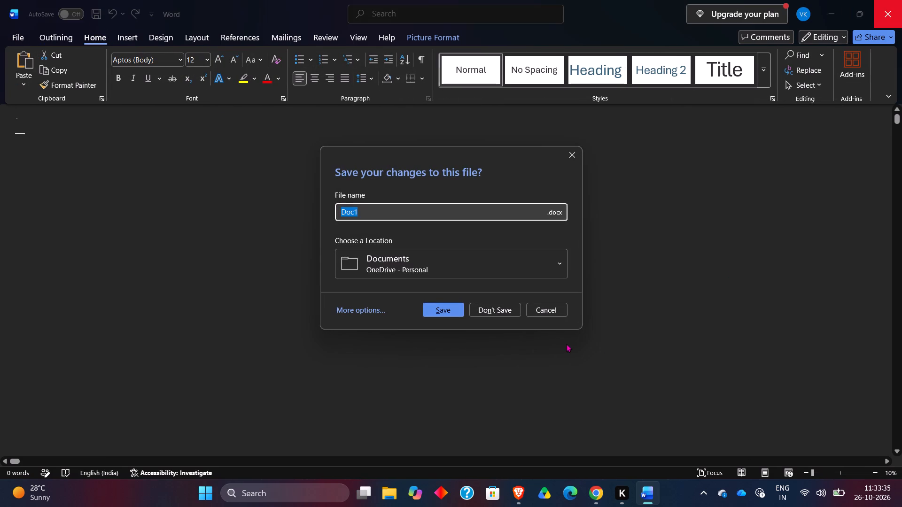
click(479, 311)
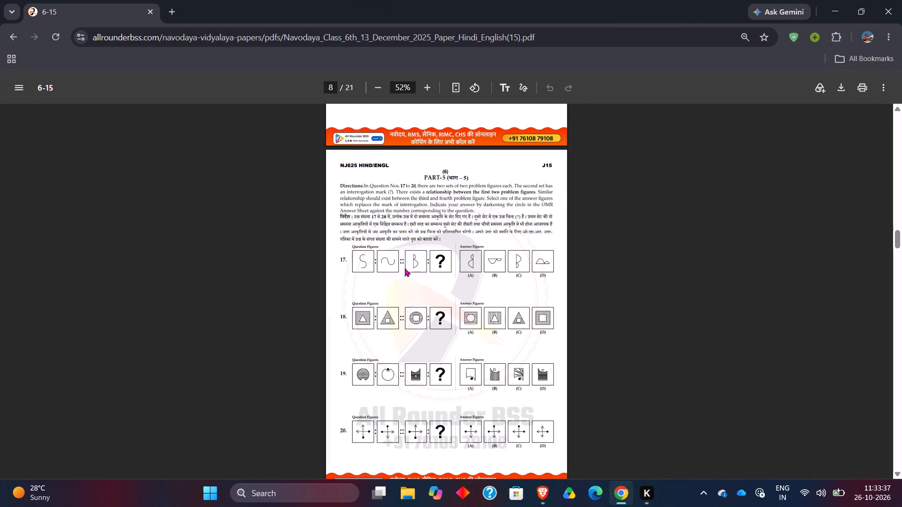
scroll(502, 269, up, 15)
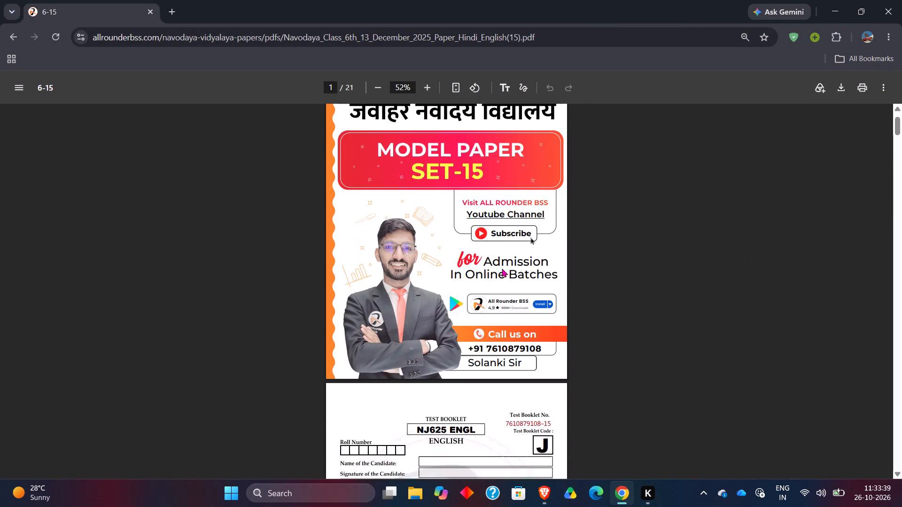
Launch Word again from the system search.
click(239, 491)
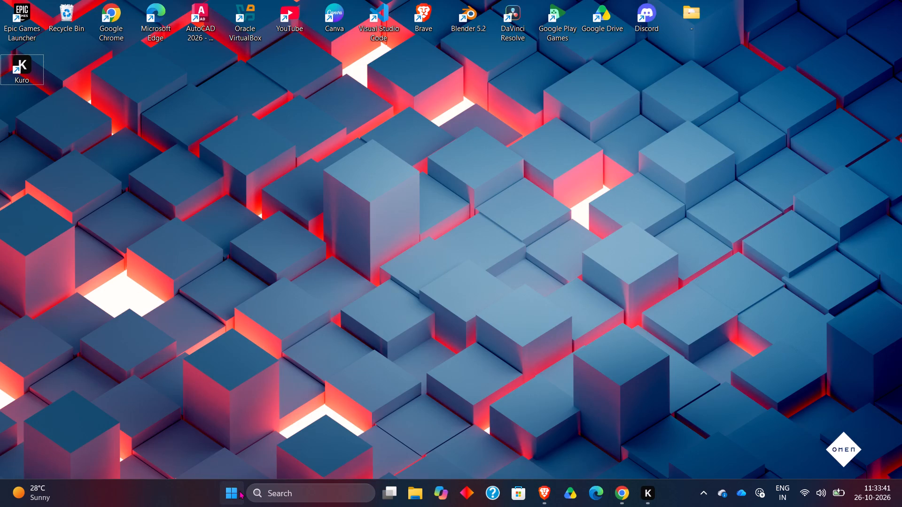
double_click(302, 149)
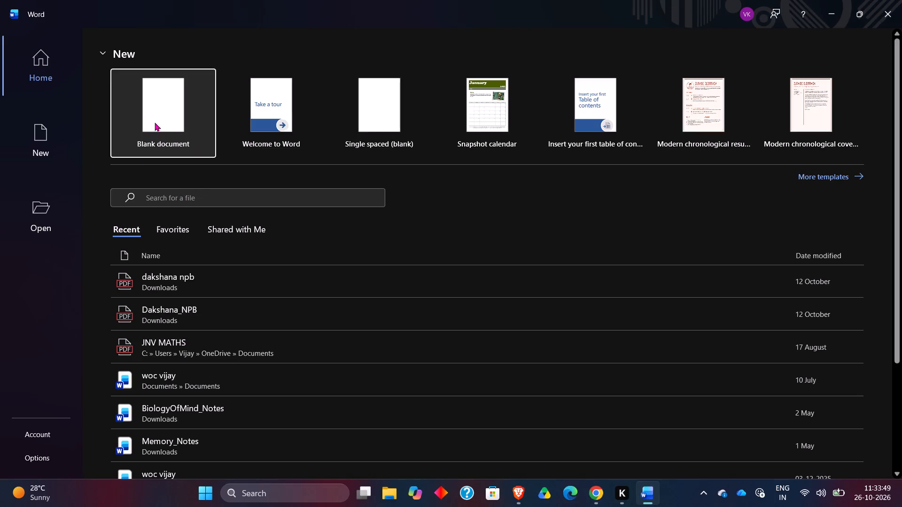
Search the Documents folder on This PC for "dow" while choosing a file to open.
click(56, 205)
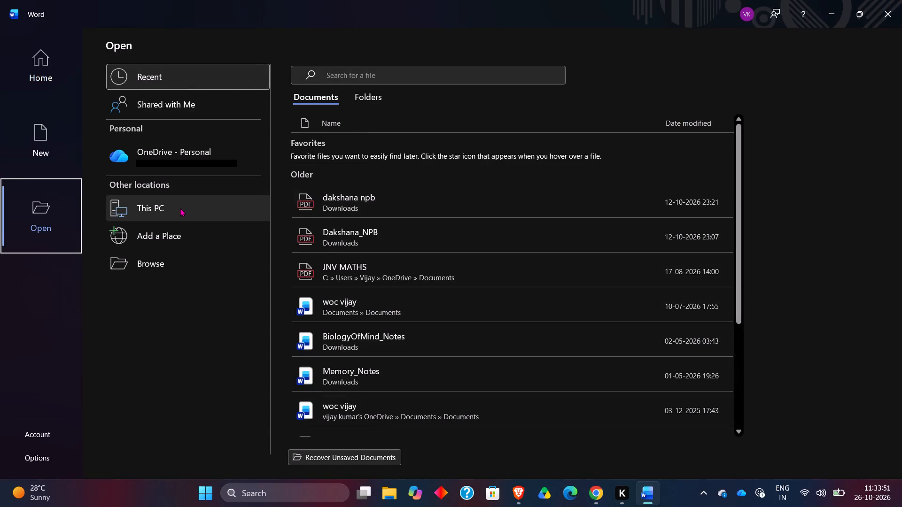
click(174, 213)
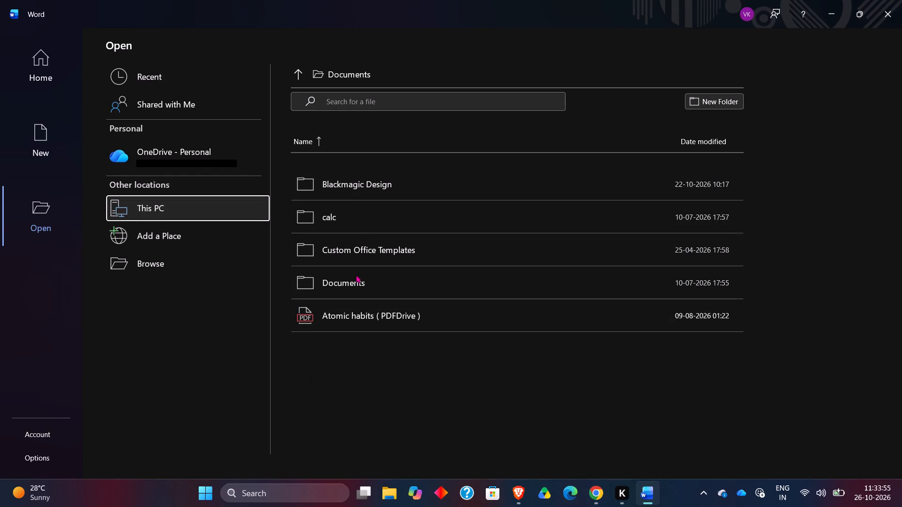
scroll(360, 184, up, 2)
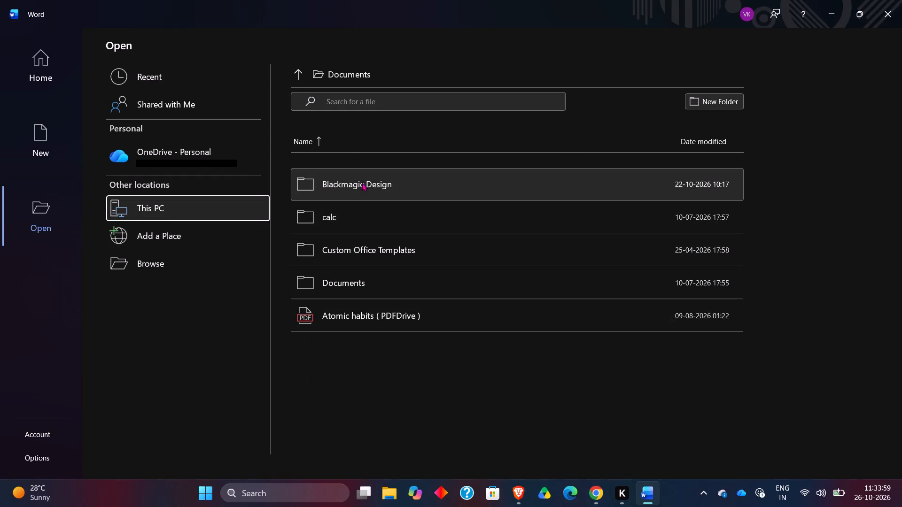
click(323, 99)
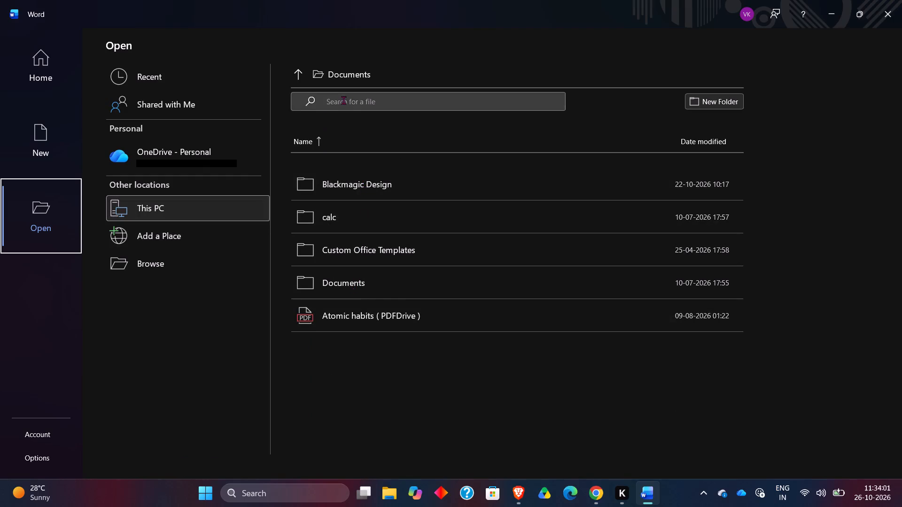
click(350, 101)
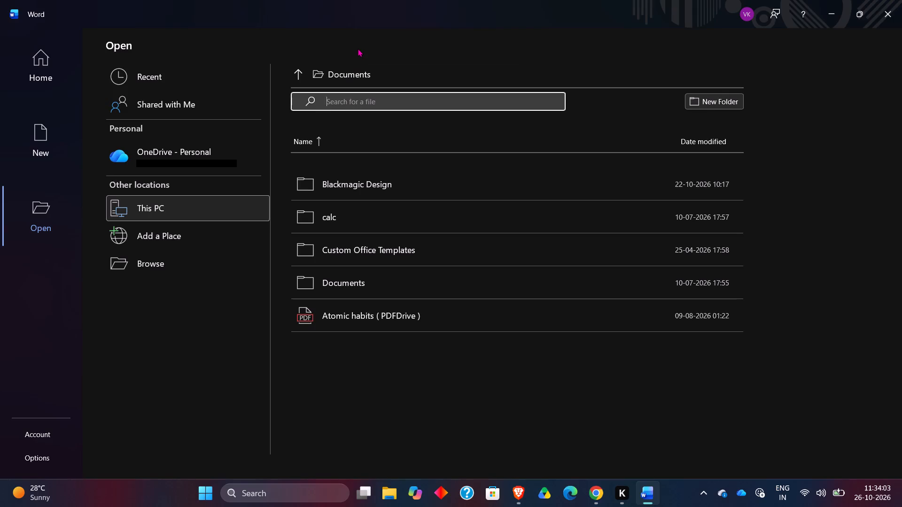
text(do)
key(w)
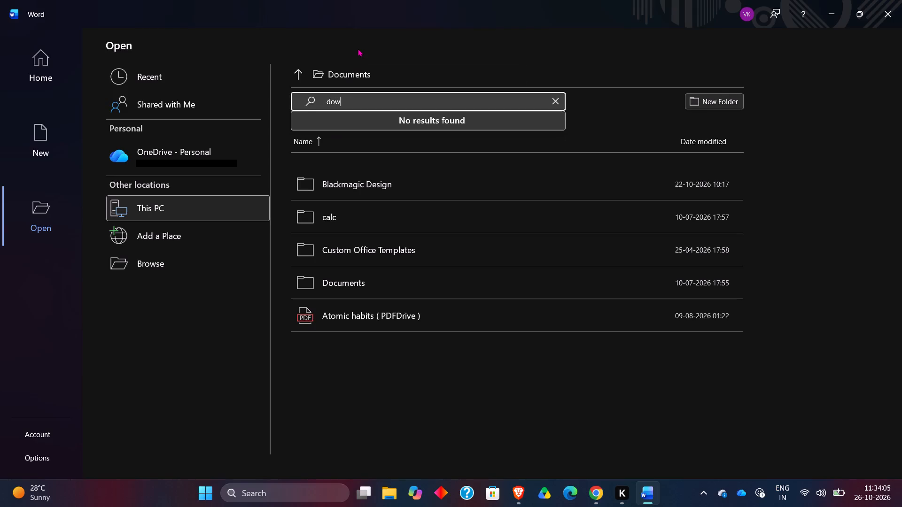
key(Return)
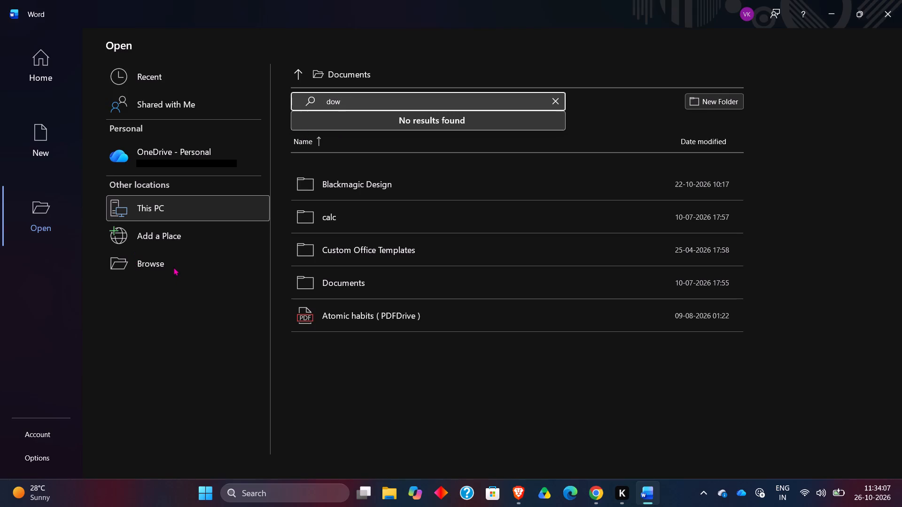
Browse to the Downloads folder and open the res 1 PDF in Word.
click(172, 265)
click(185, 215)
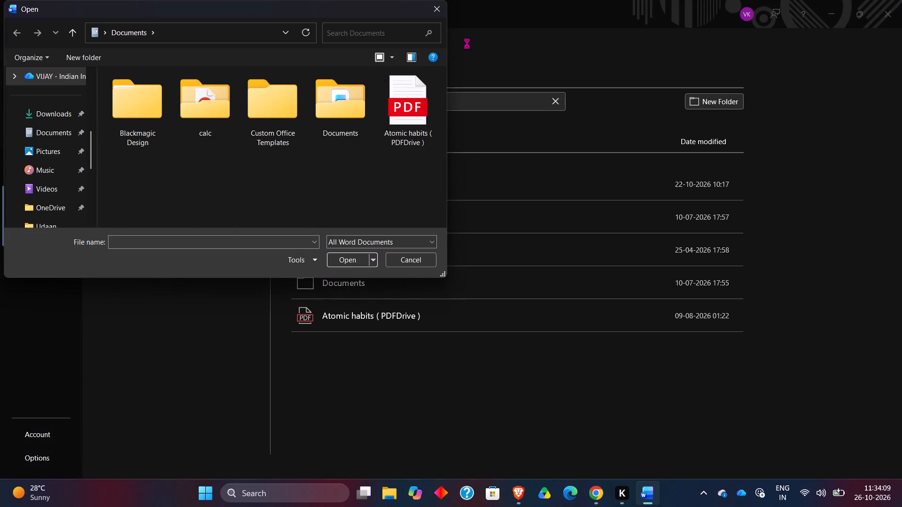
click(49, 121)
double_click(119, 107)
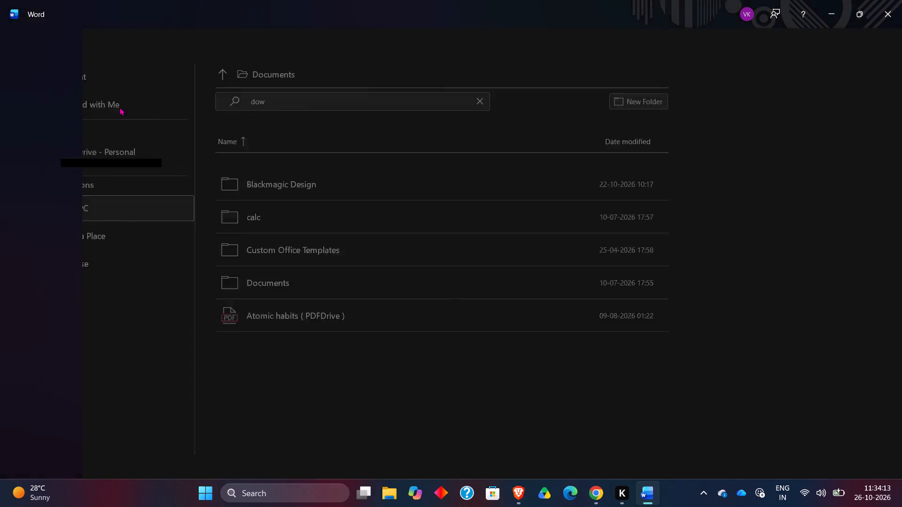
scroll(386, 285, up, 5)
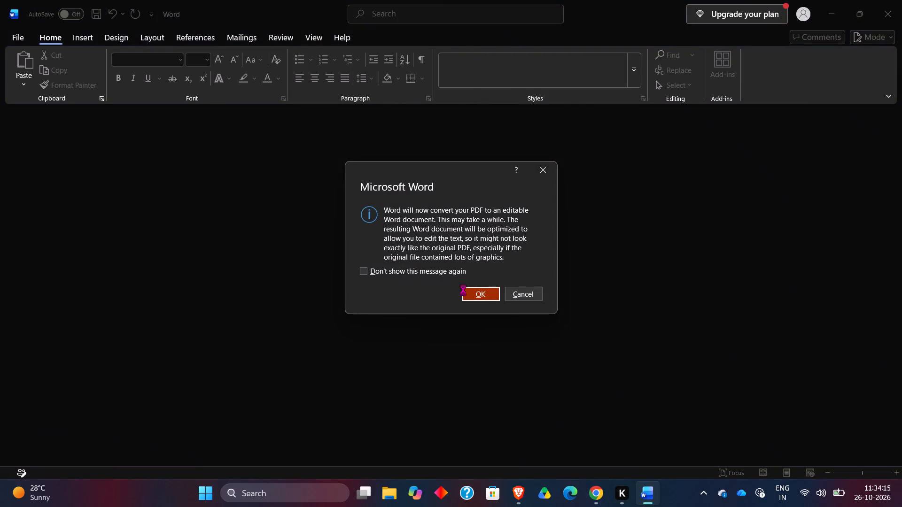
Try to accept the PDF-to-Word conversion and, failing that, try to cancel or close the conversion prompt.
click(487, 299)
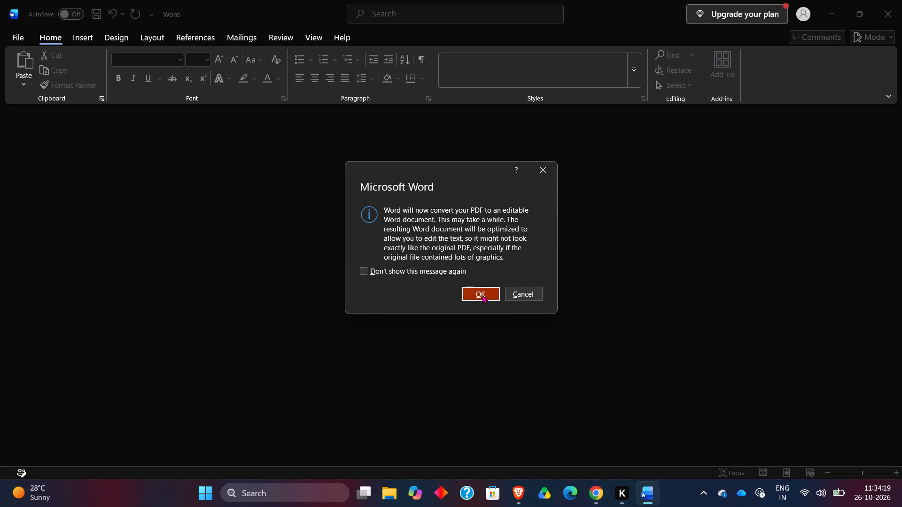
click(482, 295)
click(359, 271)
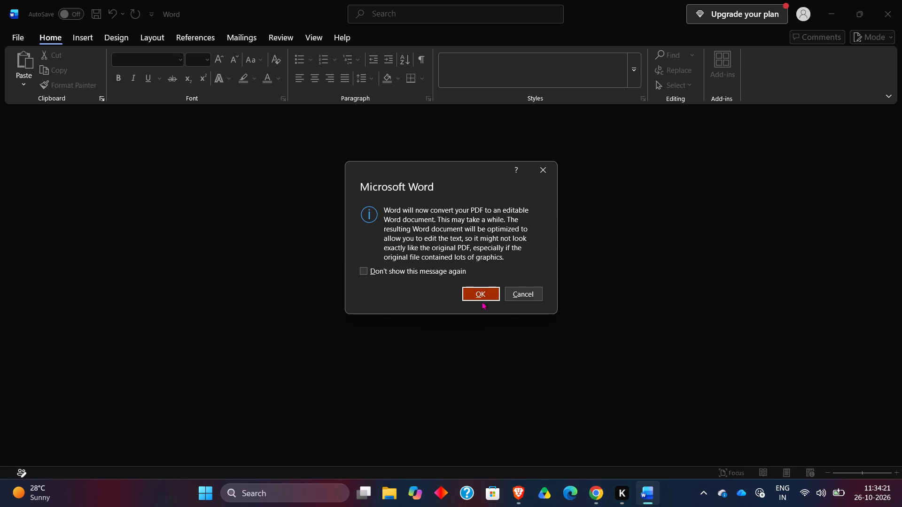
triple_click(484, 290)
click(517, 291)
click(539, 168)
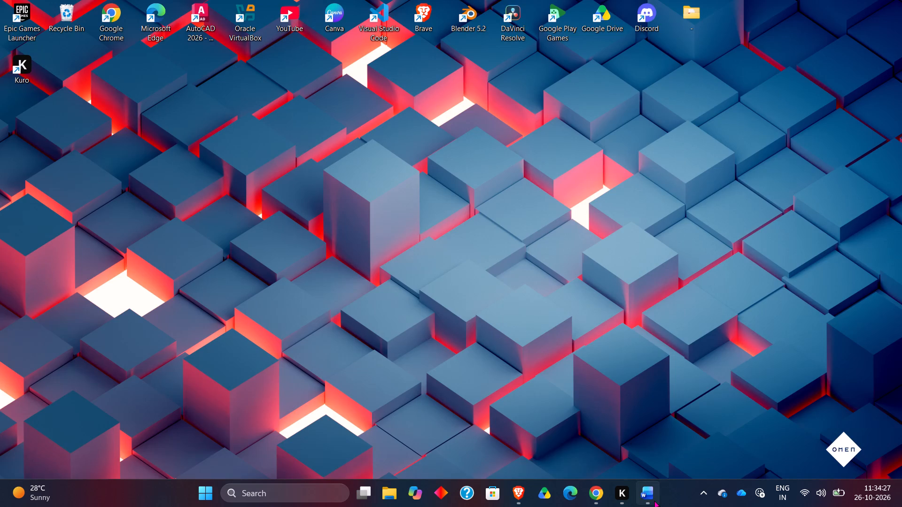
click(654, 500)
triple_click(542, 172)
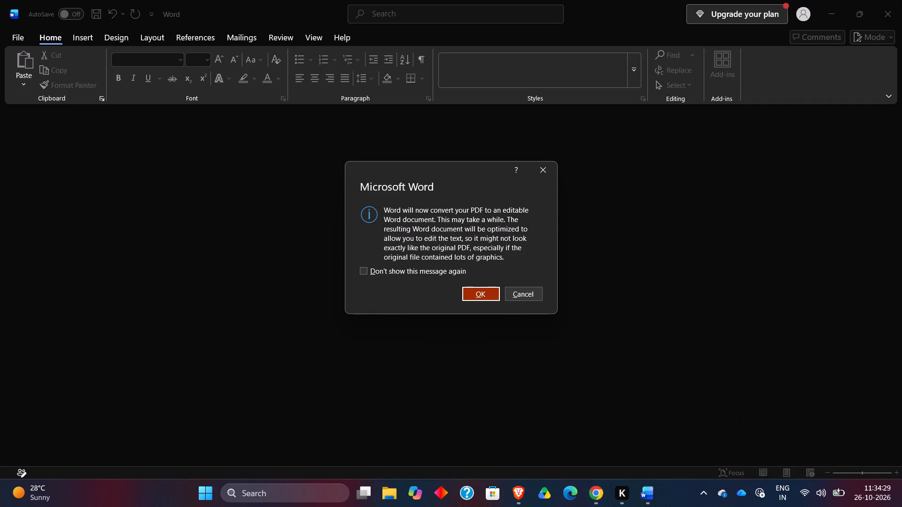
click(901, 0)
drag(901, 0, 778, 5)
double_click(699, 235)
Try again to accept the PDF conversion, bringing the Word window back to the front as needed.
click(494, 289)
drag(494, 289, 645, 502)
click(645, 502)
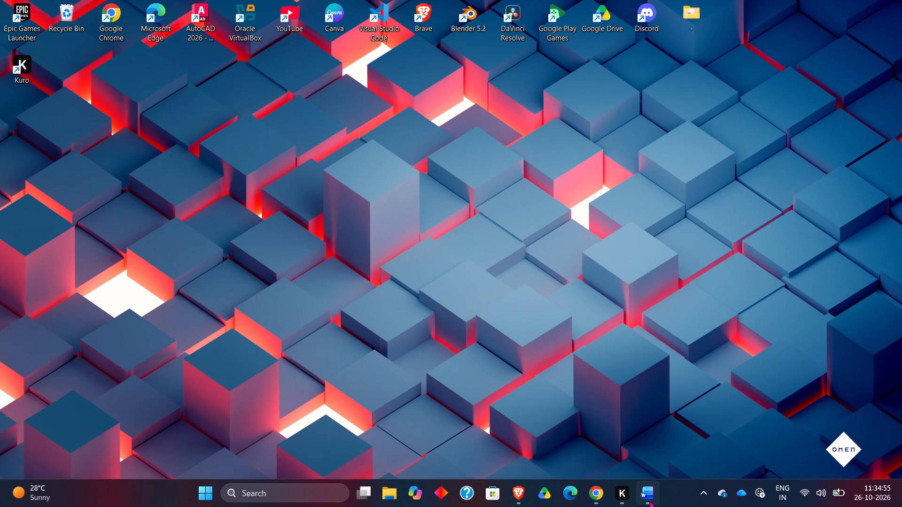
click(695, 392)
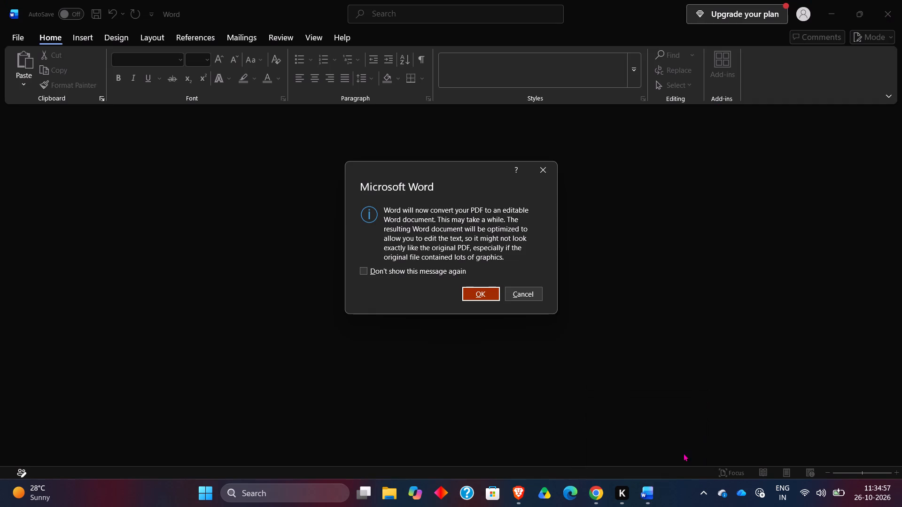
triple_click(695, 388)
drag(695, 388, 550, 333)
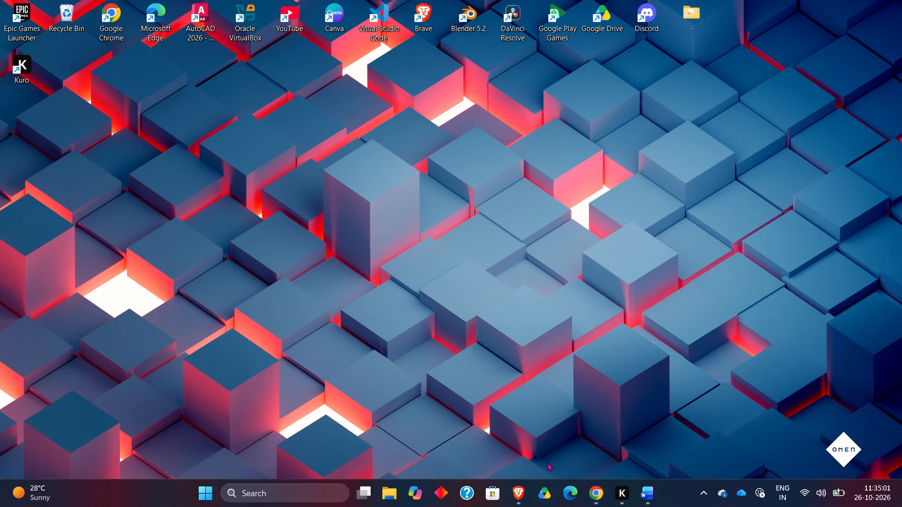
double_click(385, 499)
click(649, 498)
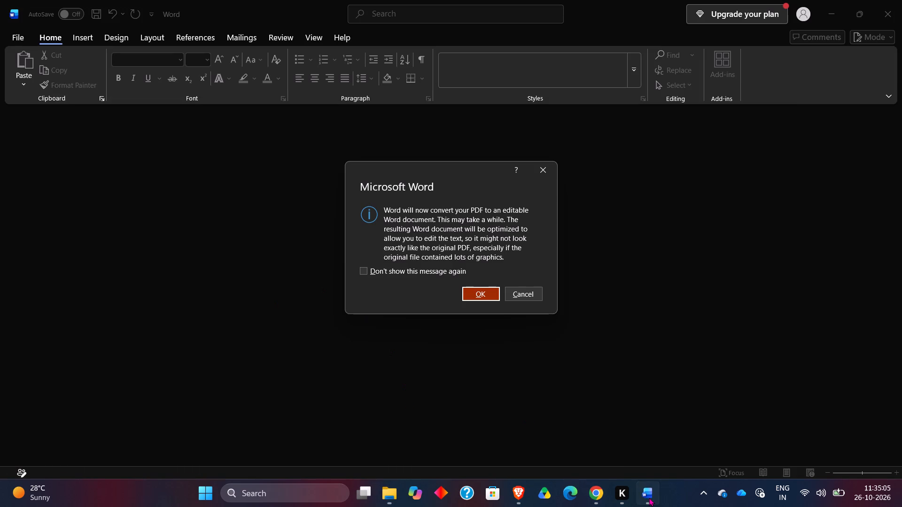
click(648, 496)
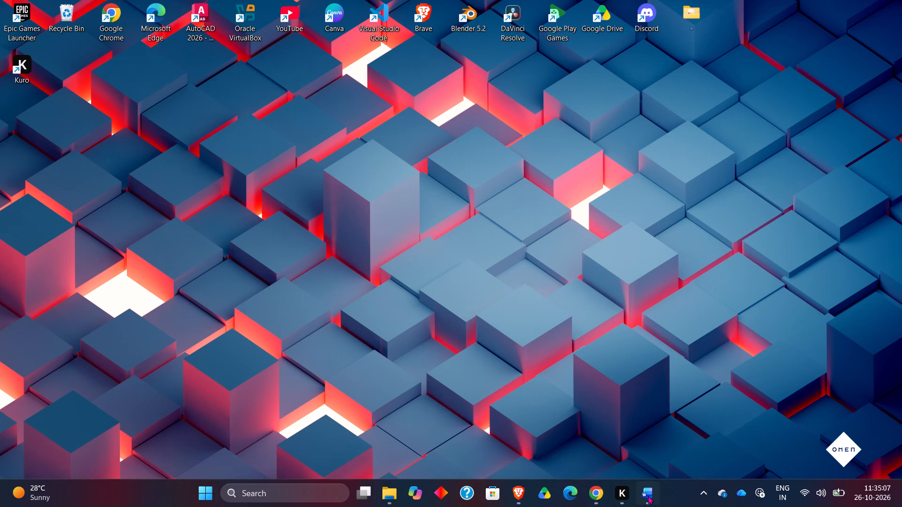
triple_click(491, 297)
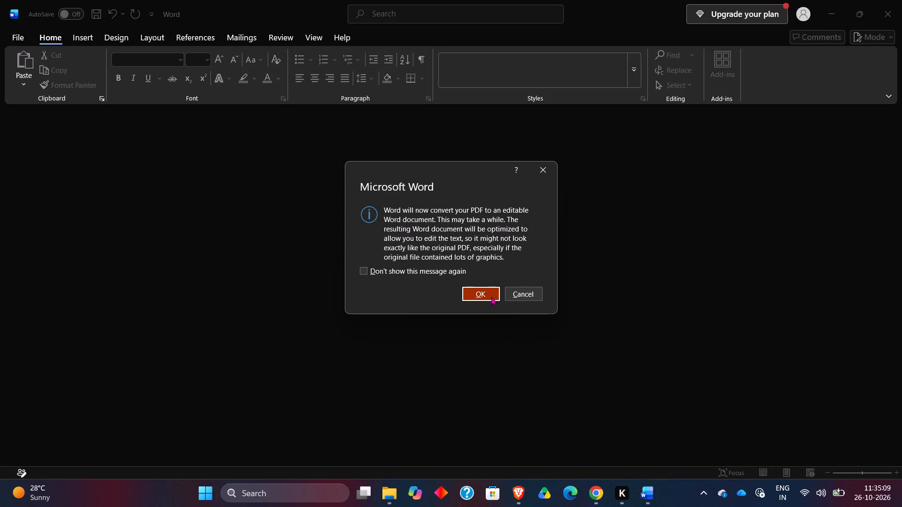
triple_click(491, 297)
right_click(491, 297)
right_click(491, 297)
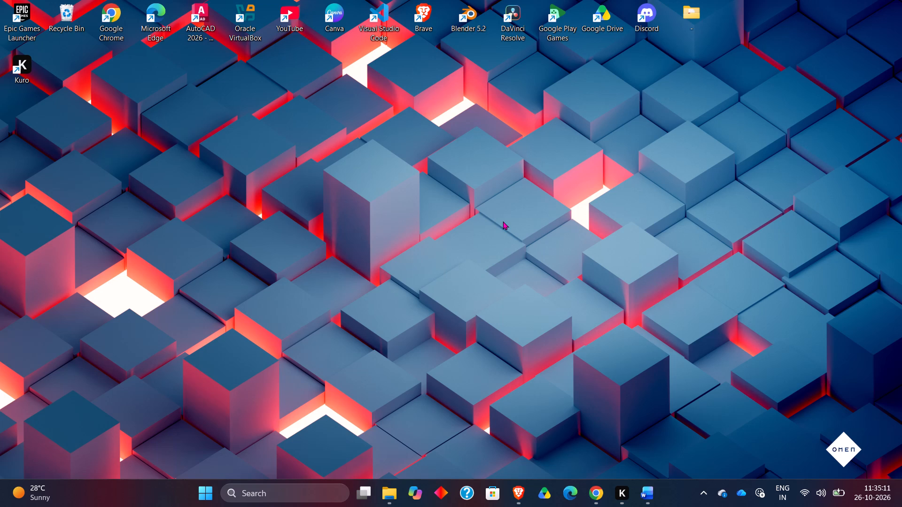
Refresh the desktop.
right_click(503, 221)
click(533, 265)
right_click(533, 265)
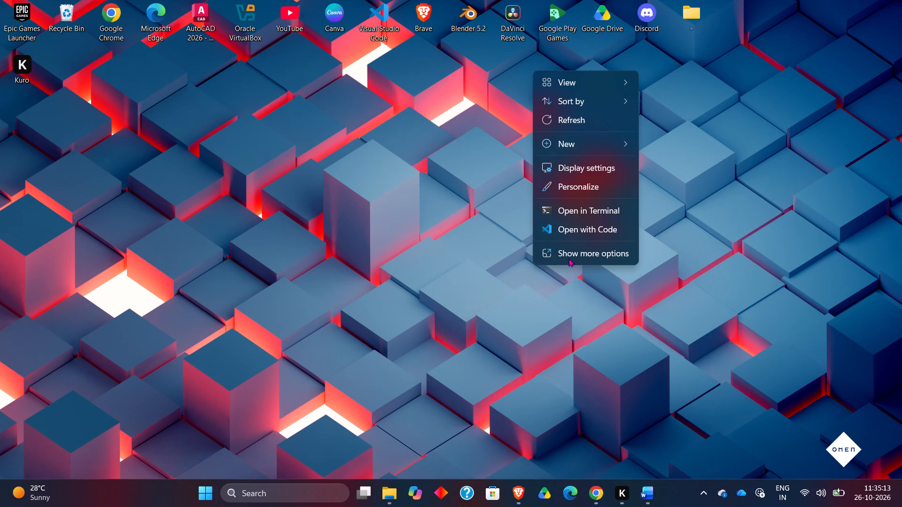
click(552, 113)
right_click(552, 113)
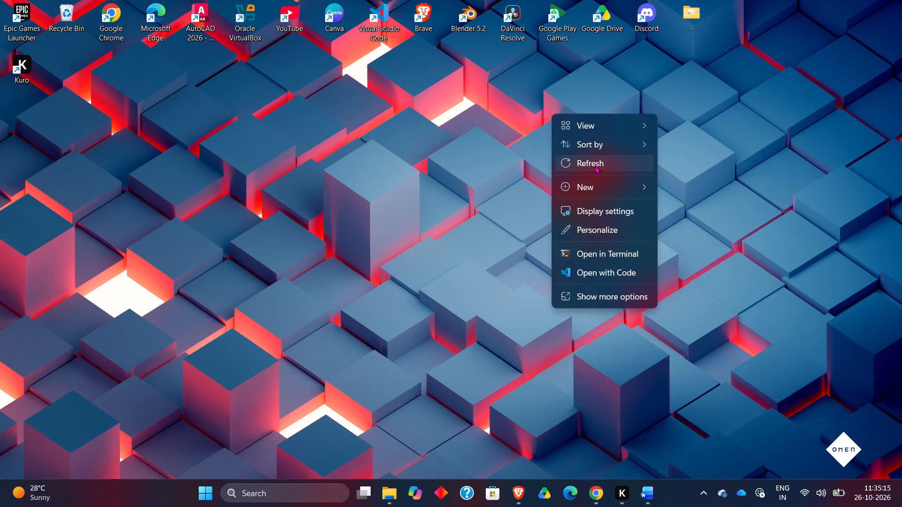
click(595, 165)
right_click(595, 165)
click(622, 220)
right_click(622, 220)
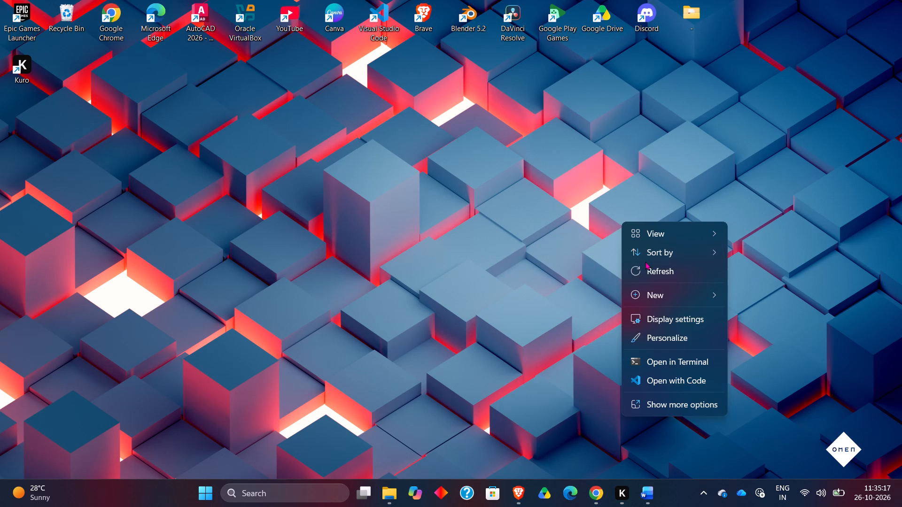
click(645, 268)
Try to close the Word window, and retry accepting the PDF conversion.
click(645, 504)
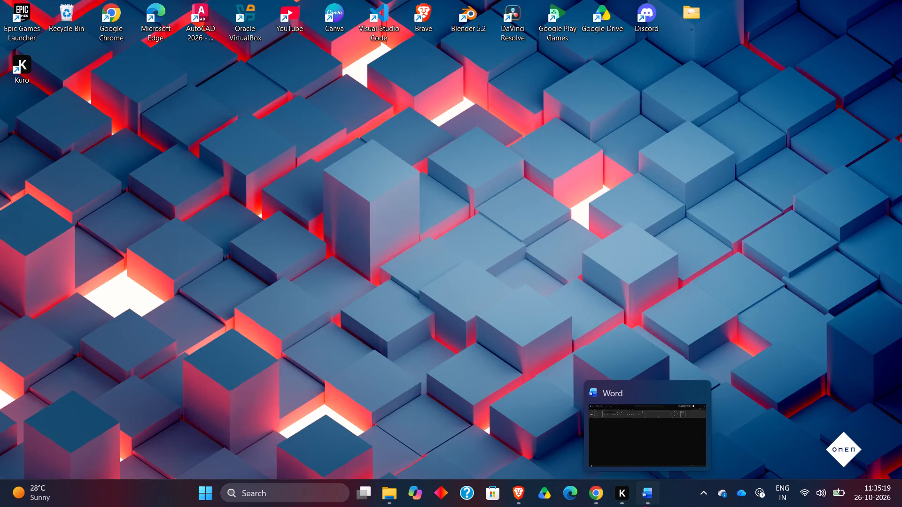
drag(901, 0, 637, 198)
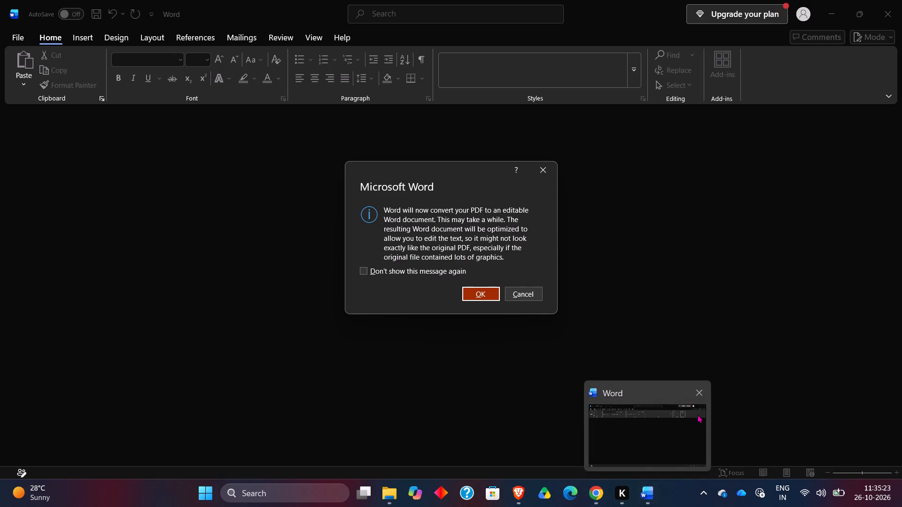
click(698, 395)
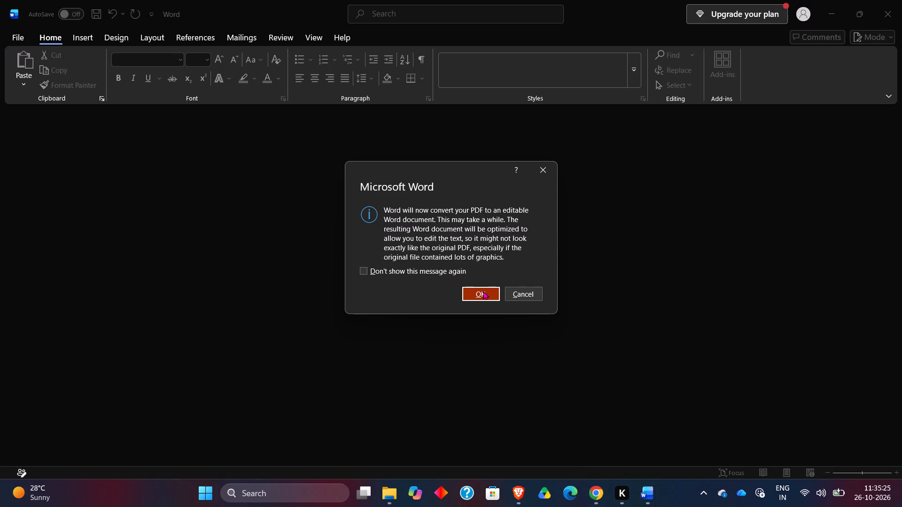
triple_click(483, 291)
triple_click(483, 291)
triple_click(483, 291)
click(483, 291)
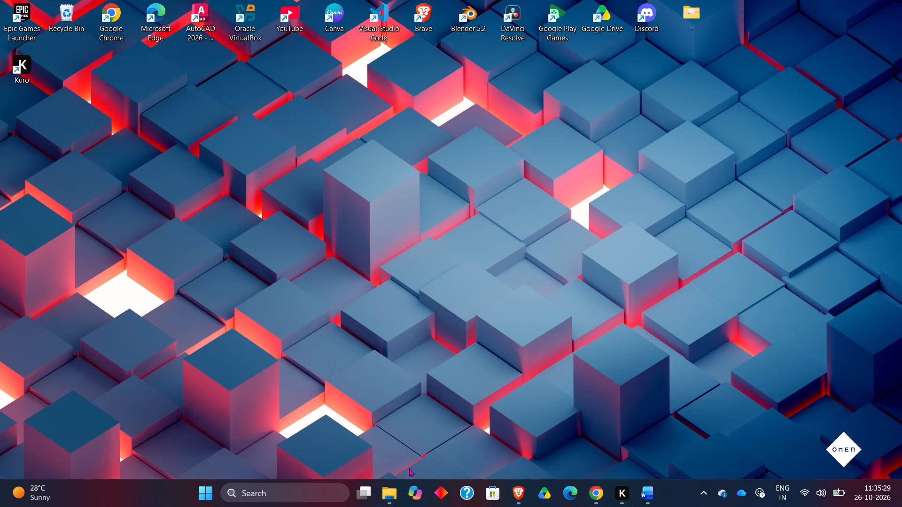
Open the res 1 PDF from the recent files in File Explorer and look through its question pages.
click(398, 497)
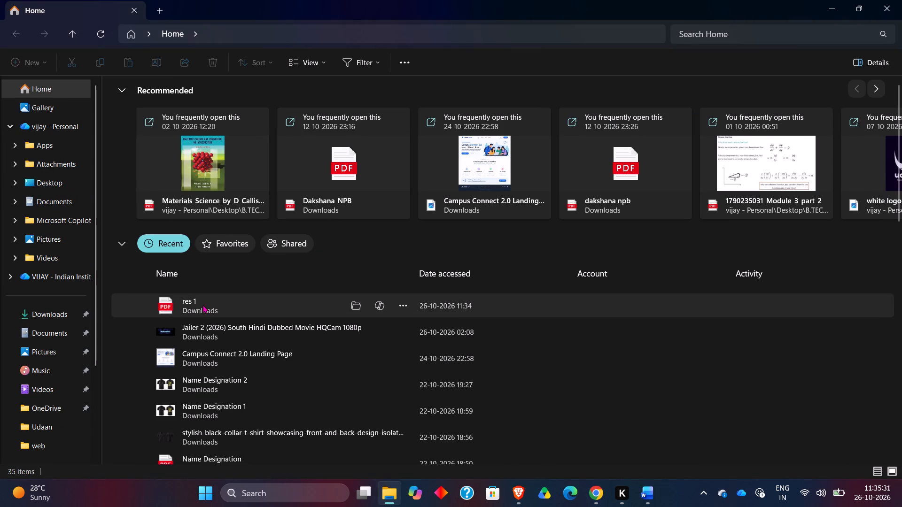
double_click(202, 305)
scroll(419, 238, up, 5)
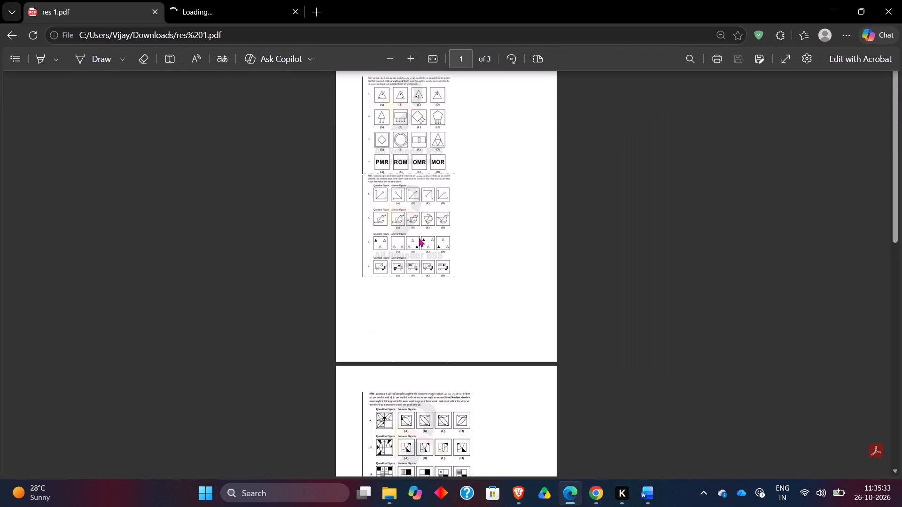
scroll(419, 238, up, 11)
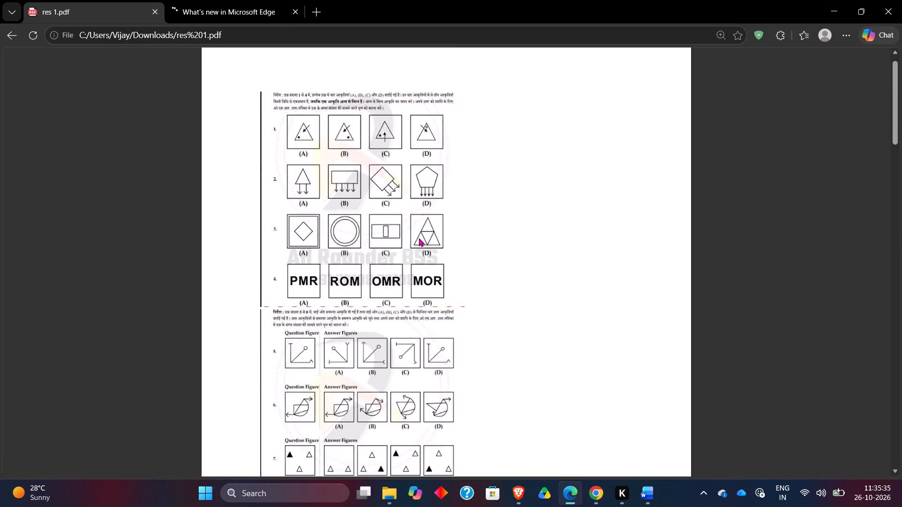
scroll(419, 238, down, 15)
scroll(419, 238, up, 5)
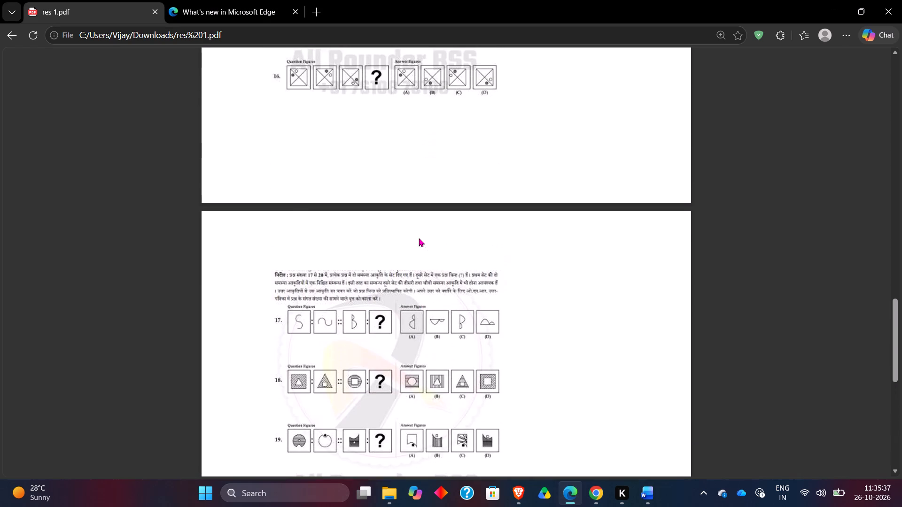
scroll(419, 238, up, 11)
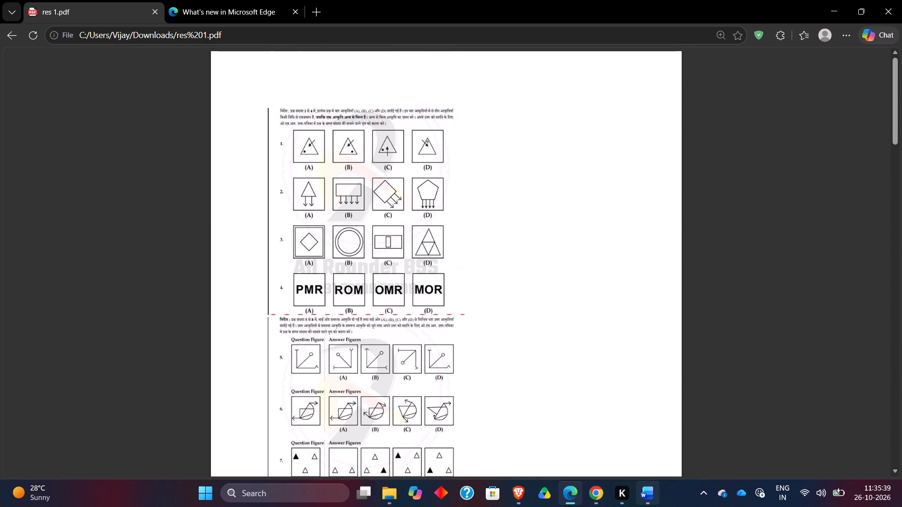
Return to the Word window, closing the res 1 PDF's Edge window and the File Explorer window.
click(642, 506)
click(658, 499)
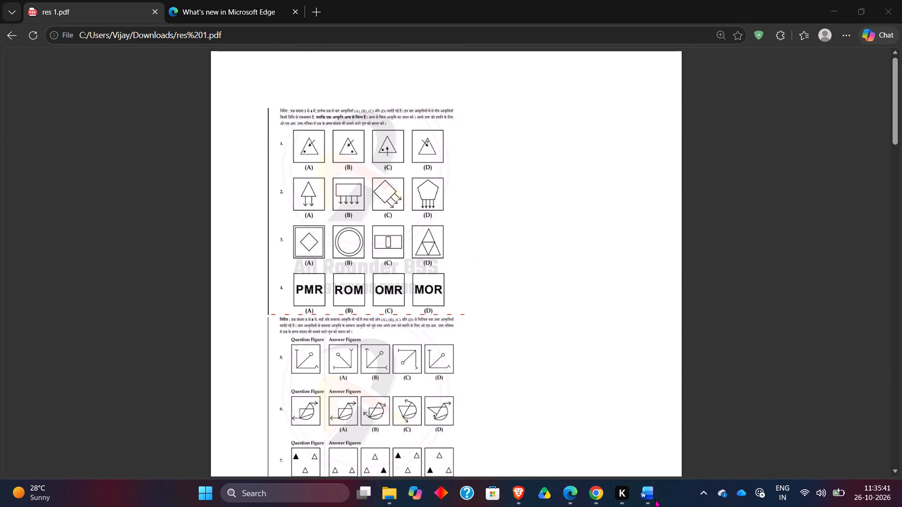
click(651, 498)
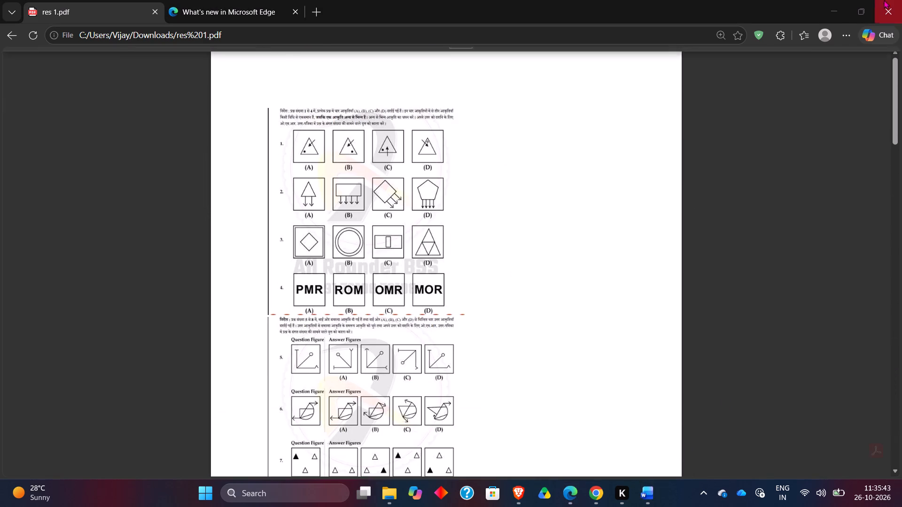
click(884, 0)
click(901, 0)
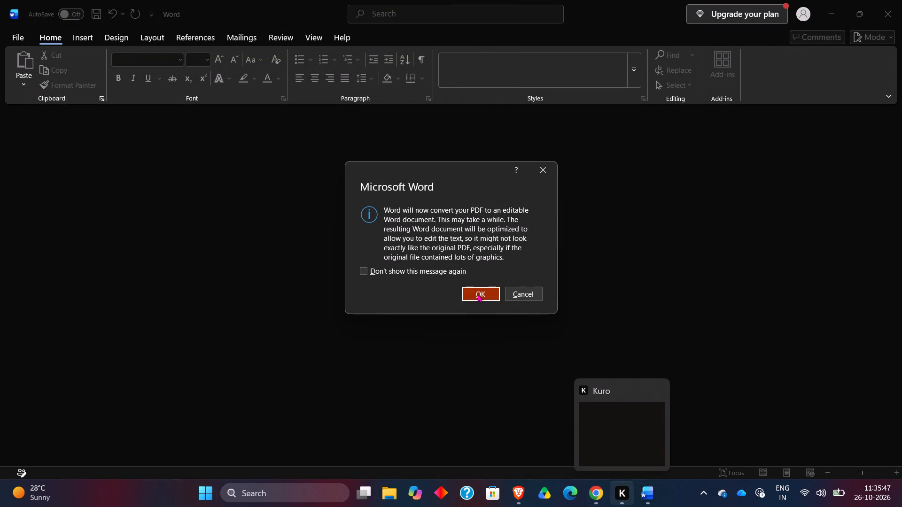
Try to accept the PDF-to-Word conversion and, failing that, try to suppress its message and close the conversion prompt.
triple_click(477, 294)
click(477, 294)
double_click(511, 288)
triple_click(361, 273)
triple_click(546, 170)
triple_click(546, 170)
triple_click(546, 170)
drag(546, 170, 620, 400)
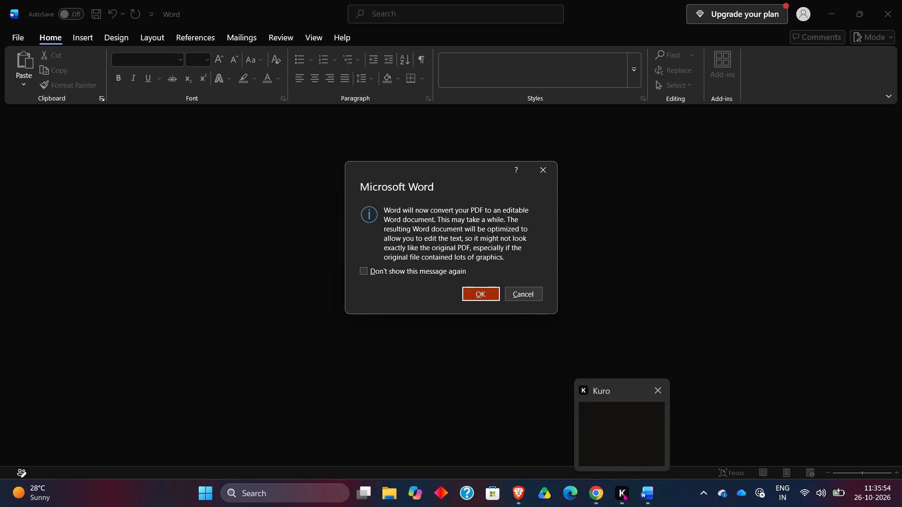
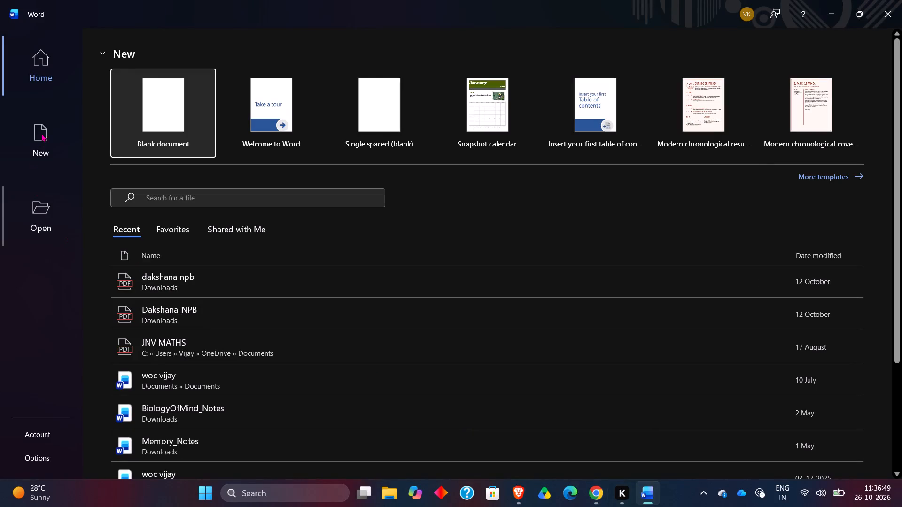
Look through Word's start pages, recent files and the Documents folder for a file to open, closing the file browser without opening anything.
click(39, 78)
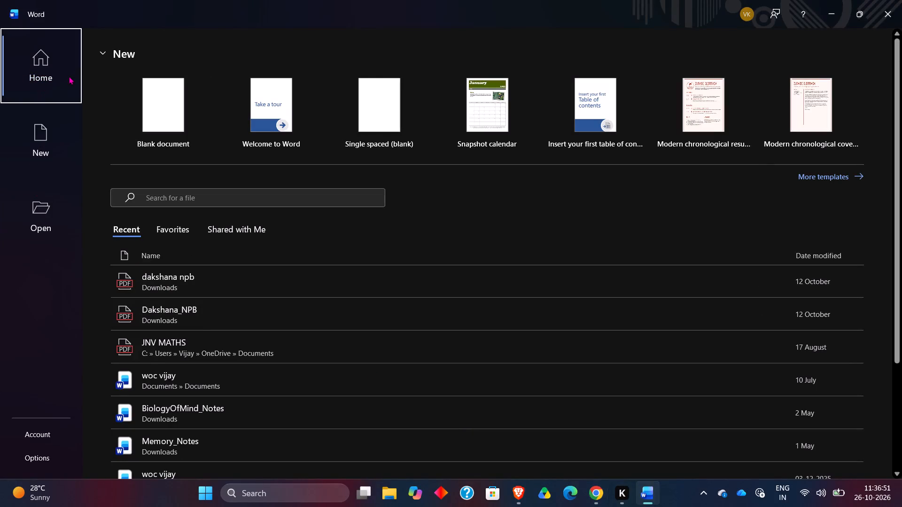
click(39, 53)
click(55, 149)
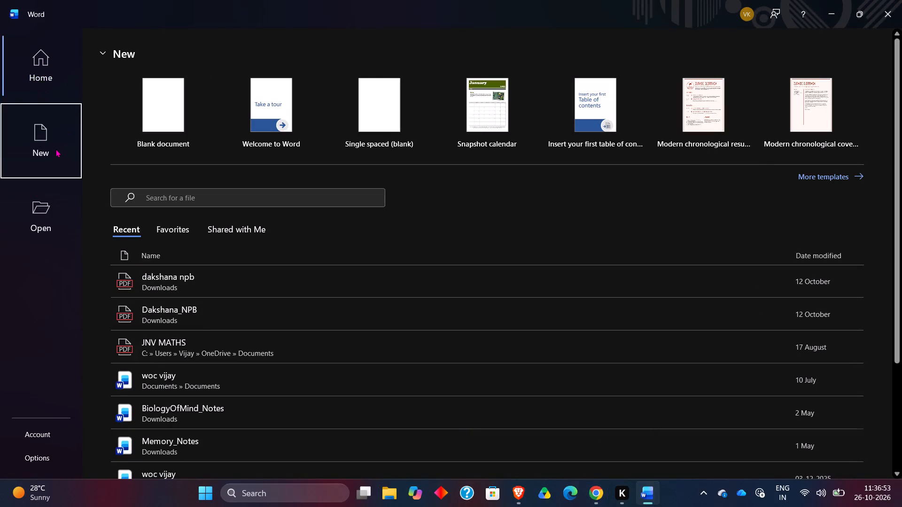
click(44, 220)
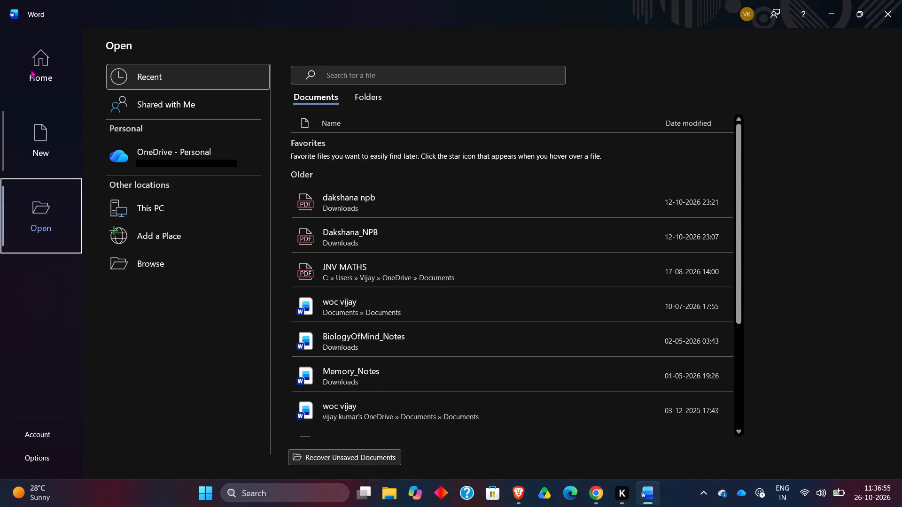
click(31, 69)
scroll(173, 390, up, 1)
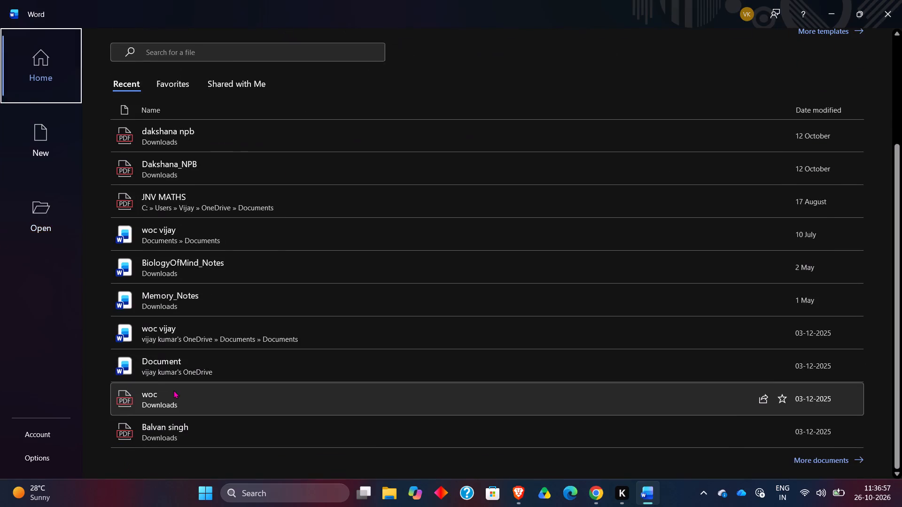
scroll(173, 390, up, 2)
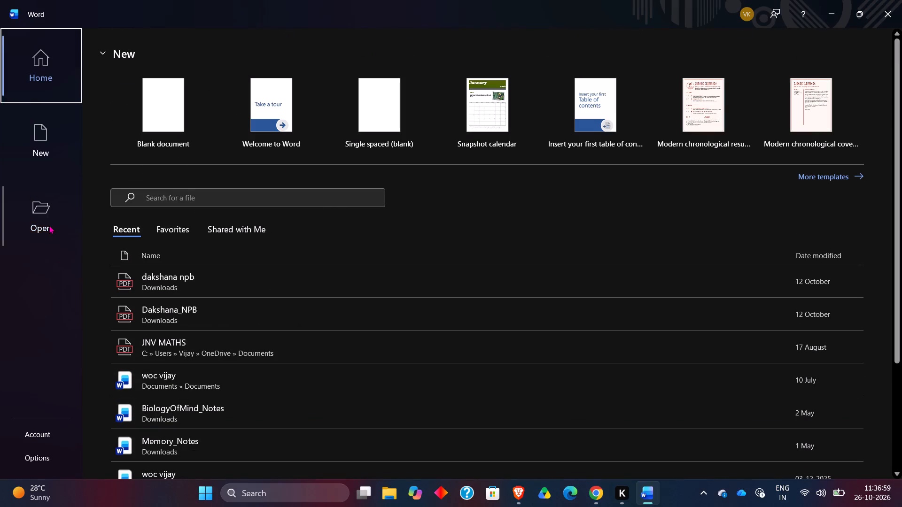
click(49, 225)
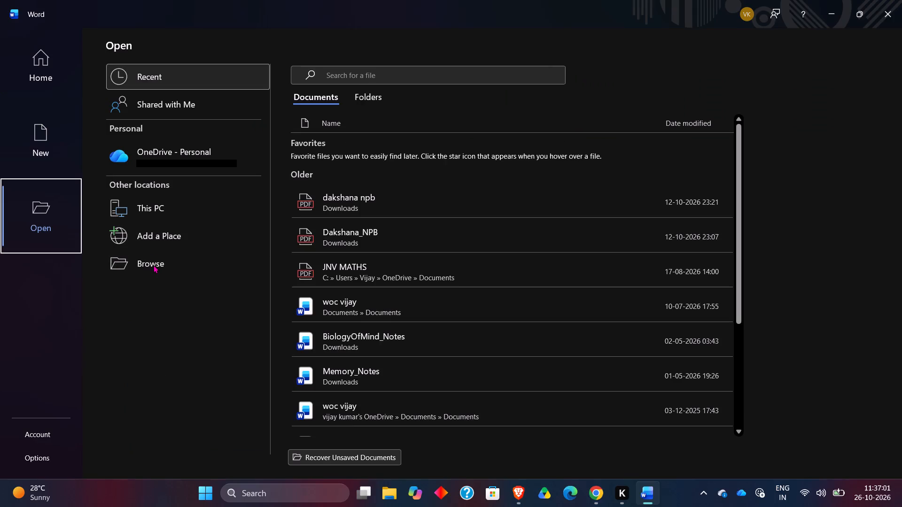
click(153, 265)
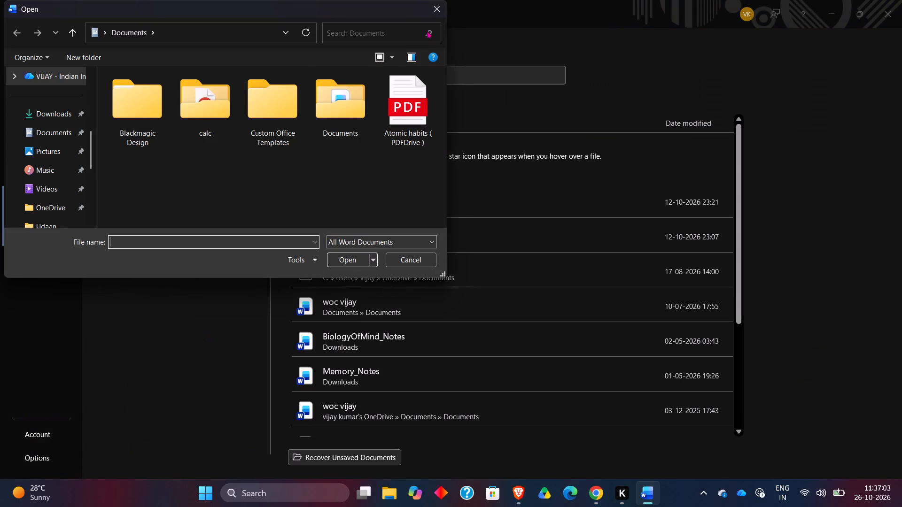
click(438, 13)
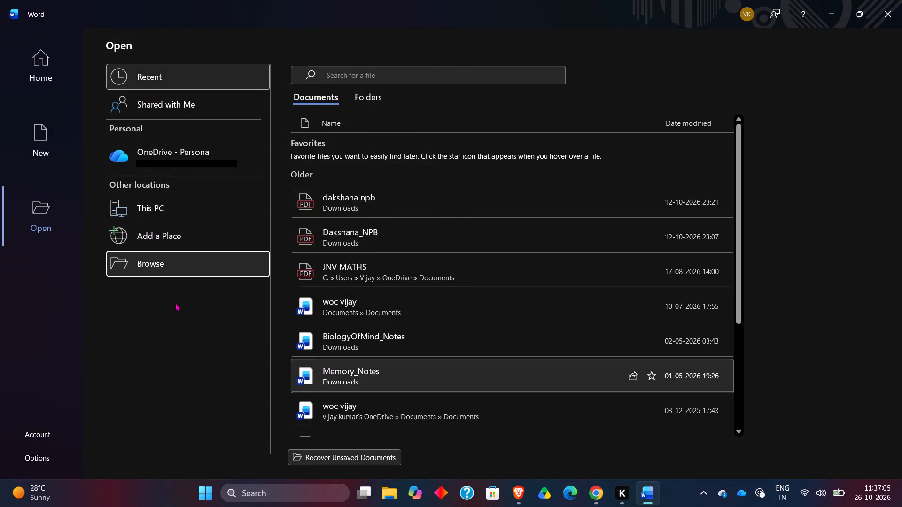
Create a new blank document.
click(45, 134)
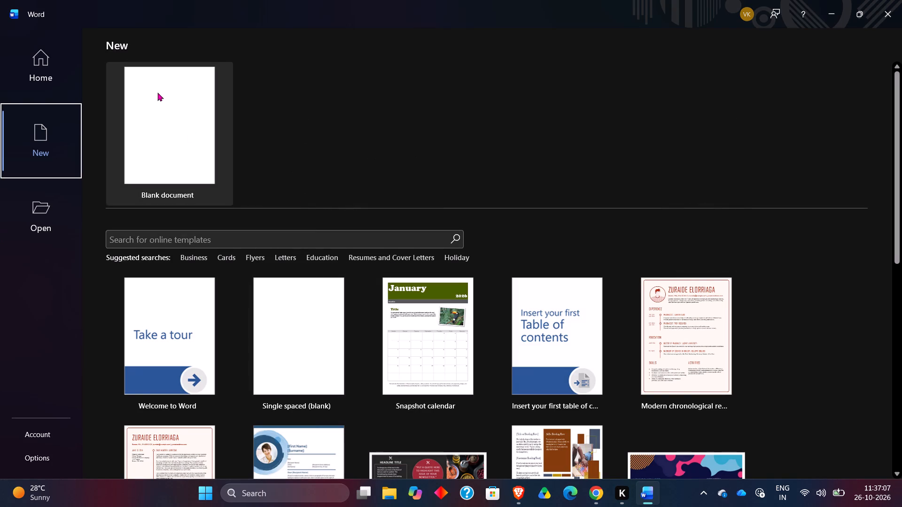
click(157, 92)
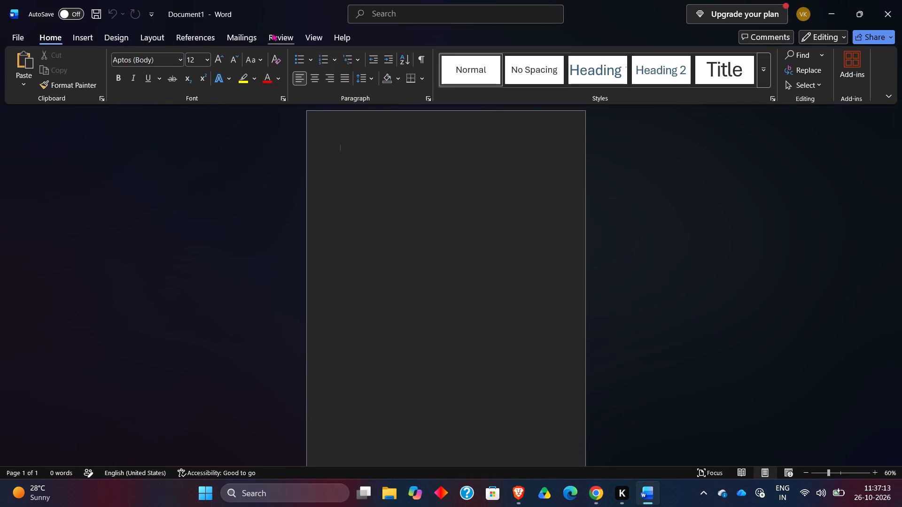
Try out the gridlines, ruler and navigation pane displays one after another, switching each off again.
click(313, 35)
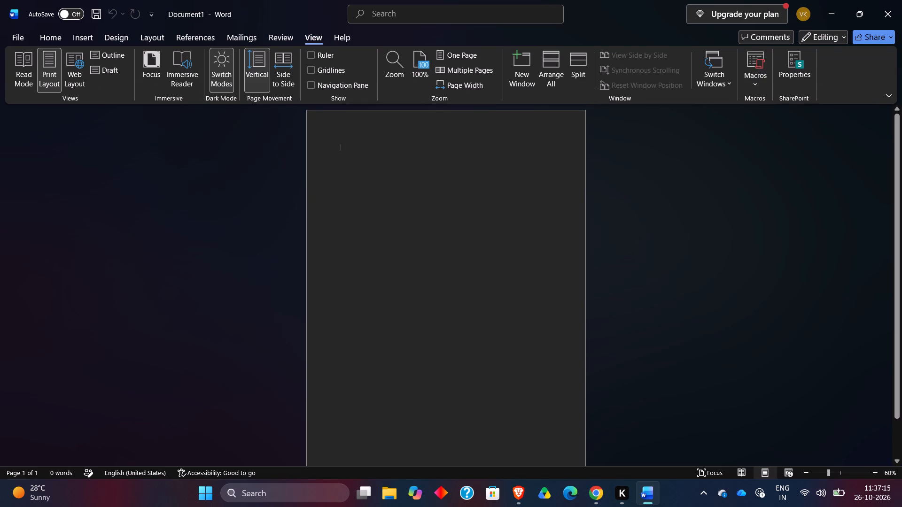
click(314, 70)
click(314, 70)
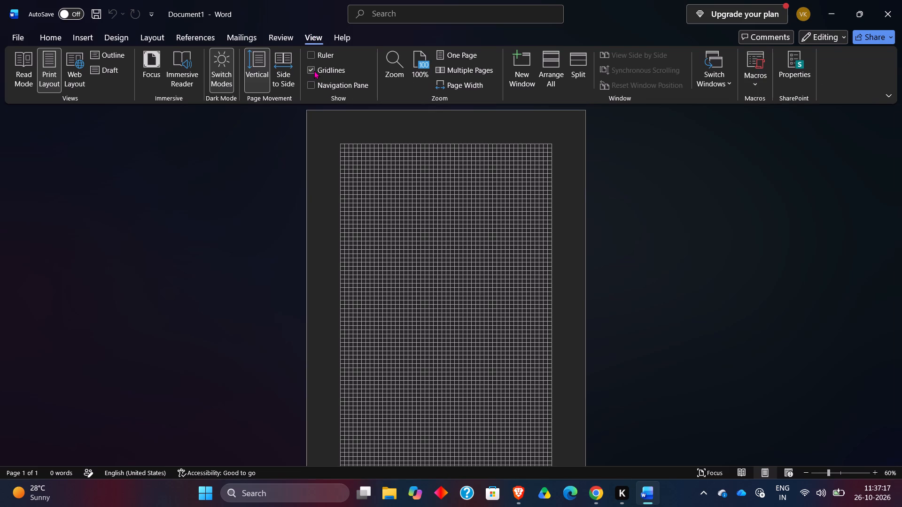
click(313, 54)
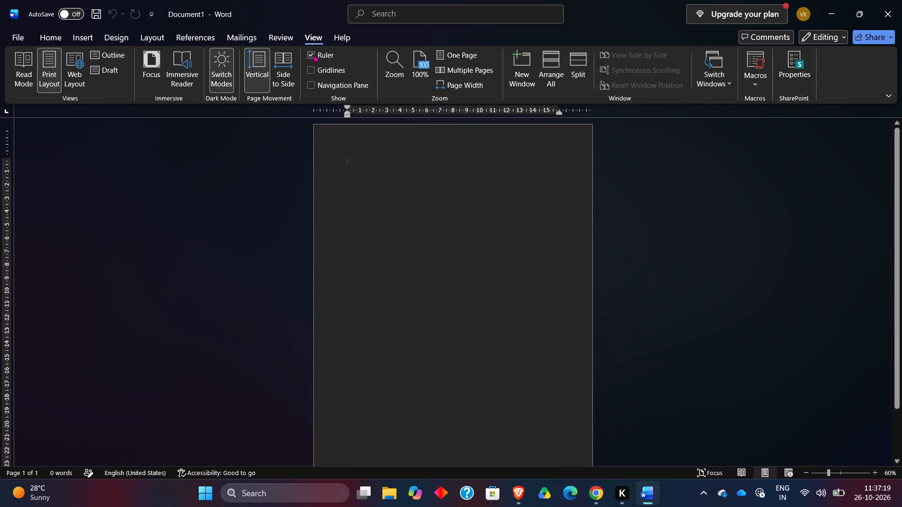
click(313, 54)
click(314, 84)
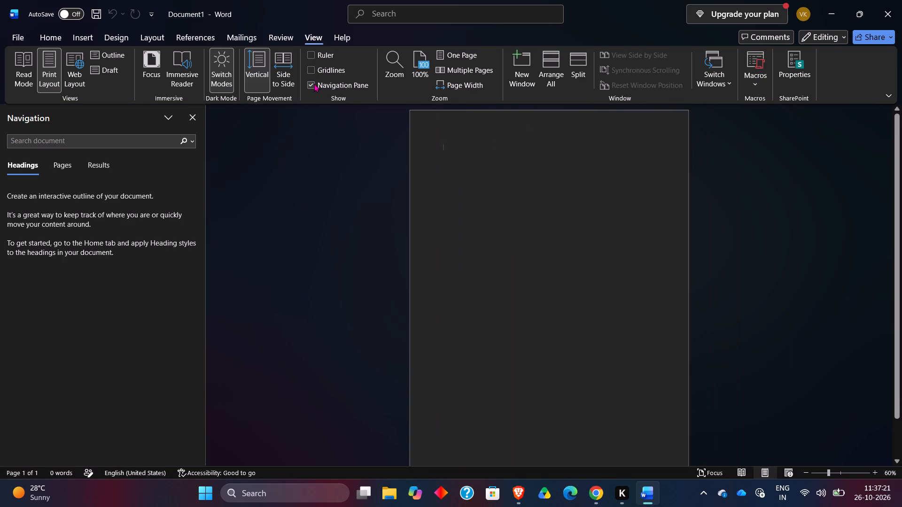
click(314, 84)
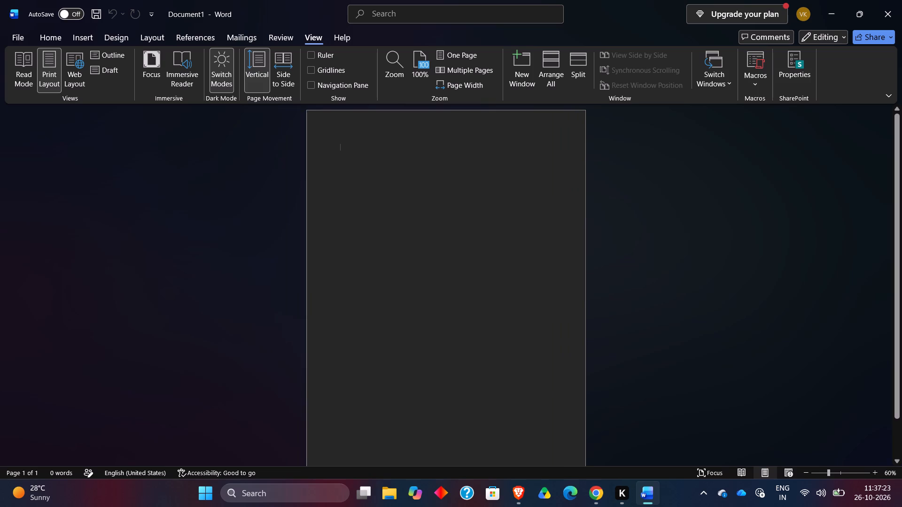
Try the multiple-page zoom and set the blank document's view to one whole page.
click(454, 54)
click(454, 54)
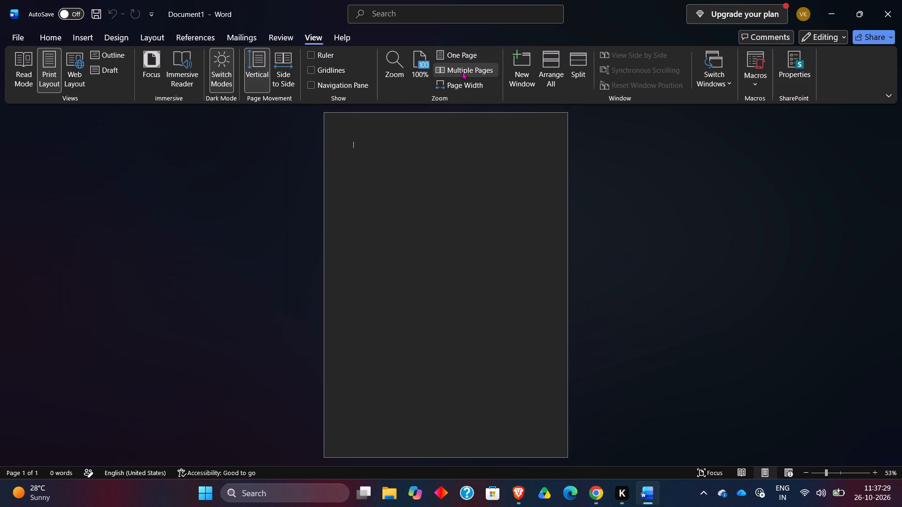
click(462, 71)
scroll(478, 174, left, 4)
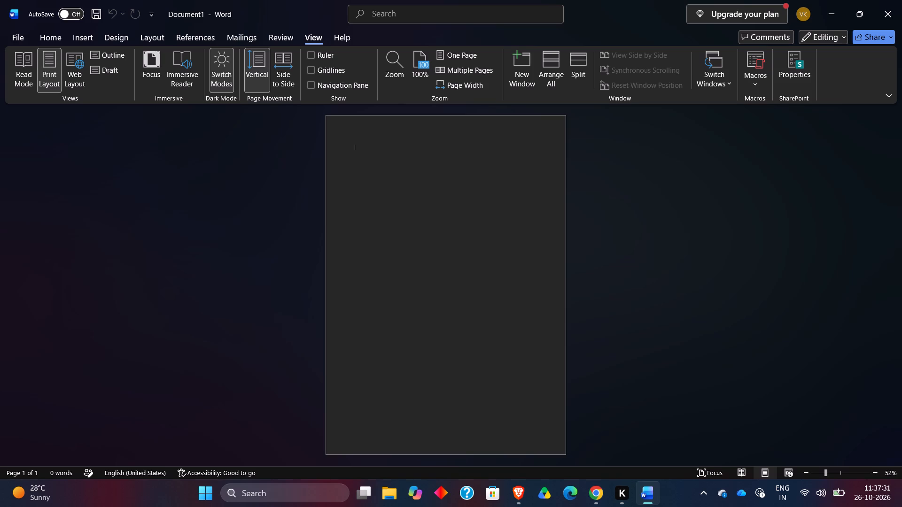
click(457, 53)
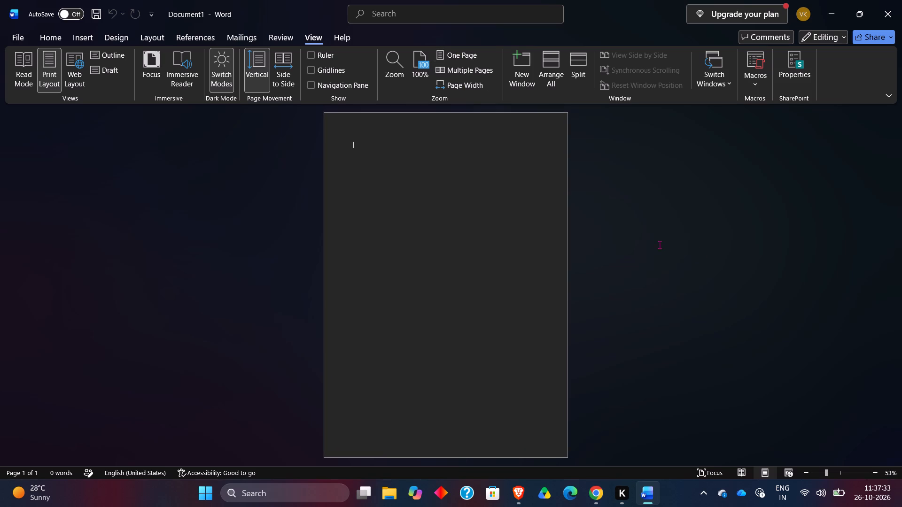
click(708, 253)
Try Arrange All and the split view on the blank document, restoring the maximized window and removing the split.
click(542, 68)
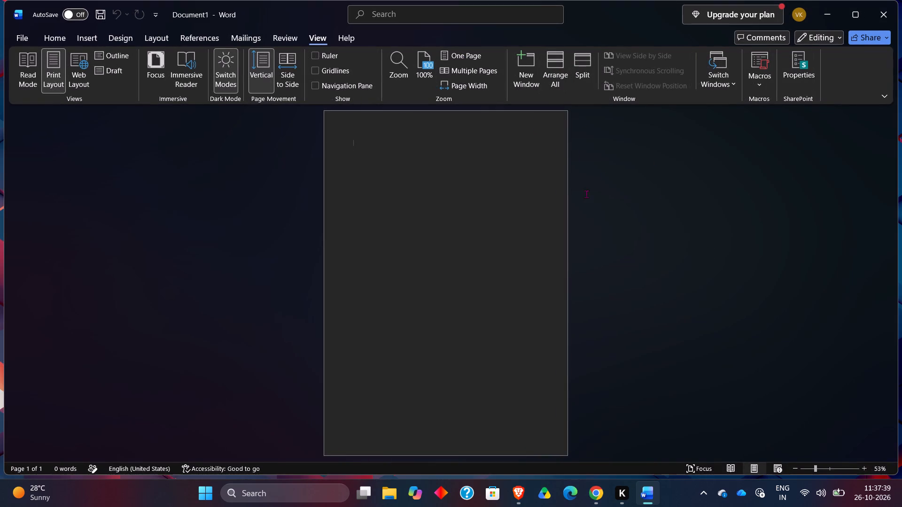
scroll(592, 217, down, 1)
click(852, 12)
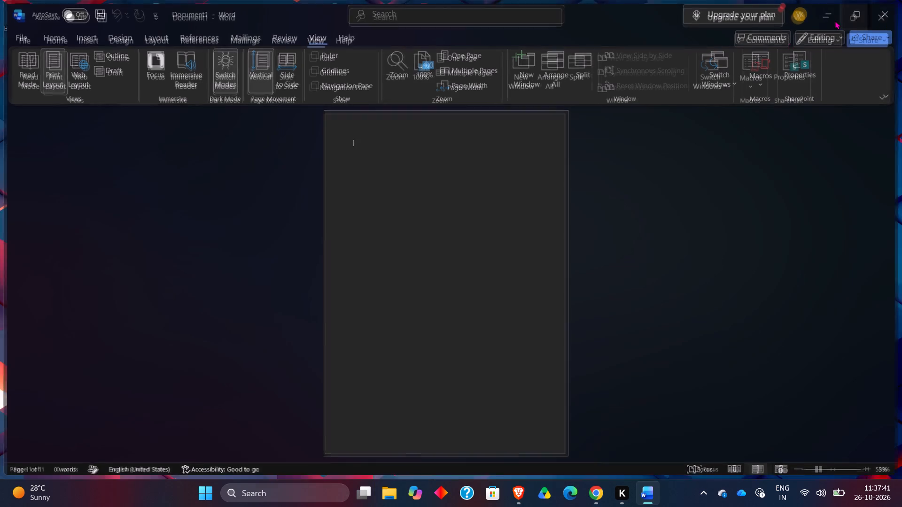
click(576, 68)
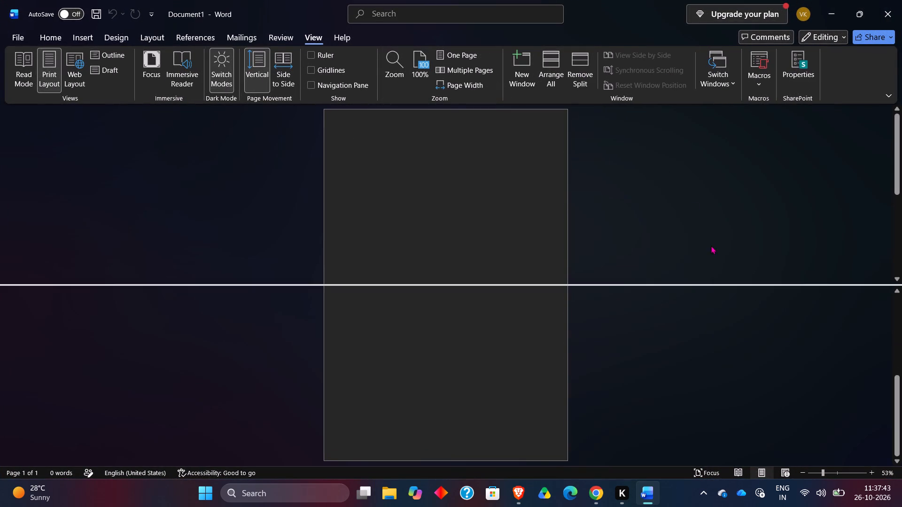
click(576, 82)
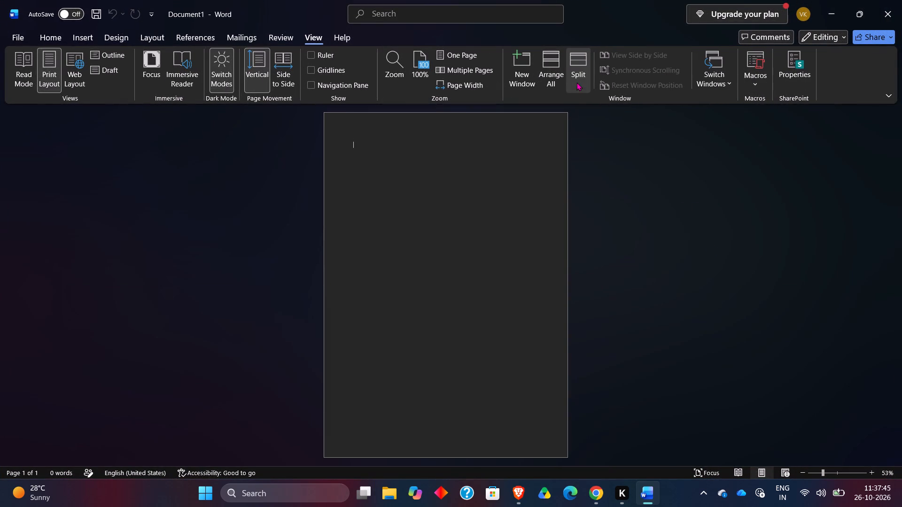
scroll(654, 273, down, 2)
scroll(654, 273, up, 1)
Switch to the source paper in Chrome and look through its mental ability pages from Part 1 to Part 5.
click(598, 506)
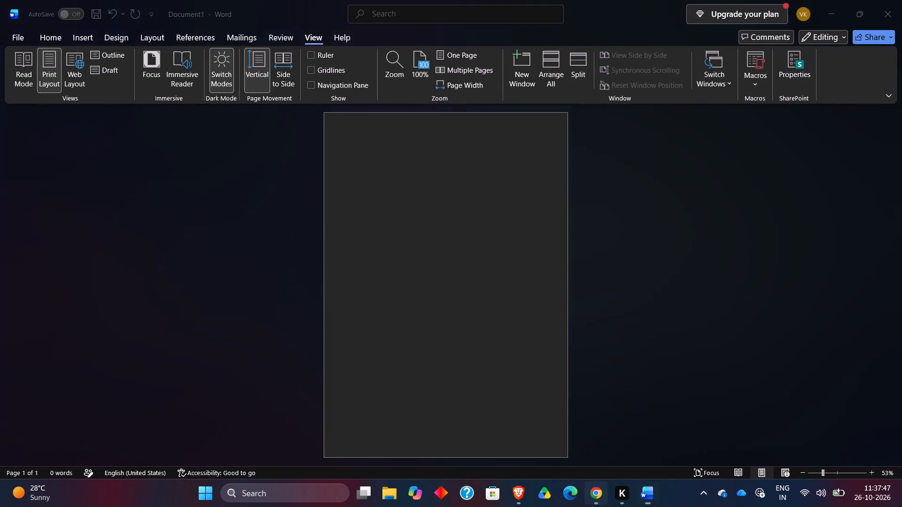
scroll(520, 319, up, 4)
scroll(520, 319, down, 7)
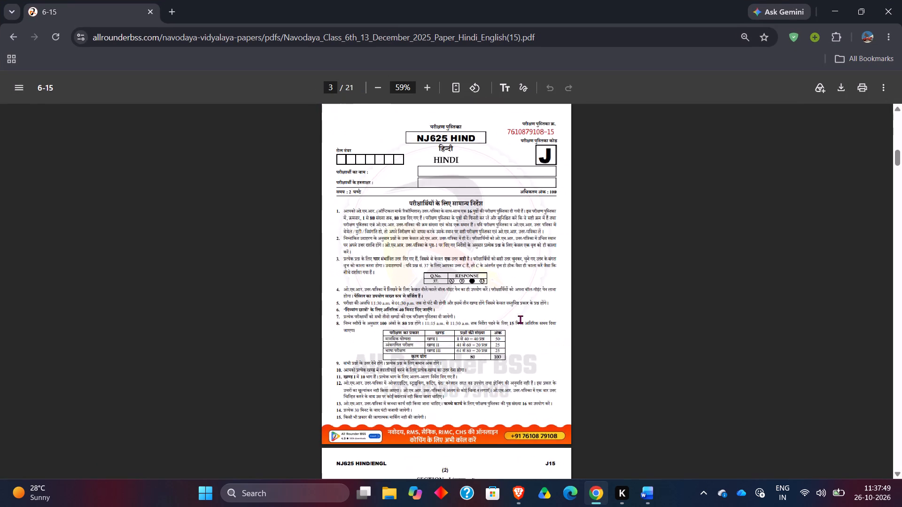
scroll(520, 319, down, 6)
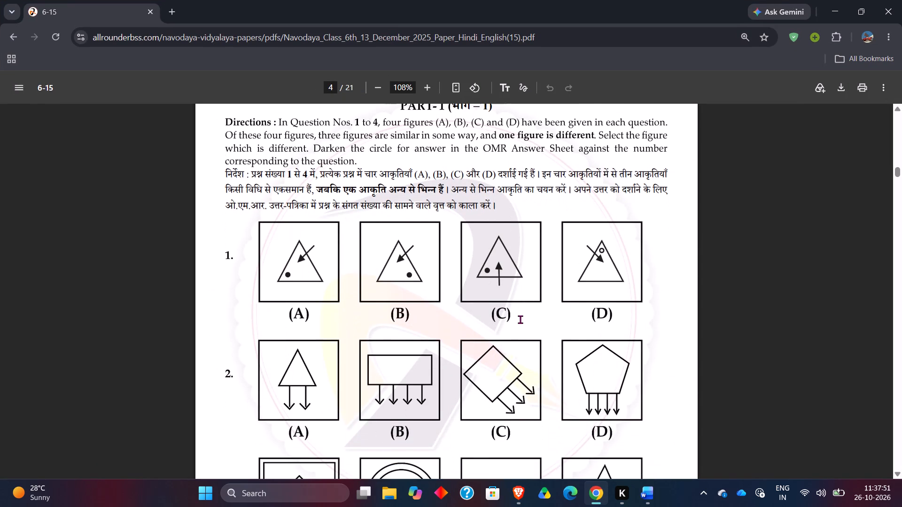
scroll(520, 319, down, 2)
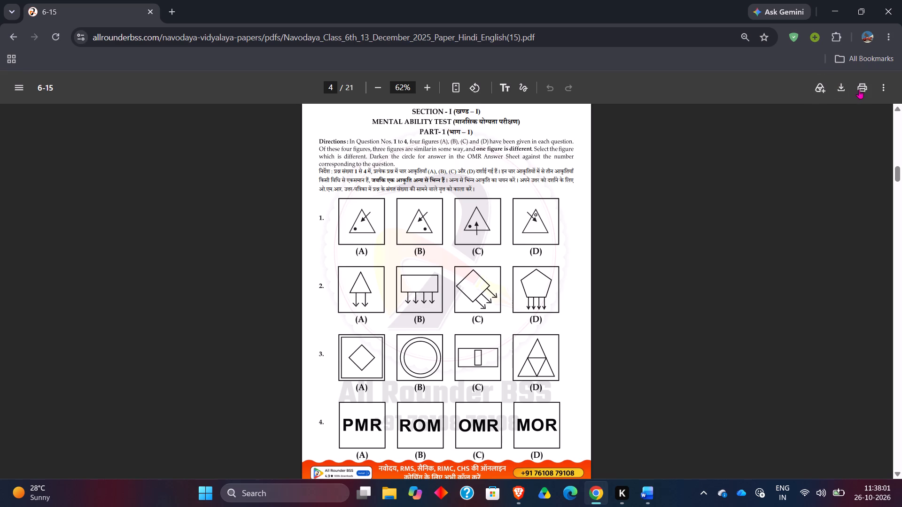
scroll(557, 239, down, 1)
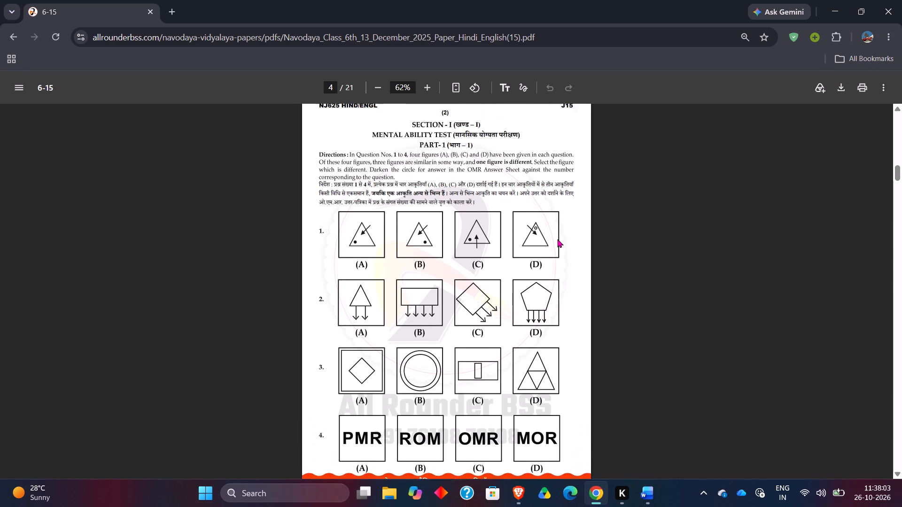
scroll(557, 239, down, 4)
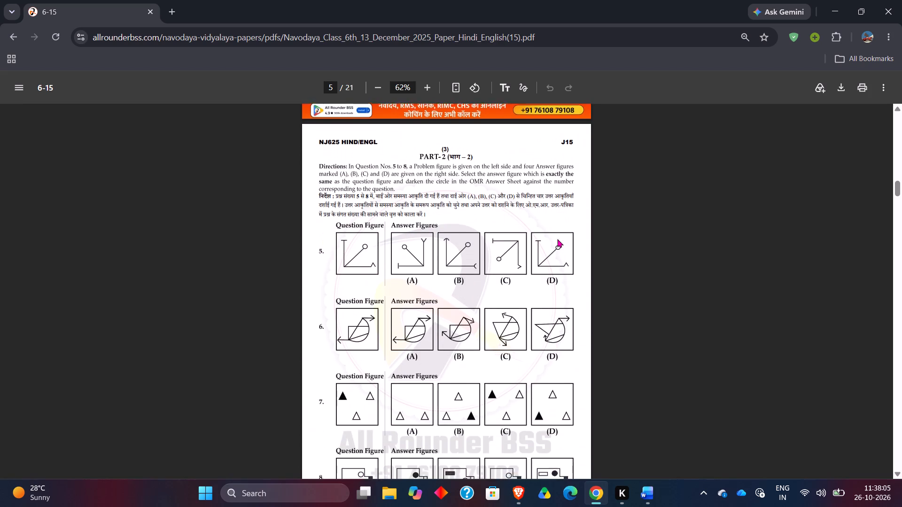
scroll(557, 239, down, 6)
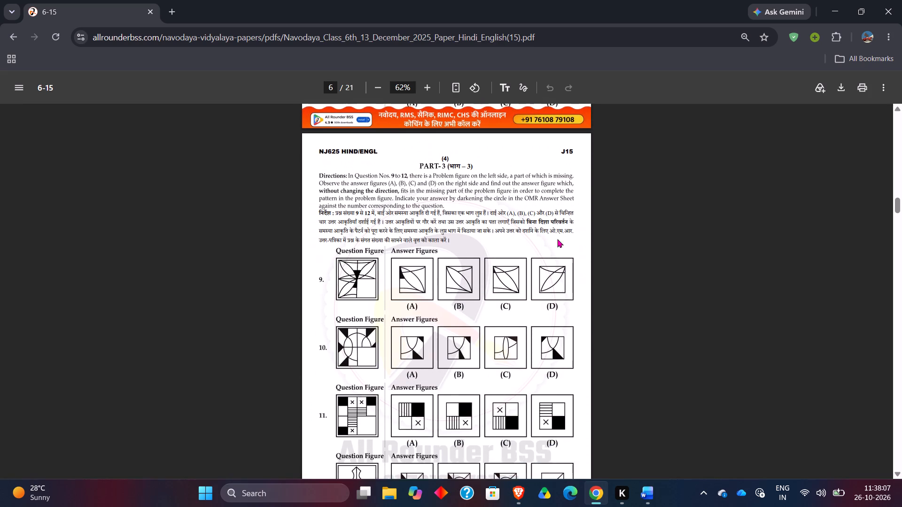
scroll(557, 239, down, 8)
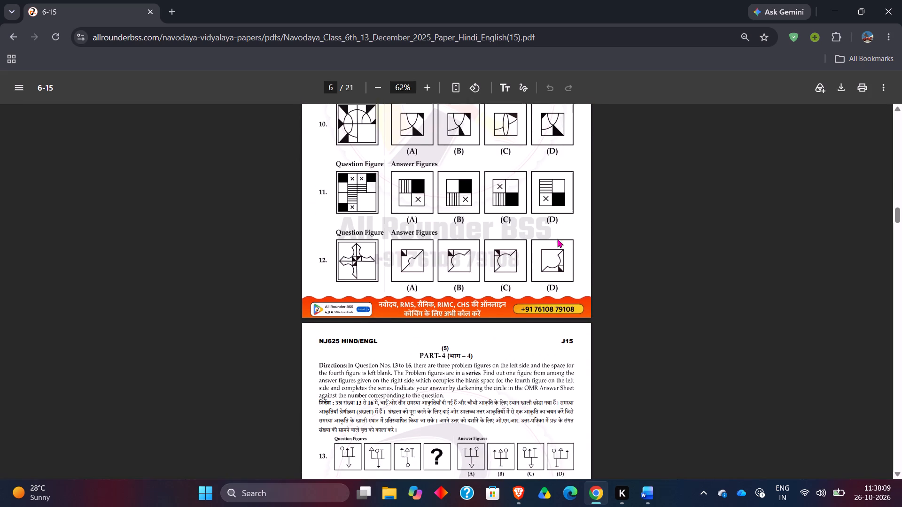
scroll(557, 239, down, 6)
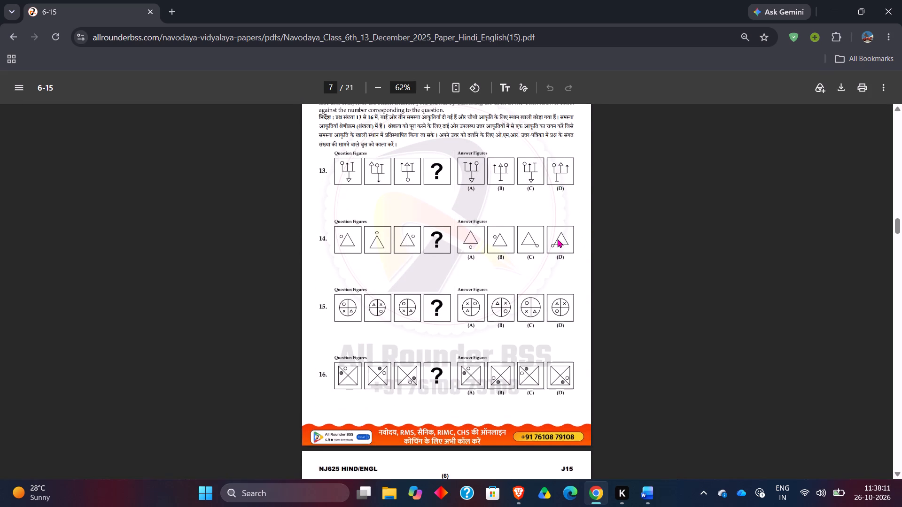
scroll(557, 239, down, 5)
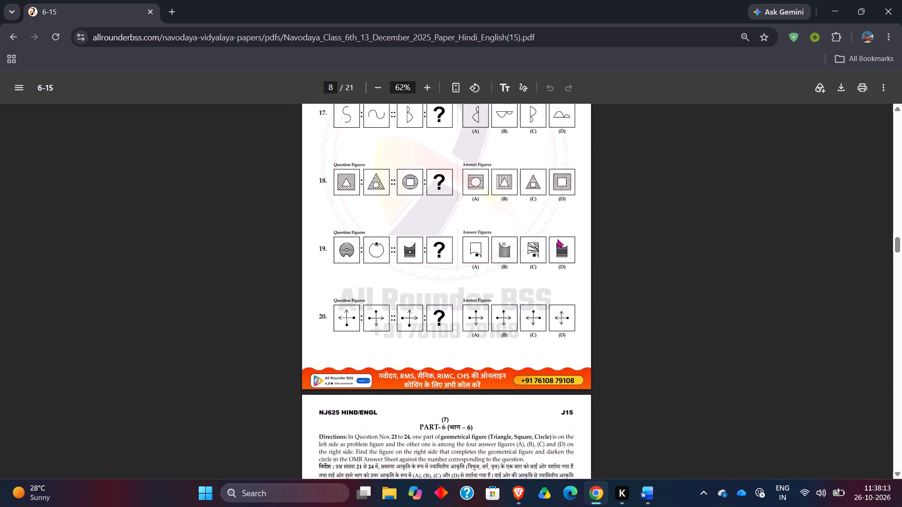
Examine where Part 5 (questions 17 to 20) ends and Part 6 begins, returning to the Part 5 page.
scroll(557, 239, down, 2)
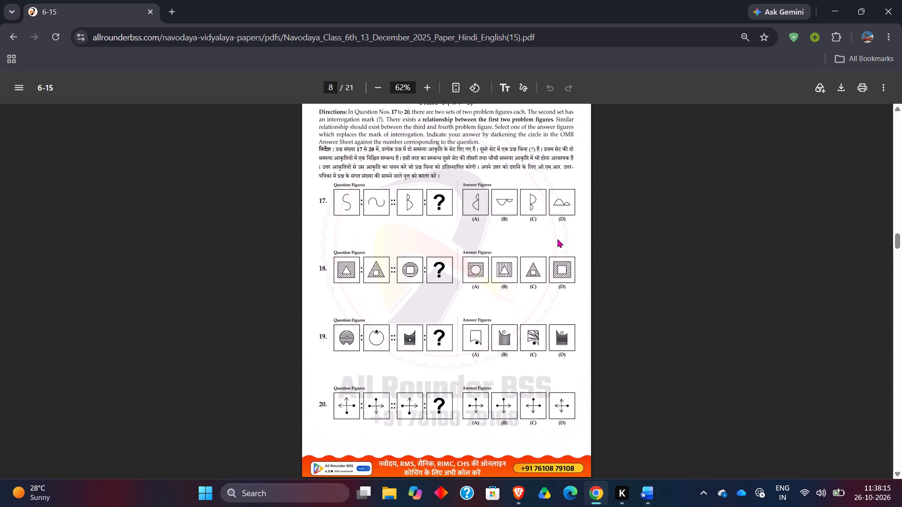
scroll(557, 239, down, 1)
scroll(557, 239, up, 1)
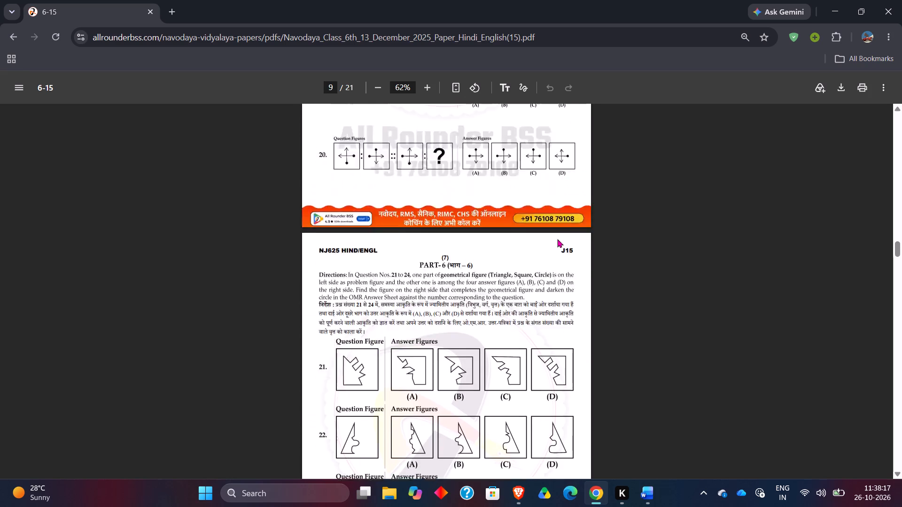
scroll(557, 239, up, 3)
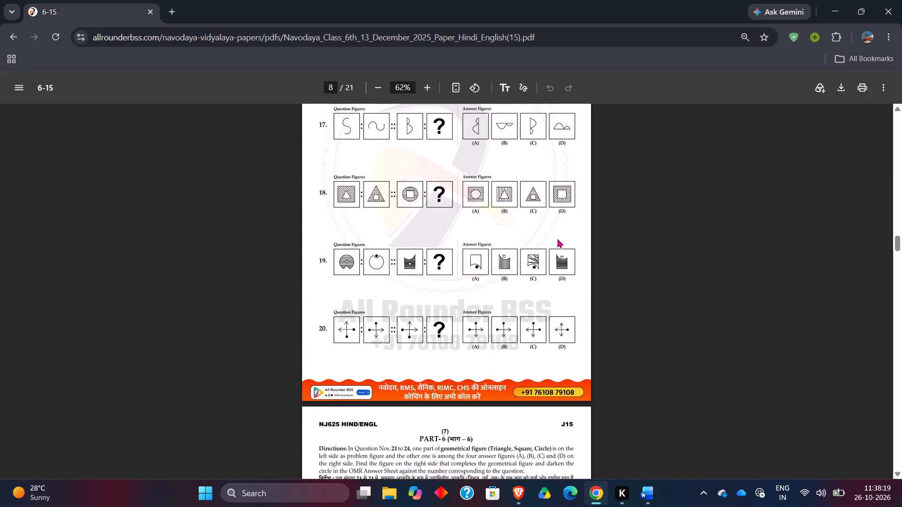
scroll(557, 239, up, 4)
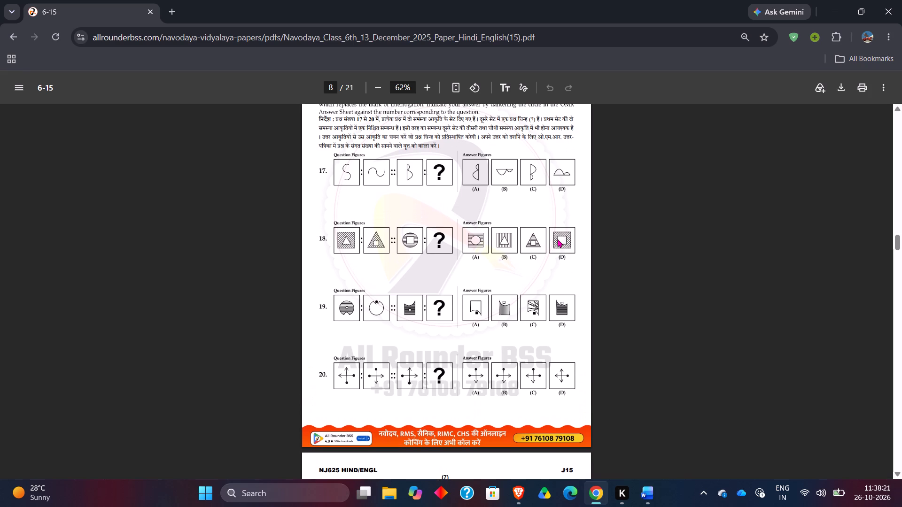
scroll(557, 239, up, 1)
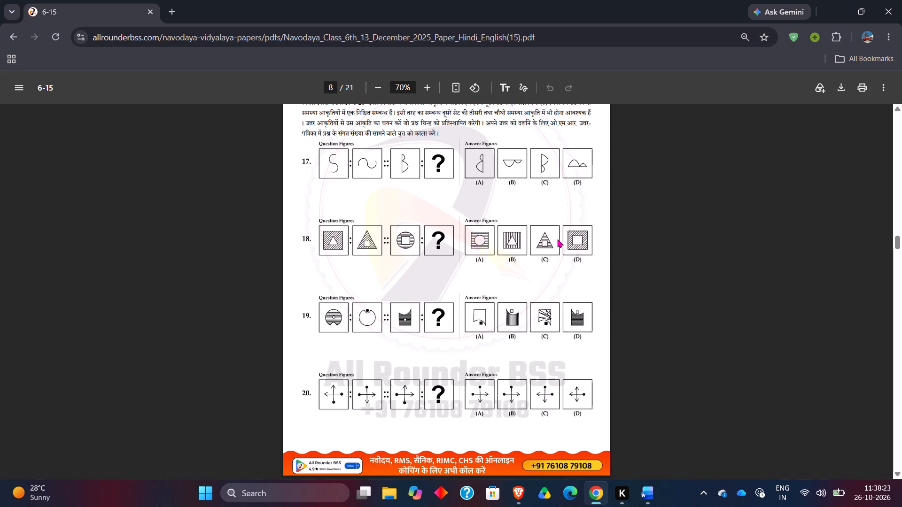
scroll(537, 317, up, 2)
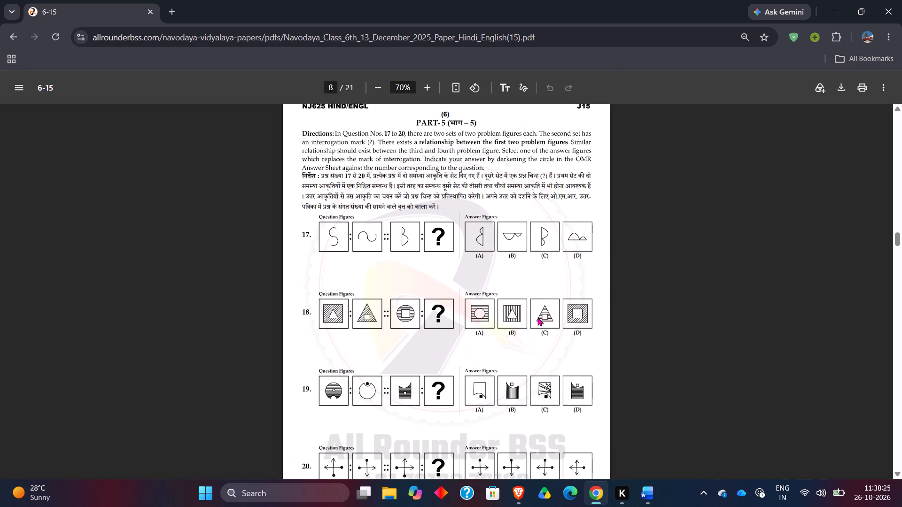
Set up printing the paper to PDF with the custom page range 4-8, checking the pages in the preview.
click(859, 84)
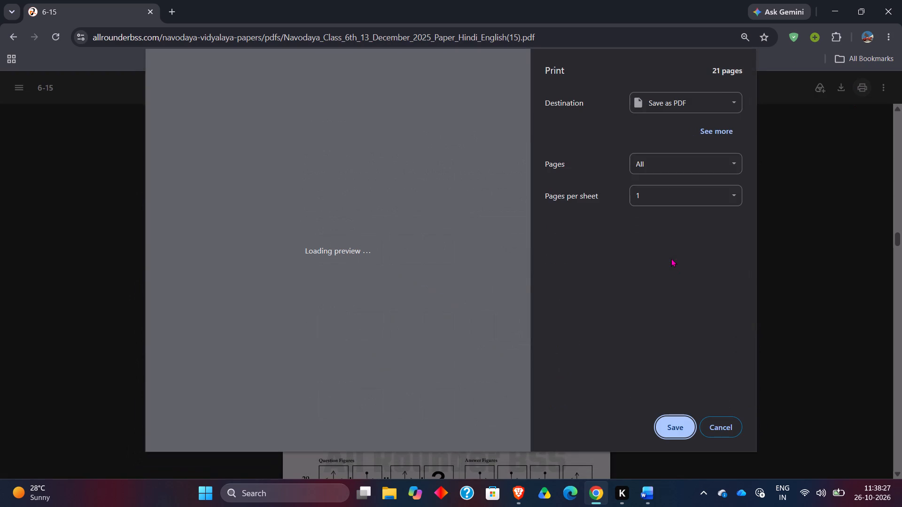
scroll(463, 263, down, 3)
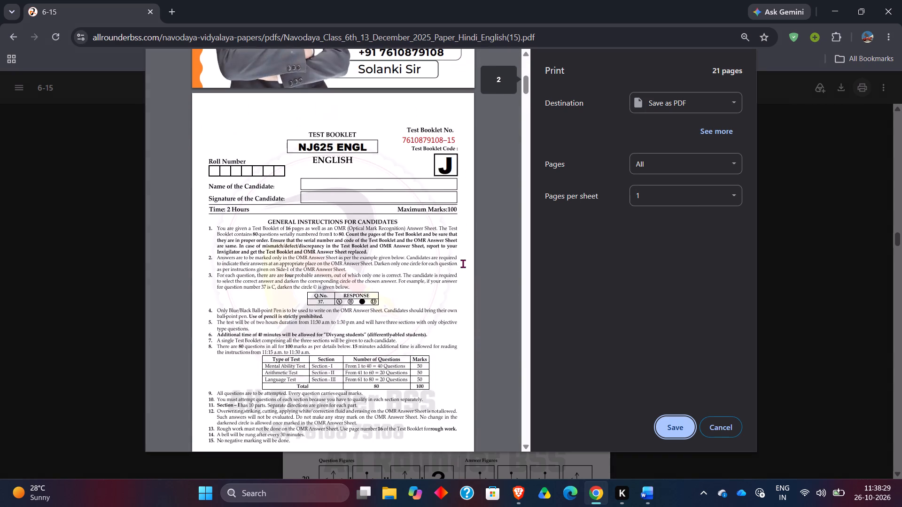
scroll(463, 263, down, 8)
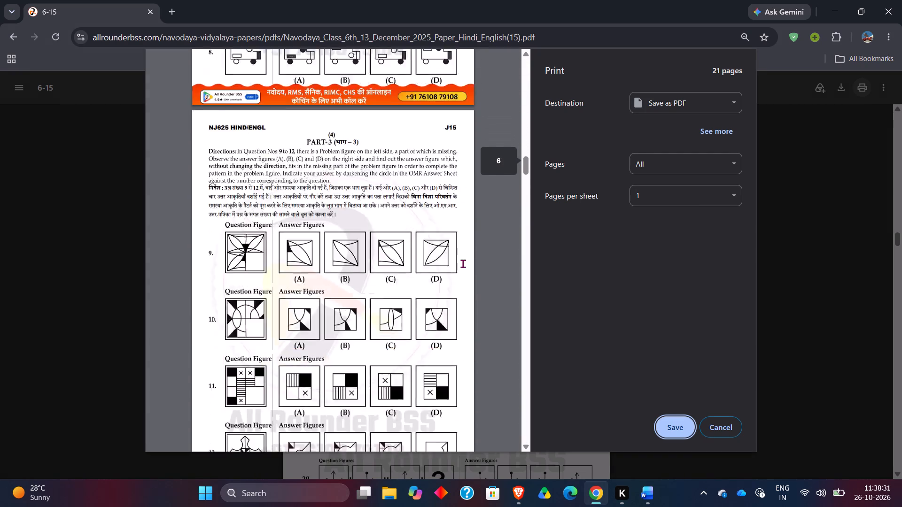
scroll(463, 263, up, 5)
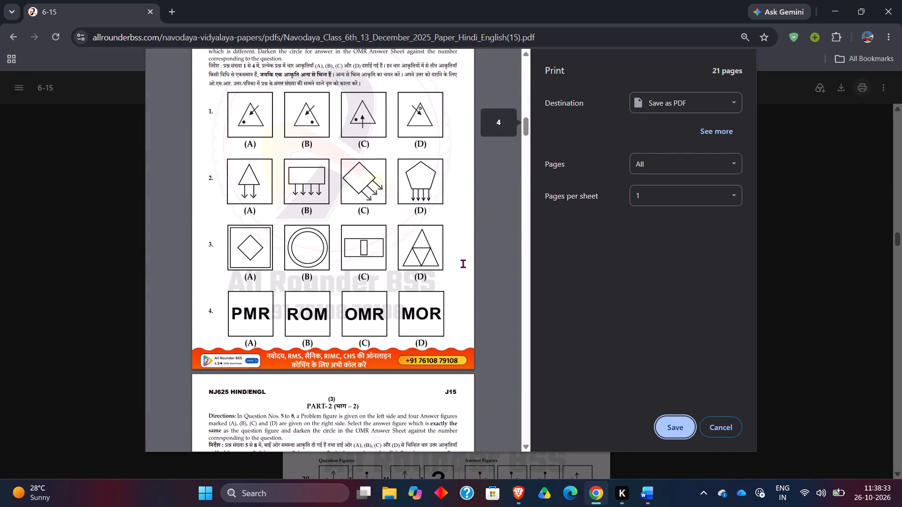
scroll(463, 263, up, 4)
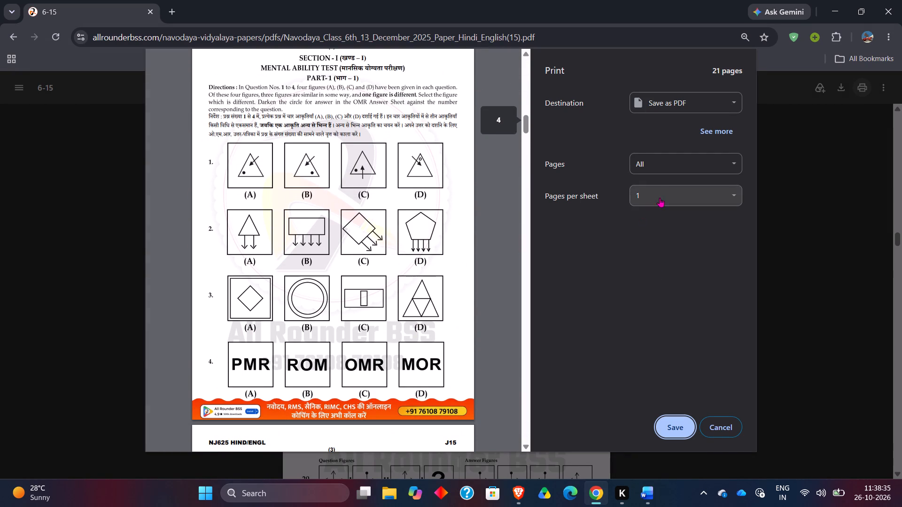
click(668, 193)
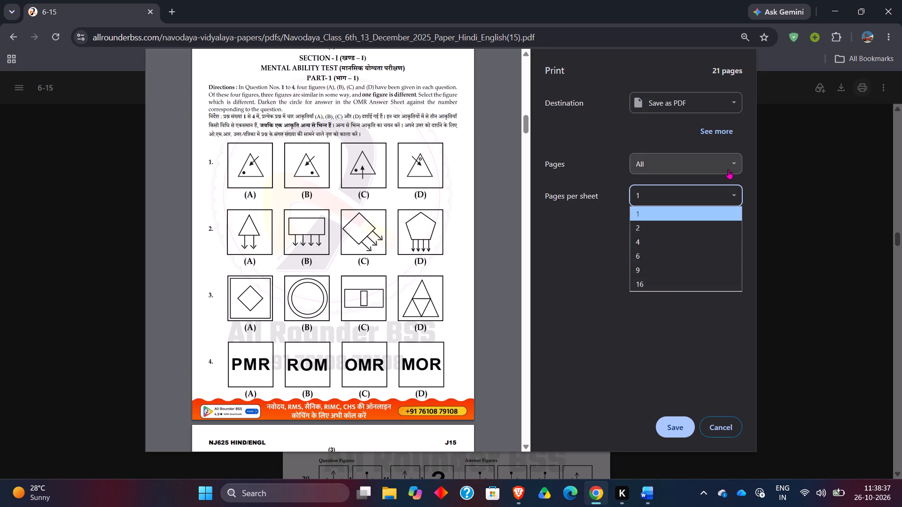
click(728, 169)
click(697, 223)
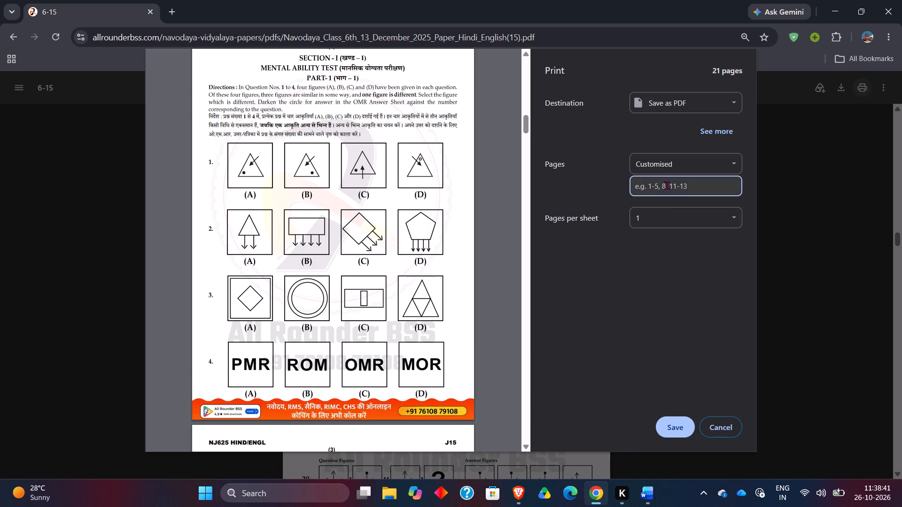
key(4)
text(-8)
scroll(380, 354, down, 13)
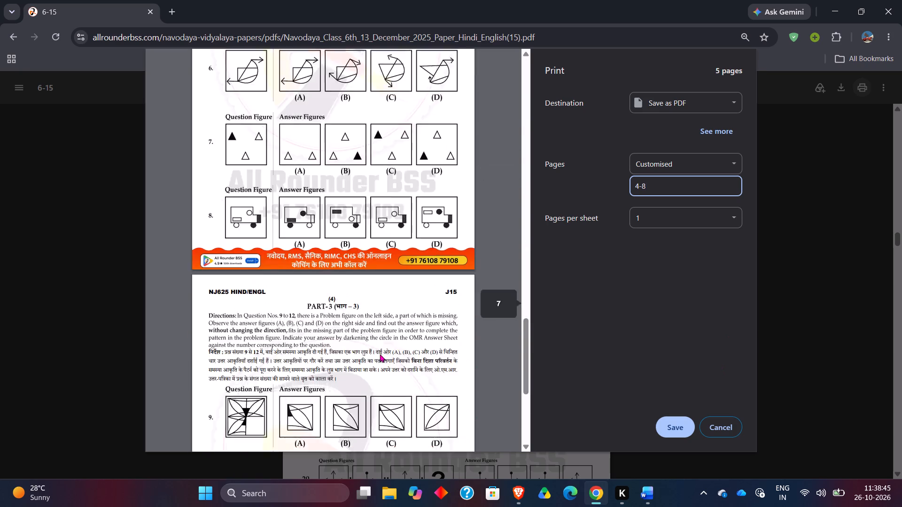
scroll(380, 354, down, 9)
Save the selected pages as the PDF 6-15 in the Downloads folder.
click(691, 422)
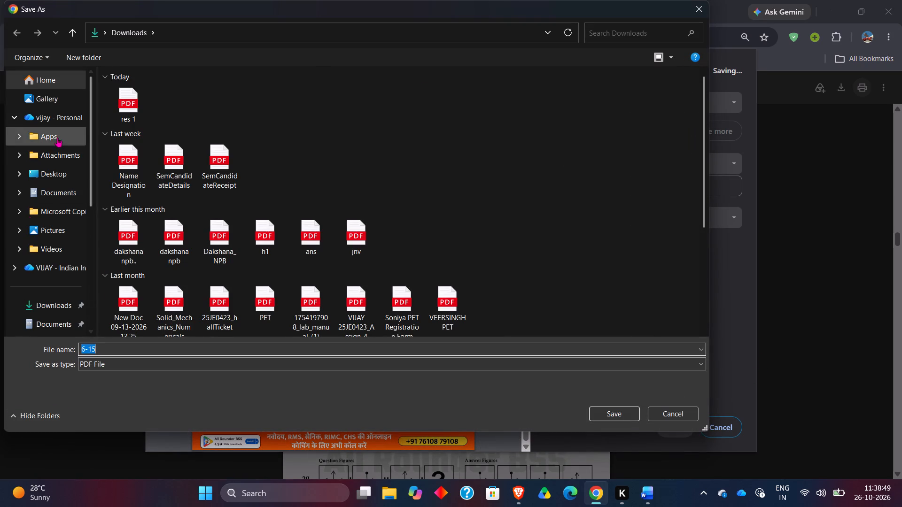
click(51, 300)
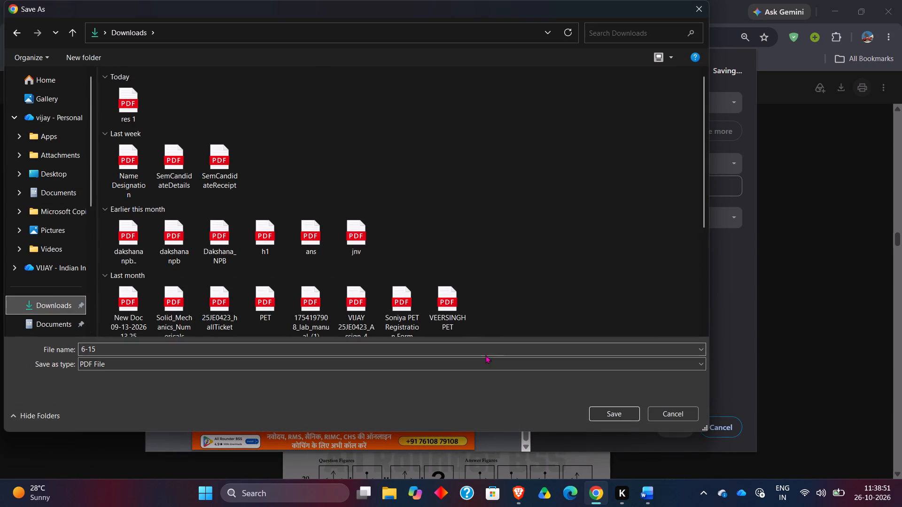
click(617, 415)
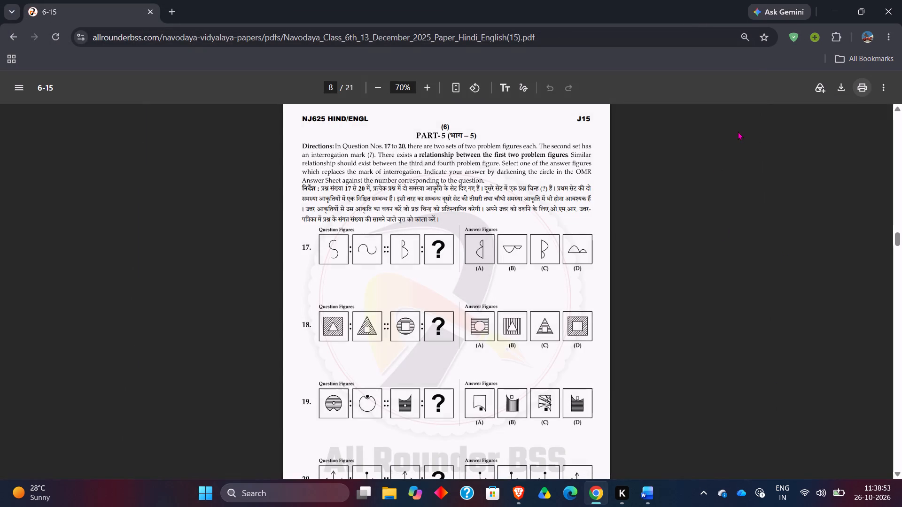
Minimize Chrome, open the saved 6-15 PDF from File Explorer in Edge, and check its first page with questions 1 to 4.
click(831, 10)
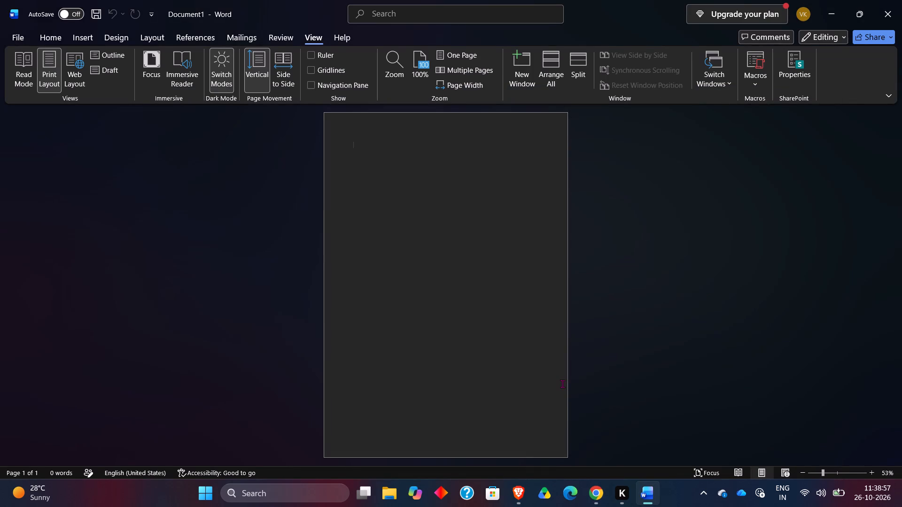
click(392, 492)
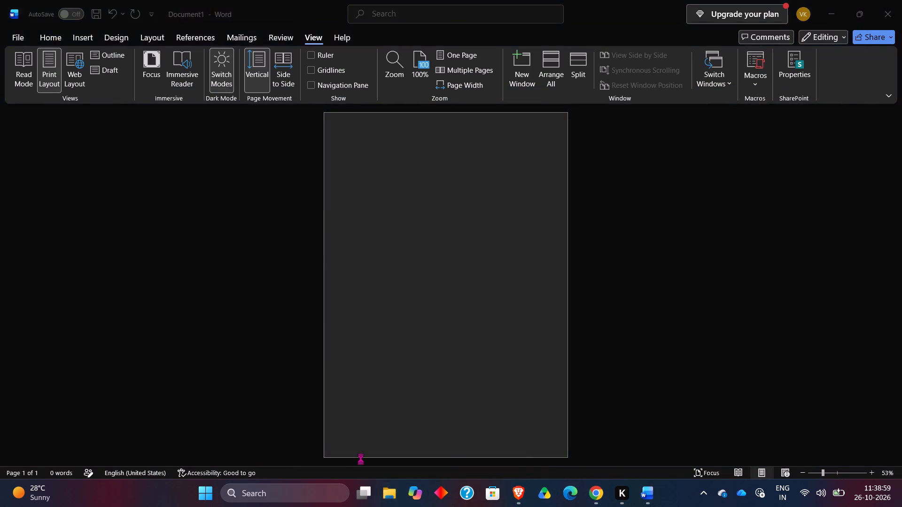
double_click(191, 315)
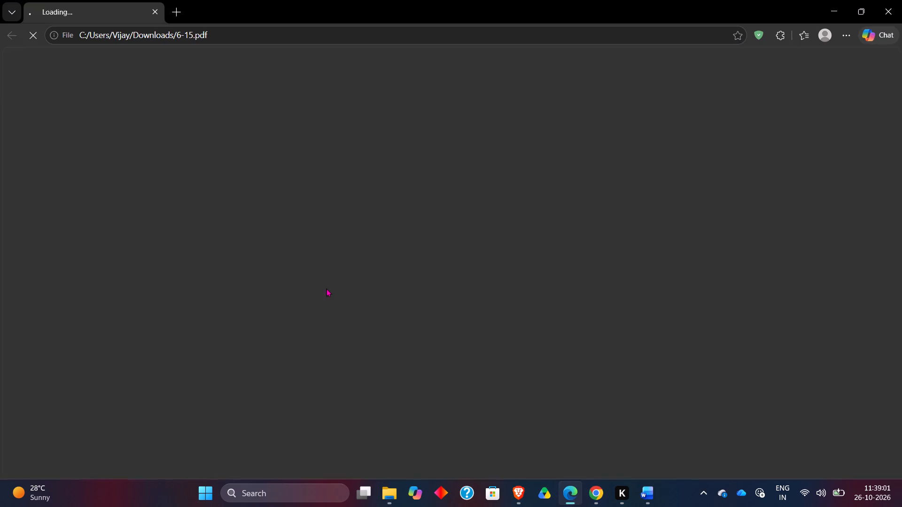
scroll(552, 262, up, 6)
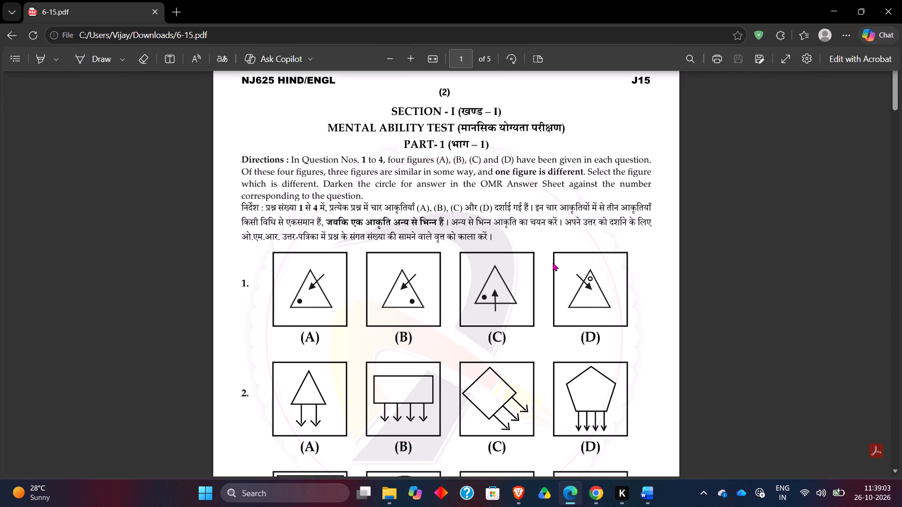
right_click(552, 262)
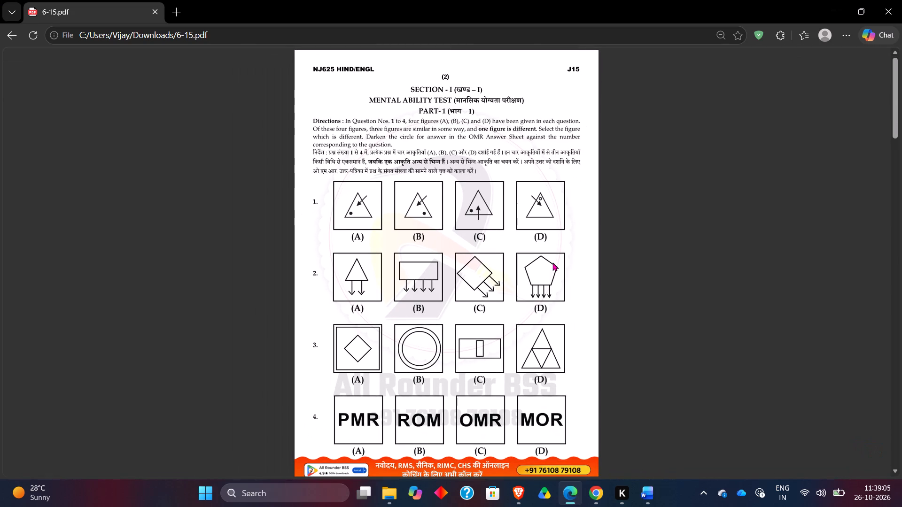
click(324, 286)
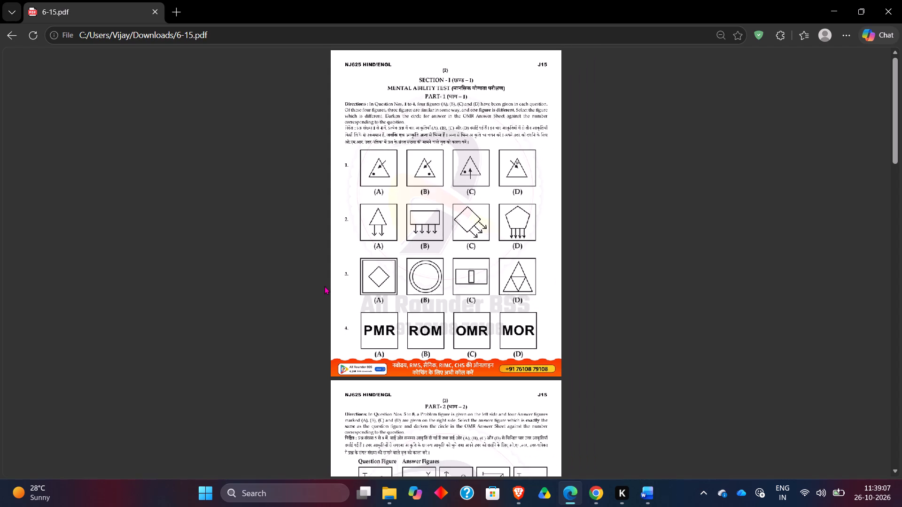
scroll(324, 286, up, 3)
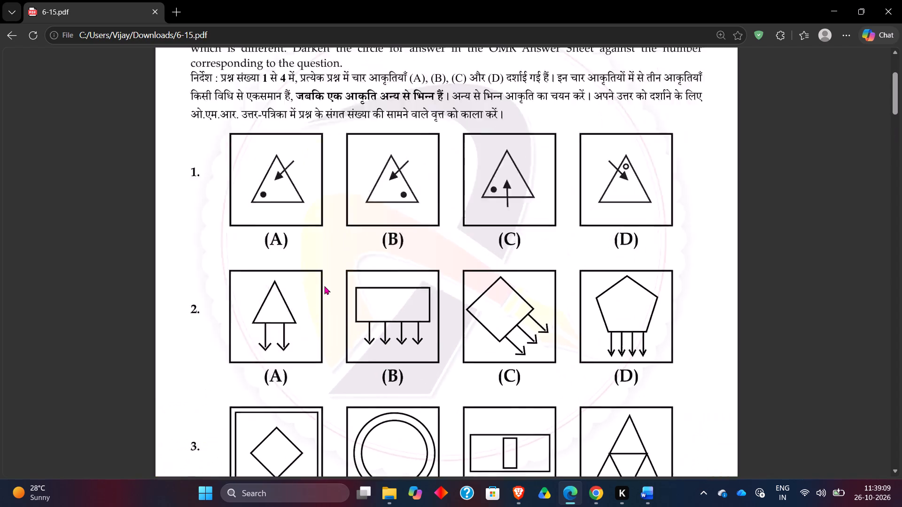
scroll(324, 286, up, 7)
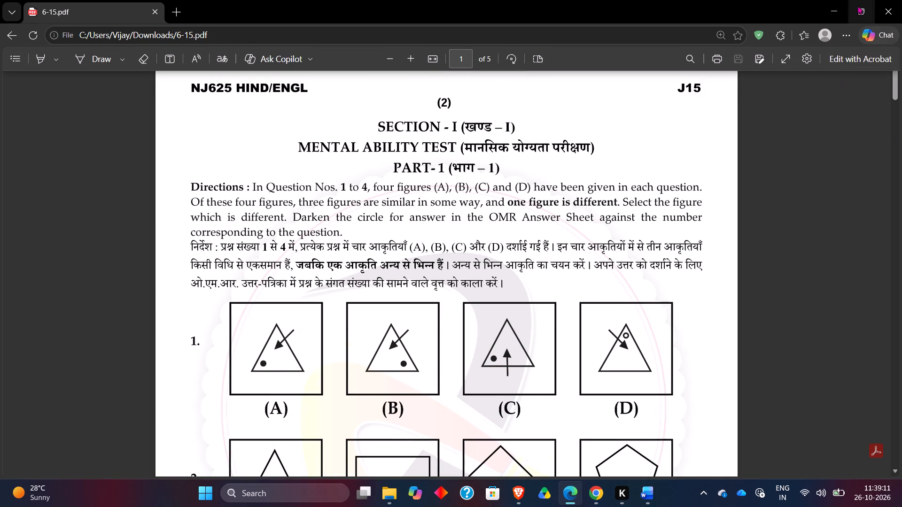
Switch to Word and open the 6-15 PDF from Downloads as an editable document, opting out of future conversion messages.
click(841, 2)
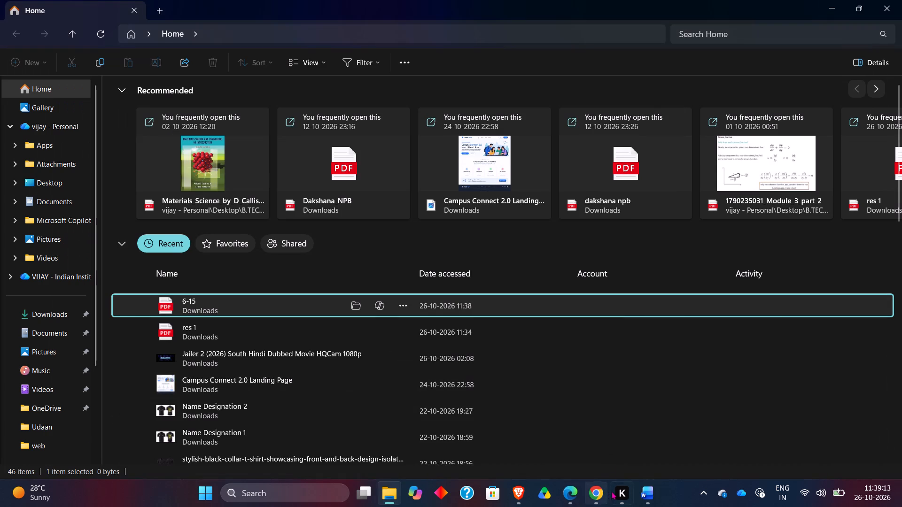
click(648, 498)
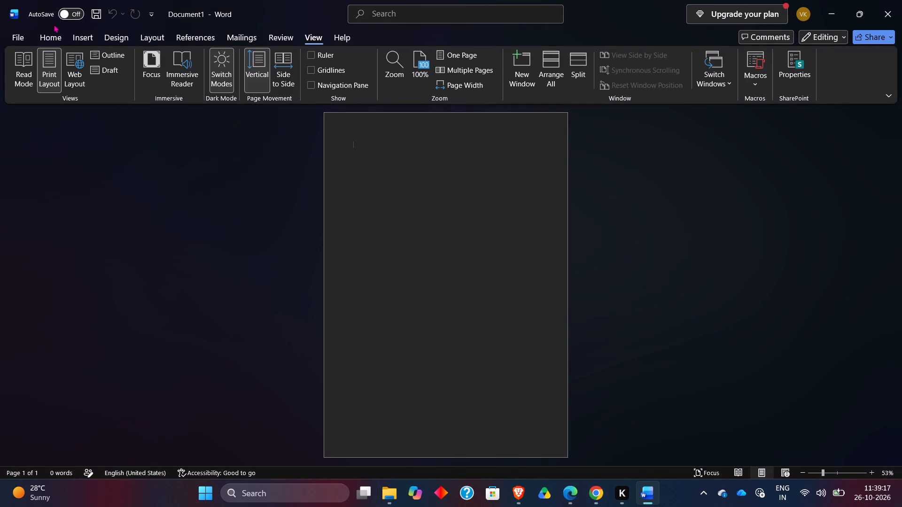
click(23, 36)
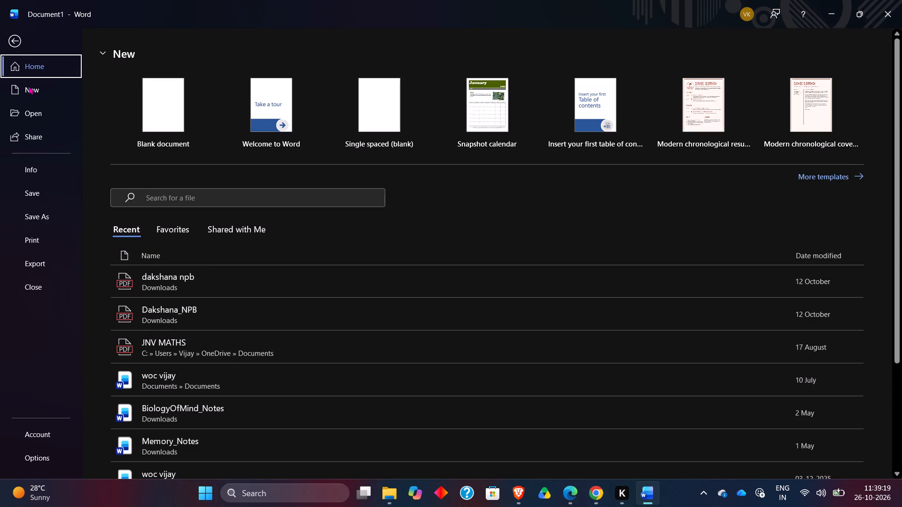
click(27, 114)
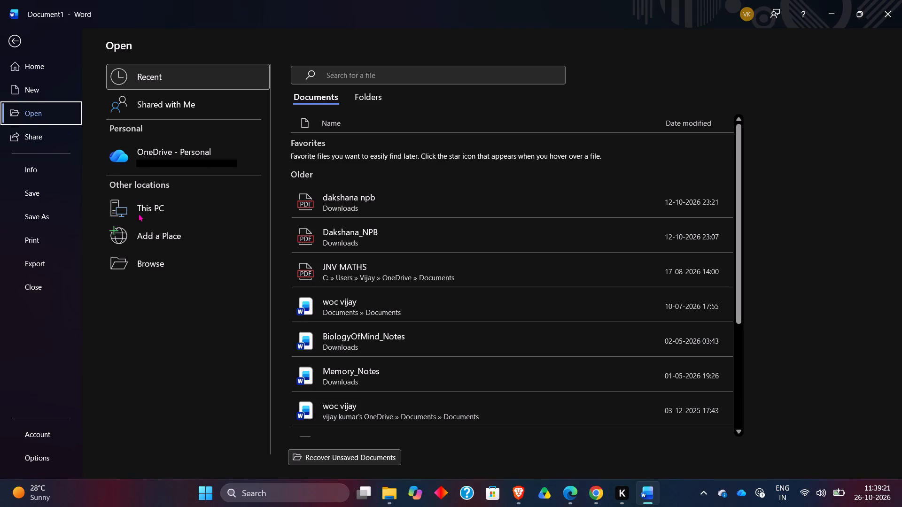
click(148, 254)
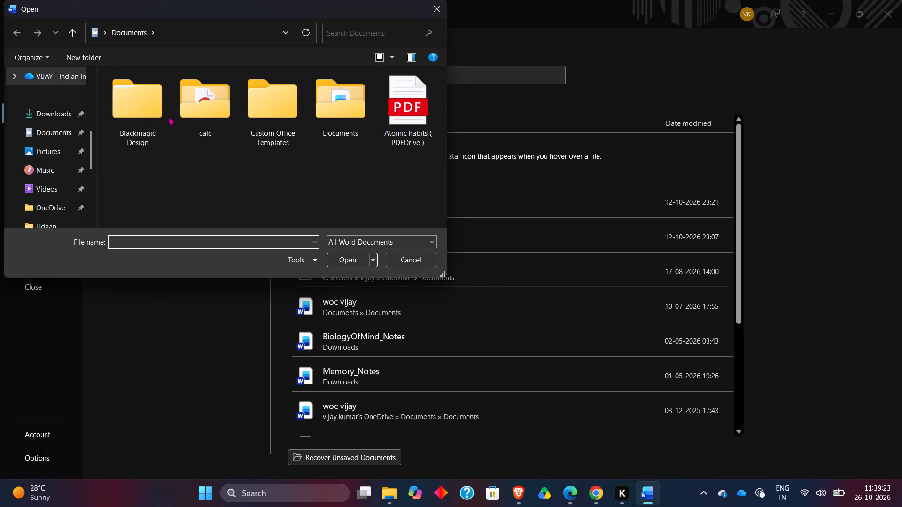
click(52, 116)
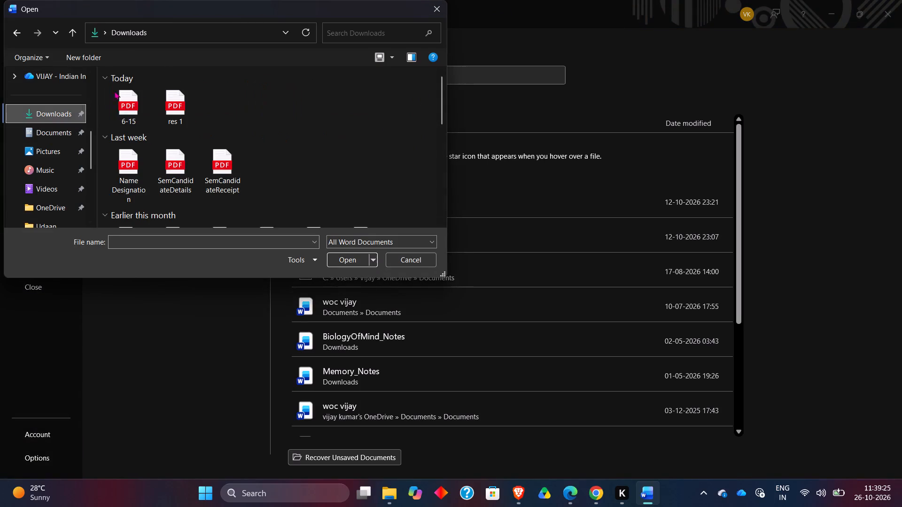
double_click(126, 100)
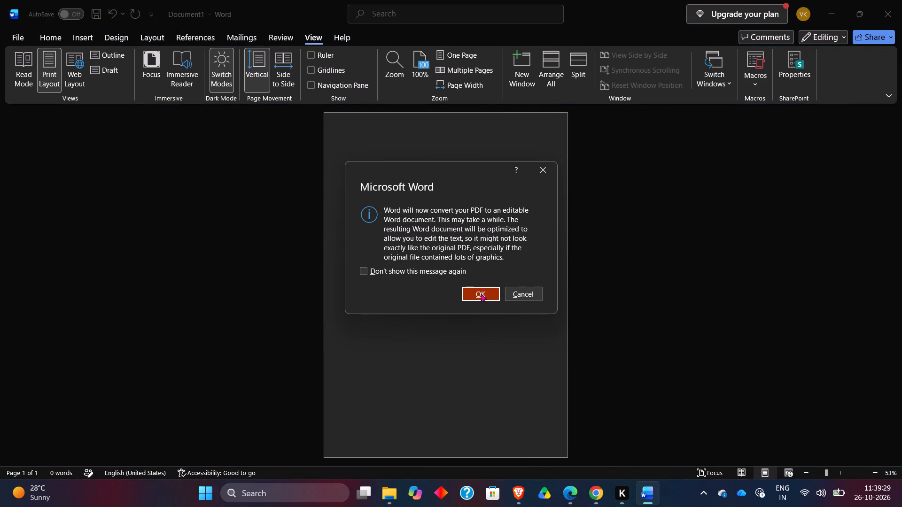
click(365, 272)
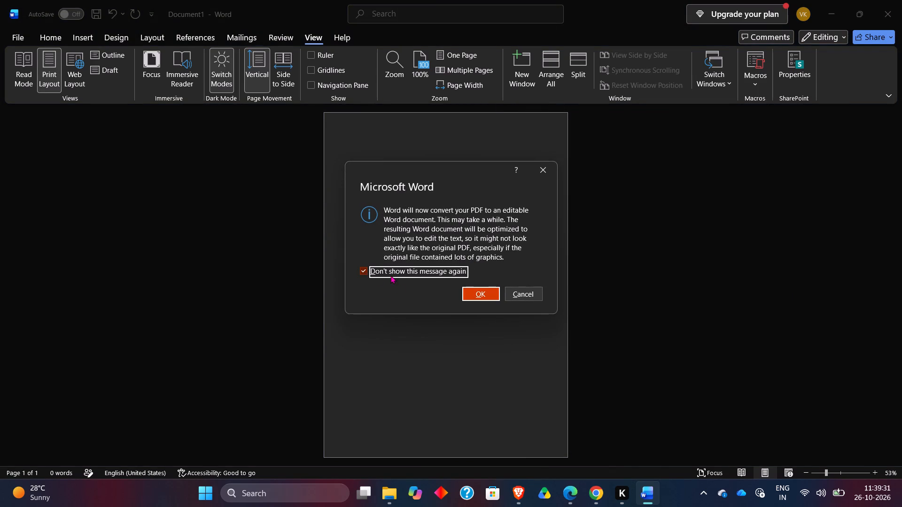
click(484, 297)
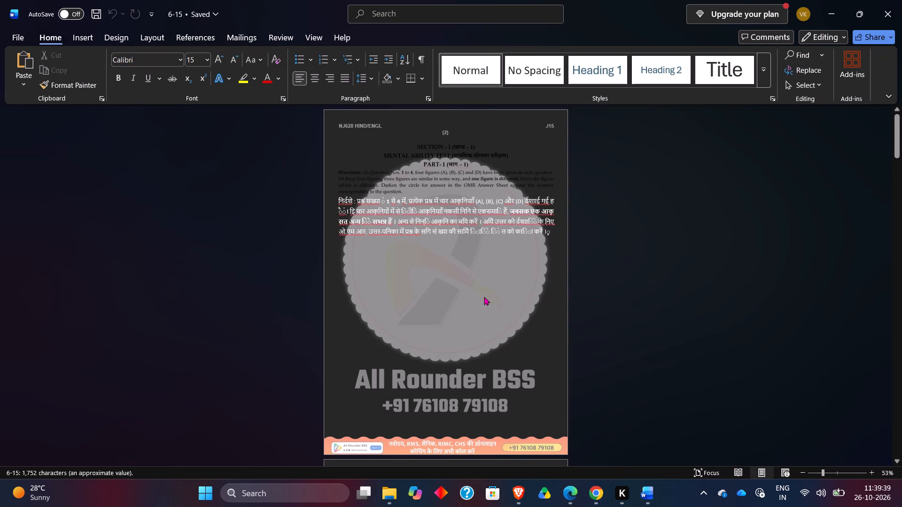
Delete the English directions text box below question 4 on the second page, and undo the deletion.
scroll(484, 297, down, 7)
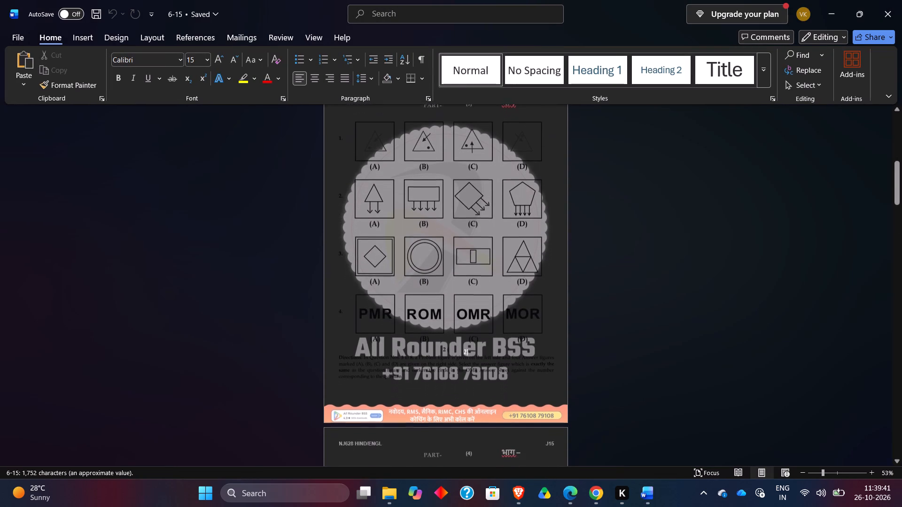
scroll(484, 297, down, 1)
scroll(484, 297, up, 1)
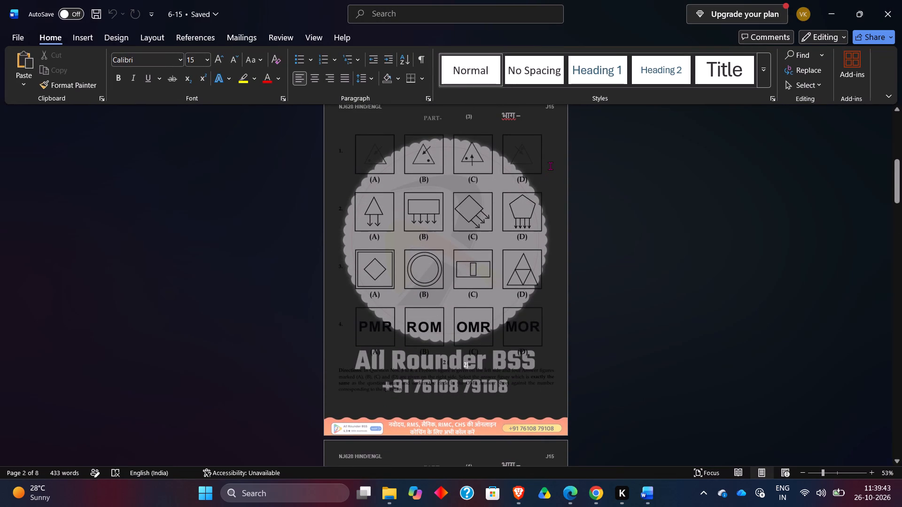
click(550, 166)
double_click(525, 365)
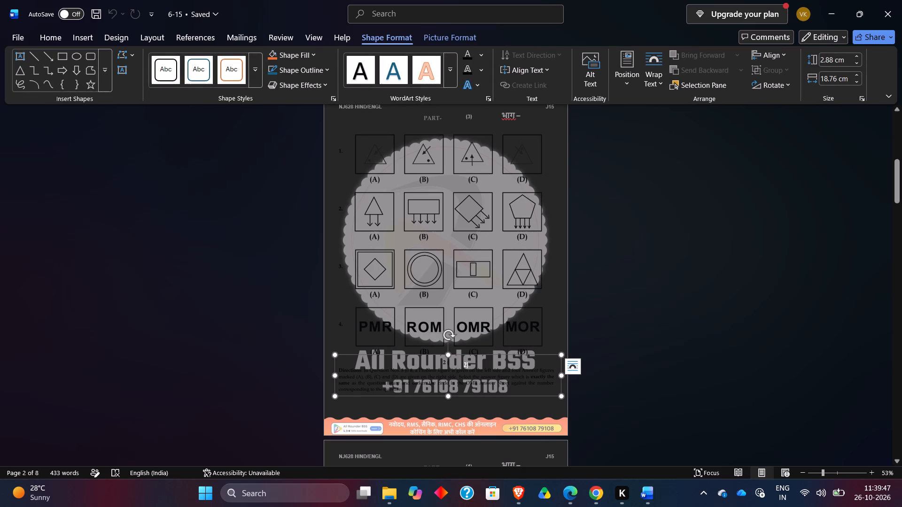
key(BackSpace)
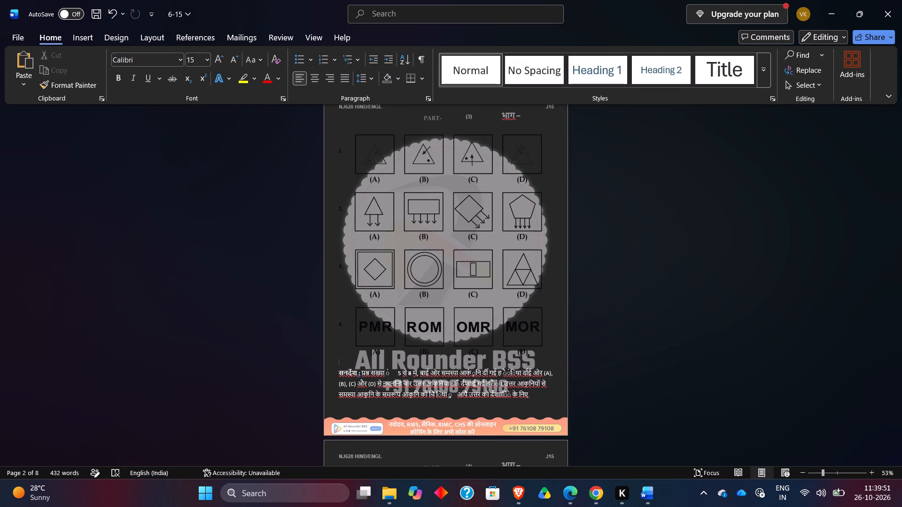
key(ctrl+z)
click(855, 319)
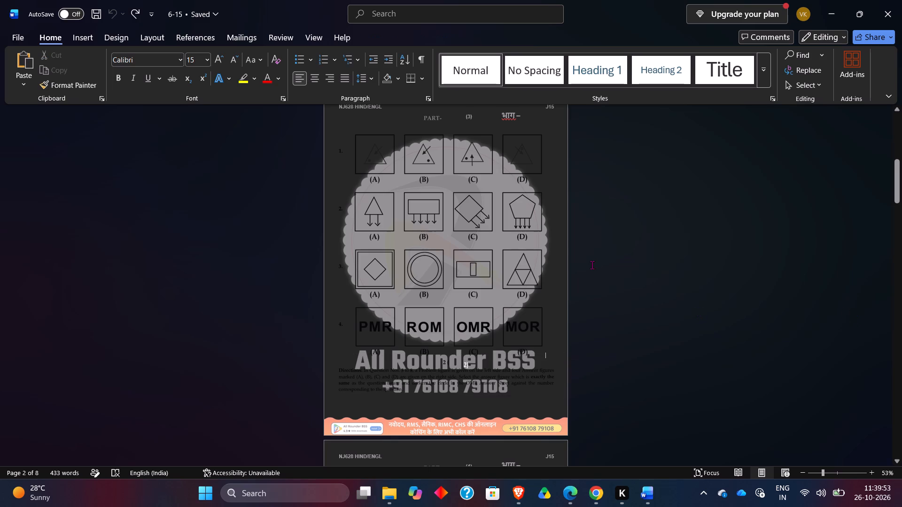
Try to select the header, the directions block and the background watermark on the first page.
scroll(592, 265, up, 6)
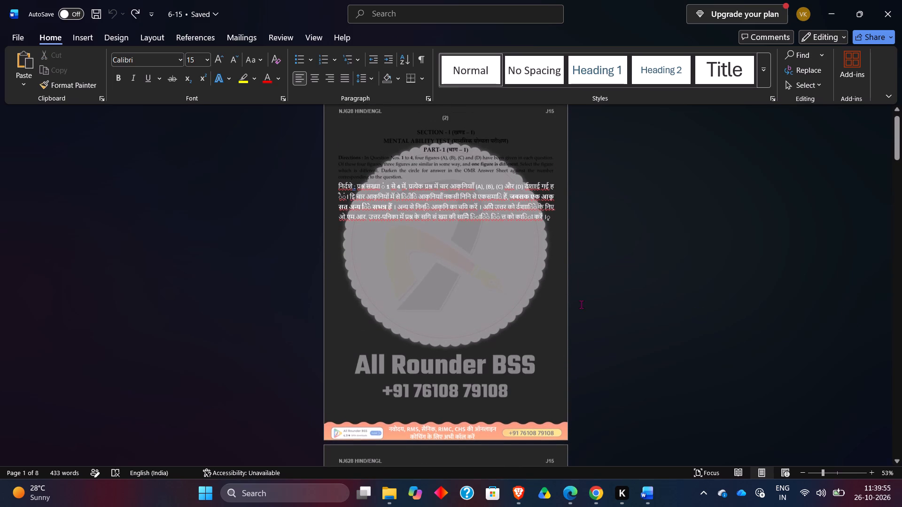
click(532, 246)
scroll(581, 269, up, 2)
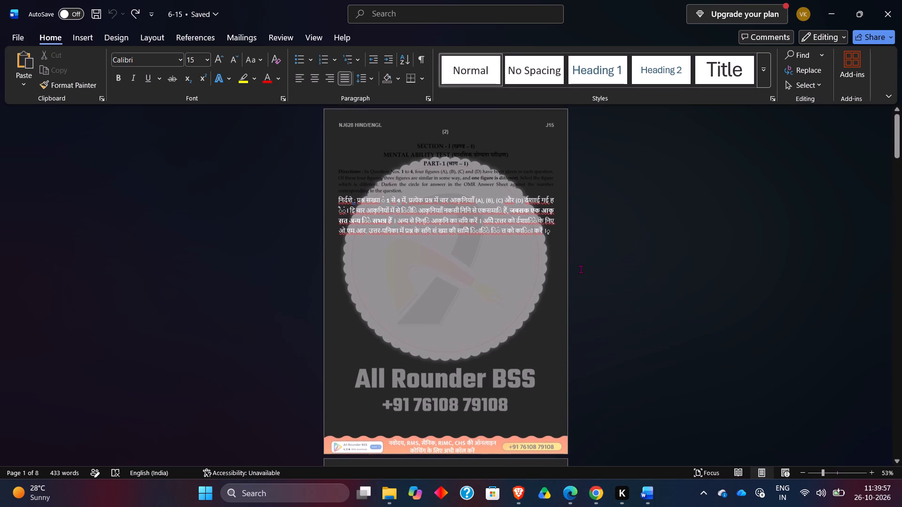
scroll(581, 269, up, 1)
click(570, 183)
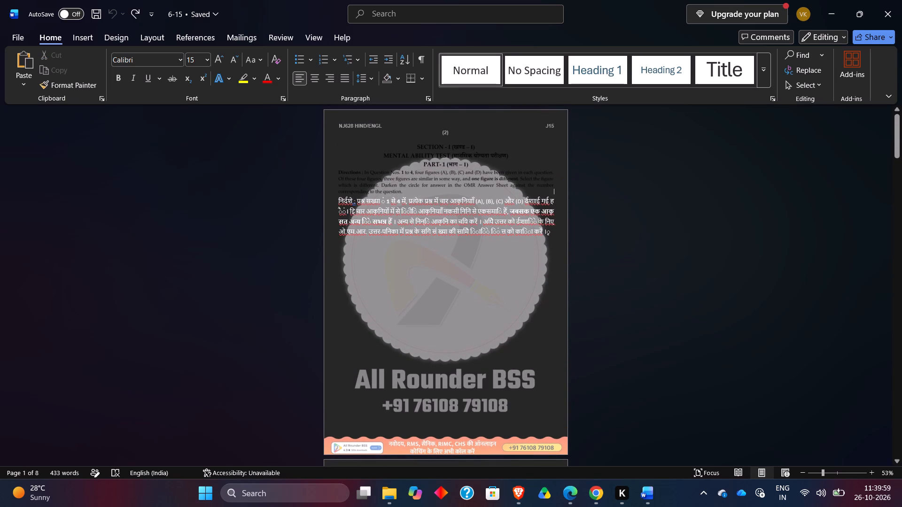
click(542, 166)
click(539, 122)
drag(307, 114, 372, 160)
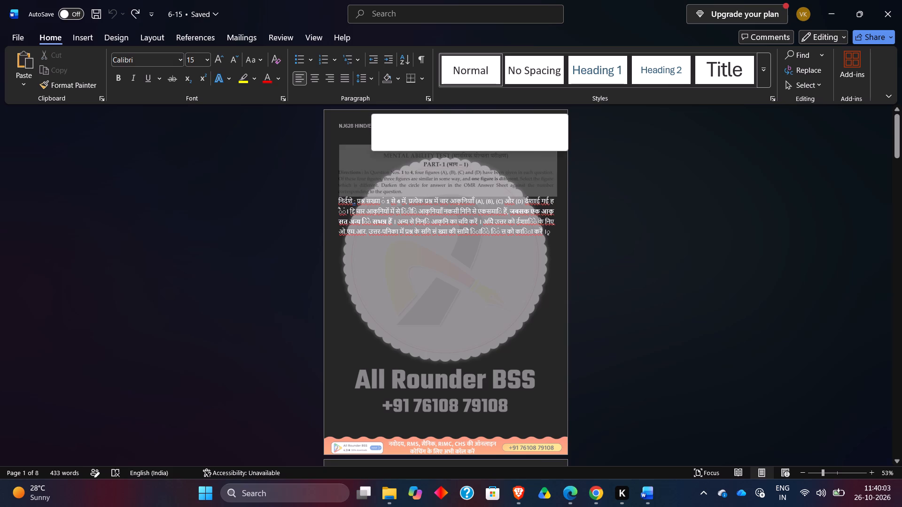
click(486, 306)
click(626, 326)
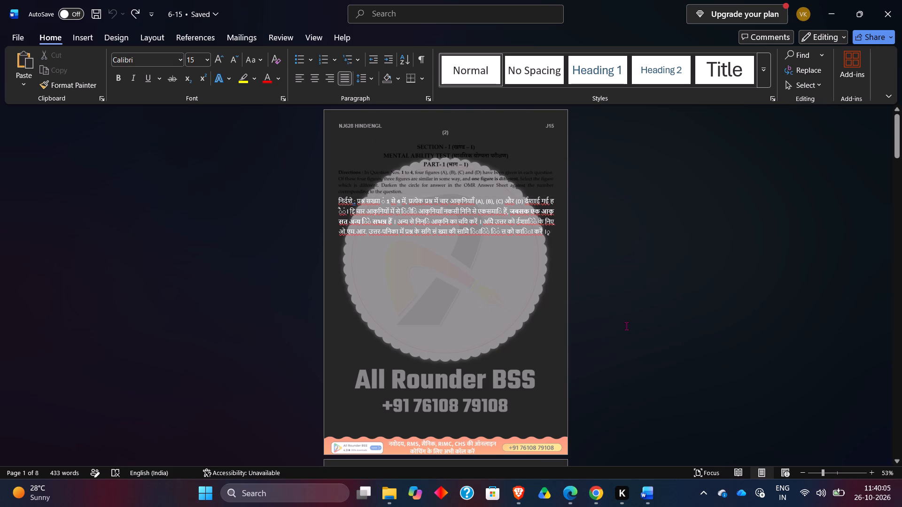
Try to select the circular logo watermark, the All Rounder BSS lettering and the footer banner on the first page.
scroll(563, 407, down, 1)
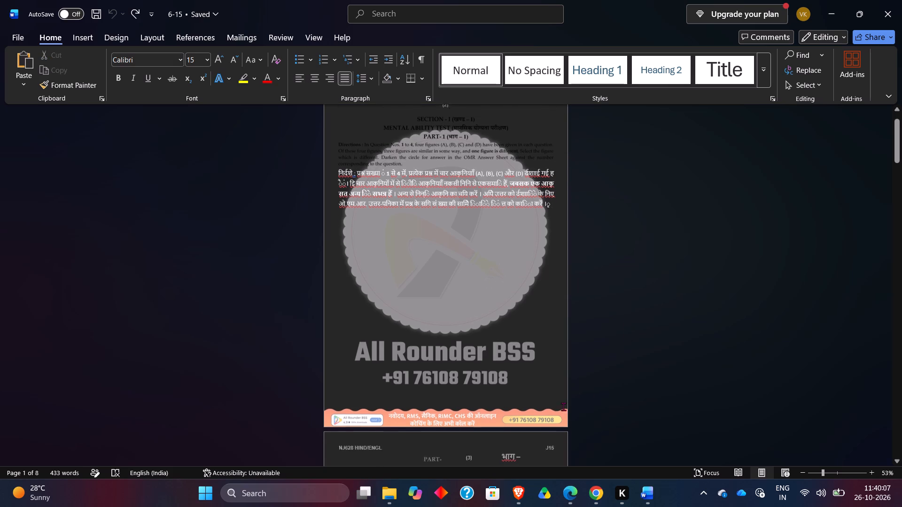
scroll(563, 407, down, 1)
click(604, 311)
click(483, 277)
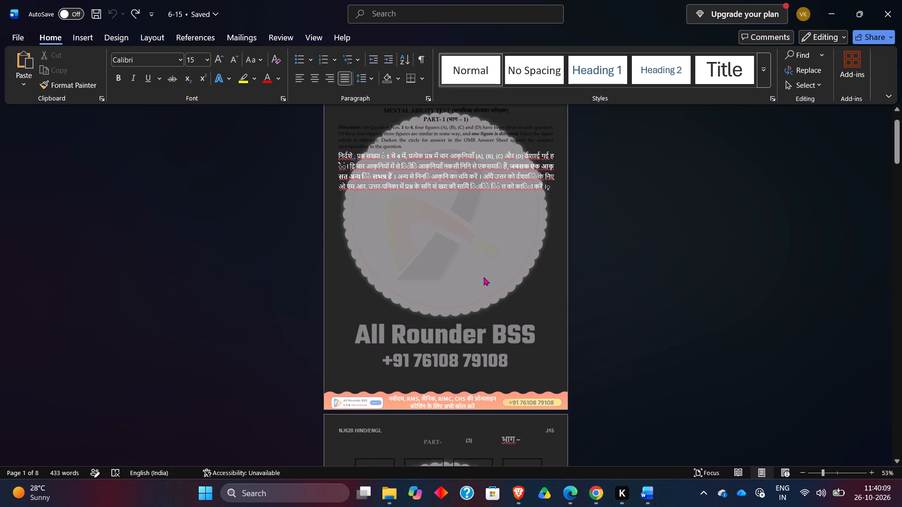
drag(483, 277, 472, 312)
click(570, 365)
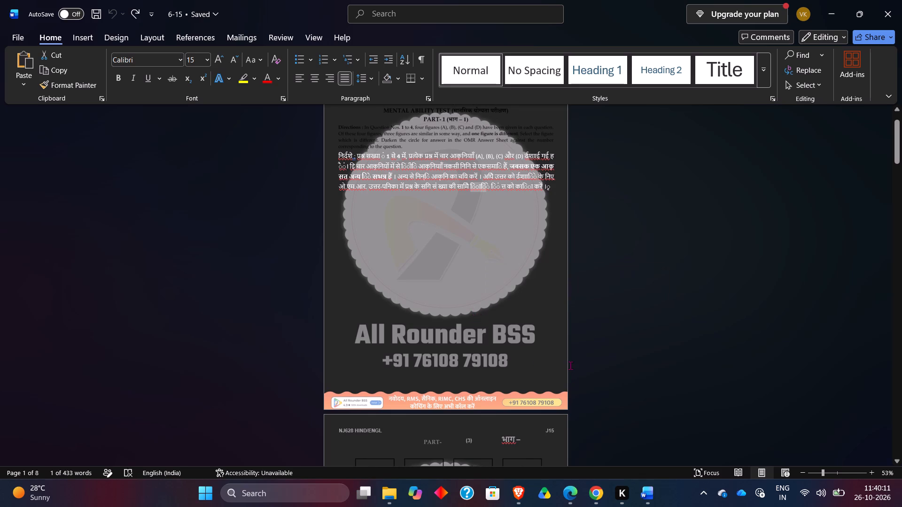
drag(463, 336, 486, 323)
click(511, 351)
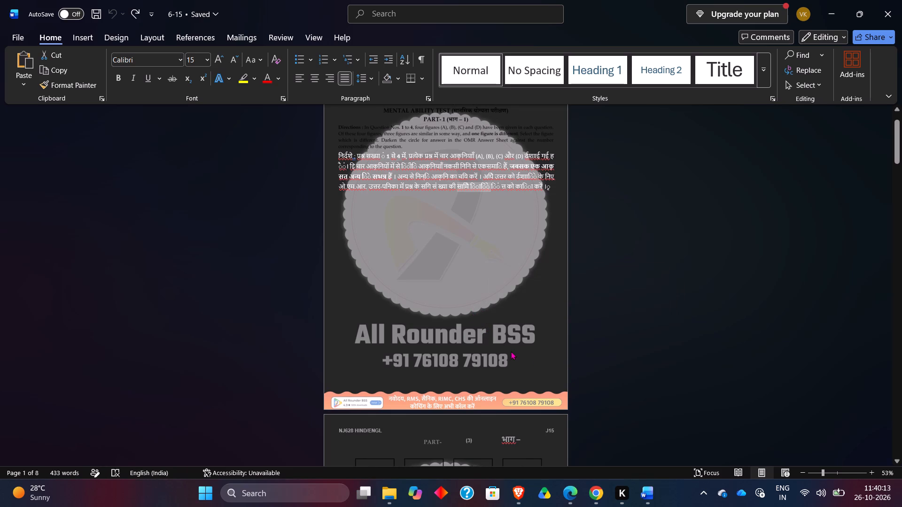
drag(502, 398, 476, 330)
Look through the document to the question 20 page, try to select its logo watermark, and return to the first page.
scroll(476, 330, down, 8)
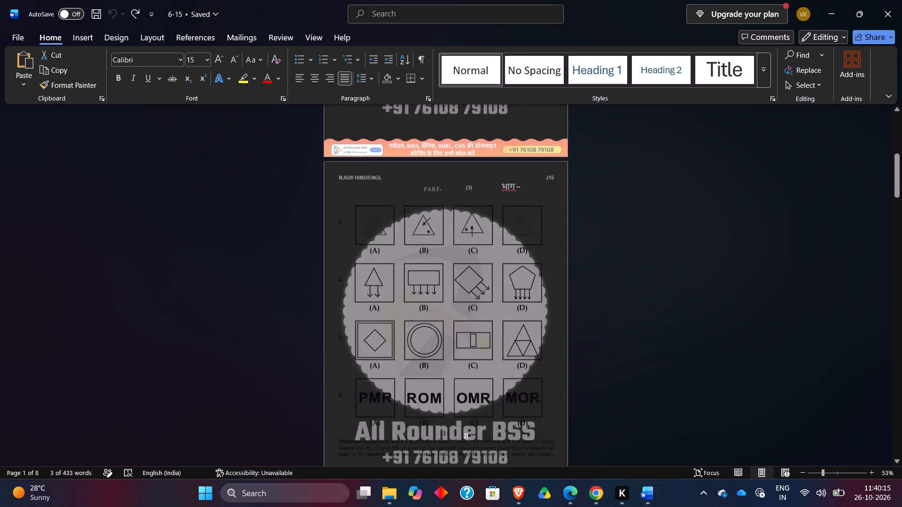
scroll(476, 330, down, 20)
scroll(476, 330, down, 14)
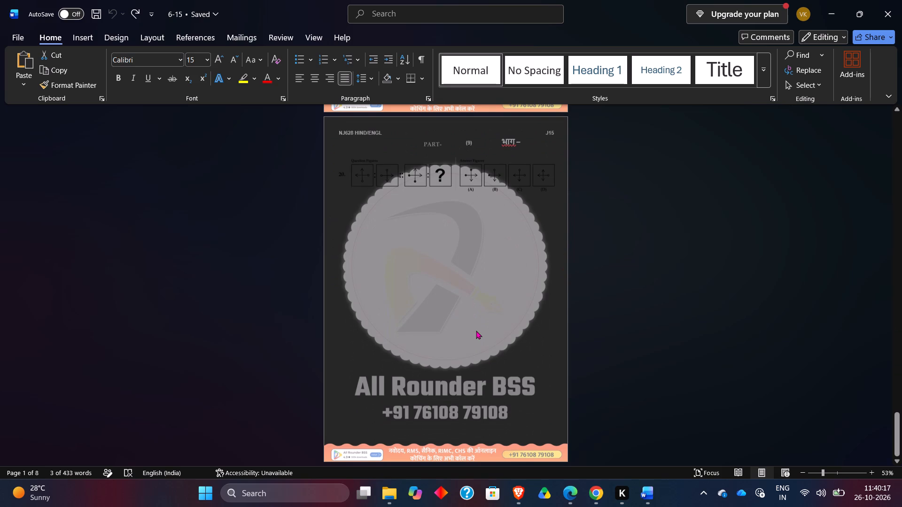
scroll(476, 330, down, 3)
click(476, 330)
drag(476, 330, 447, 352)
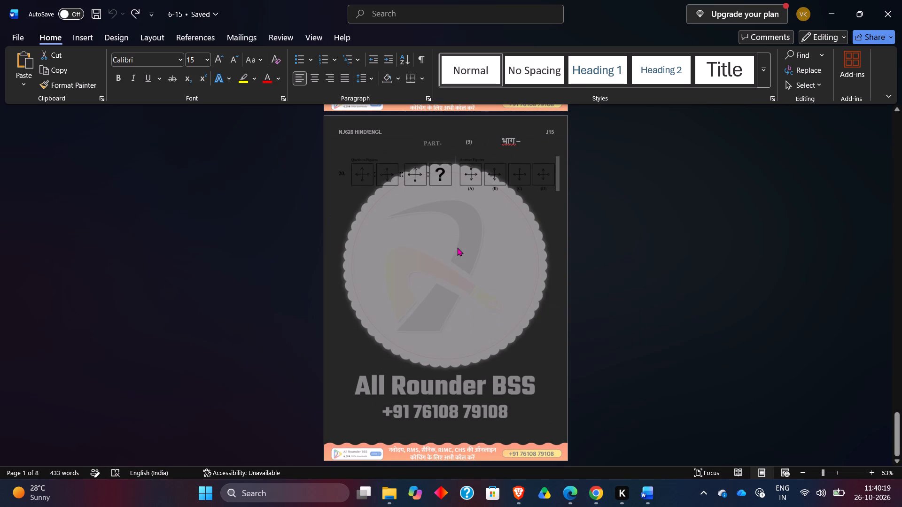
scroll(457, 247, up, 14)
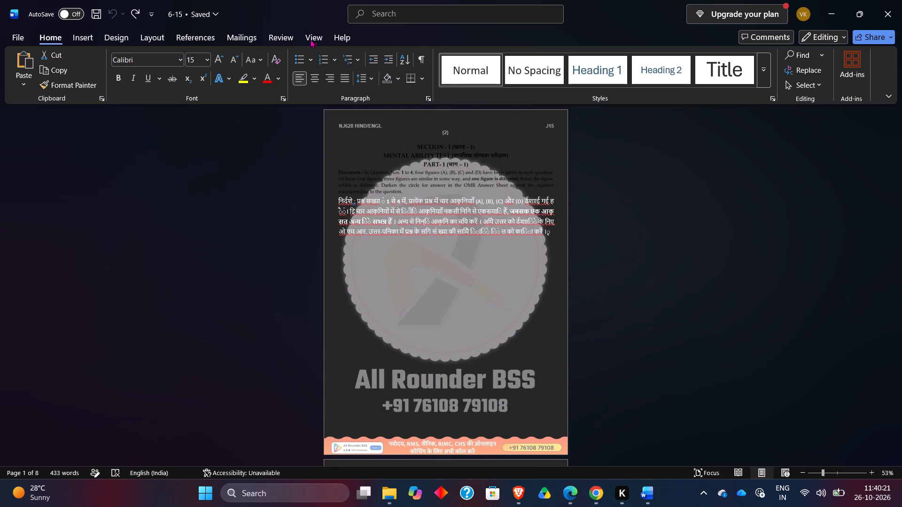
Switch the document view to multiple pages side by side and look over the converted pages.
click(314, 38)
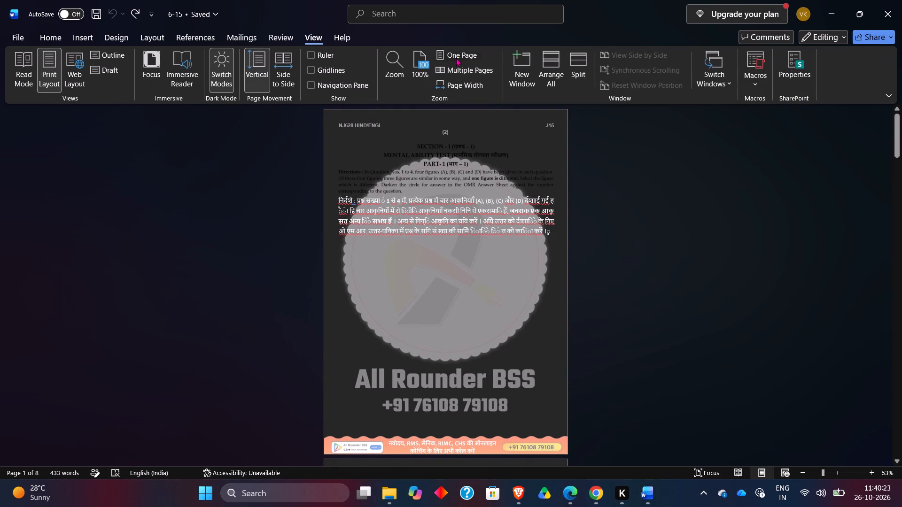
click(456, 58)
click(456, 72)
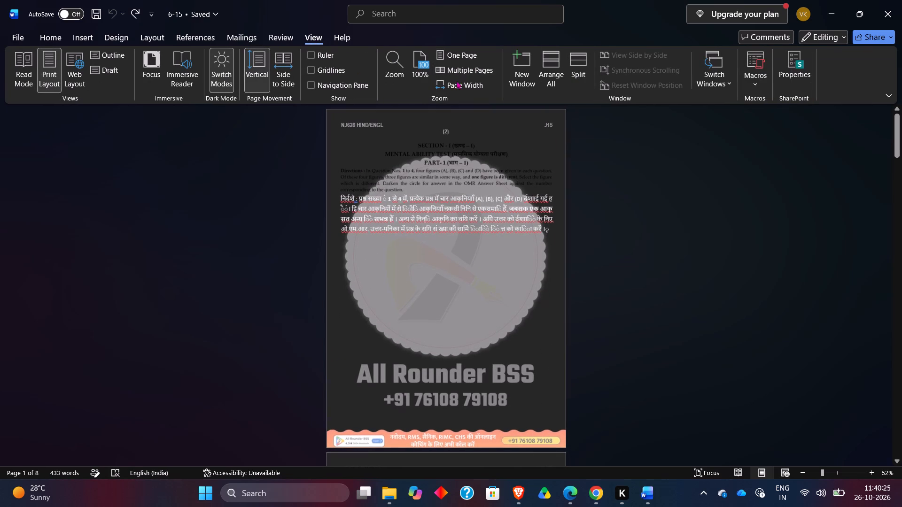
scroll(475, 206, down, 20)
scroll(475, 206, down, 20)
scroll(475, 206, down, 2)
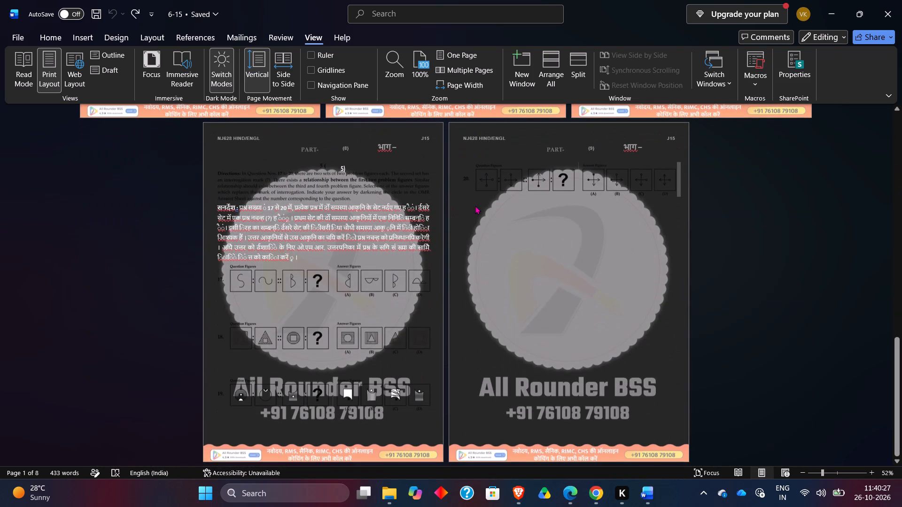
scroll(475, 206, up, 16)
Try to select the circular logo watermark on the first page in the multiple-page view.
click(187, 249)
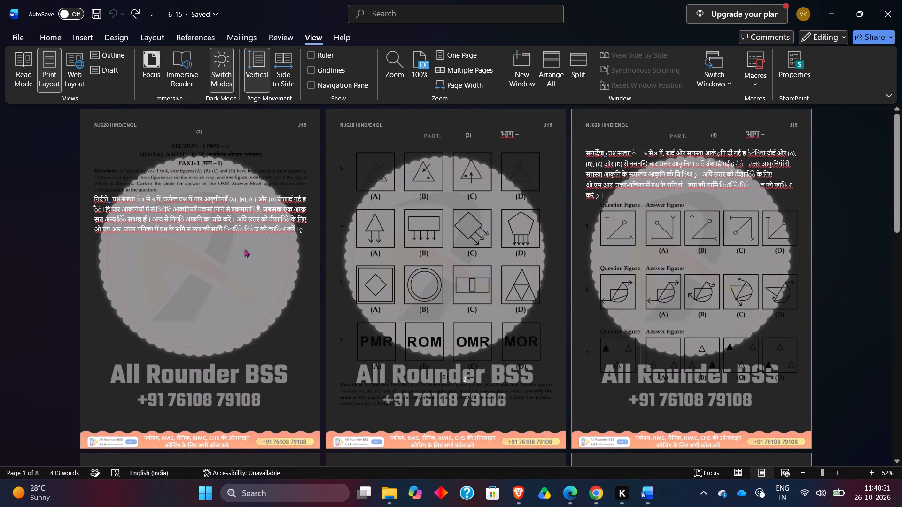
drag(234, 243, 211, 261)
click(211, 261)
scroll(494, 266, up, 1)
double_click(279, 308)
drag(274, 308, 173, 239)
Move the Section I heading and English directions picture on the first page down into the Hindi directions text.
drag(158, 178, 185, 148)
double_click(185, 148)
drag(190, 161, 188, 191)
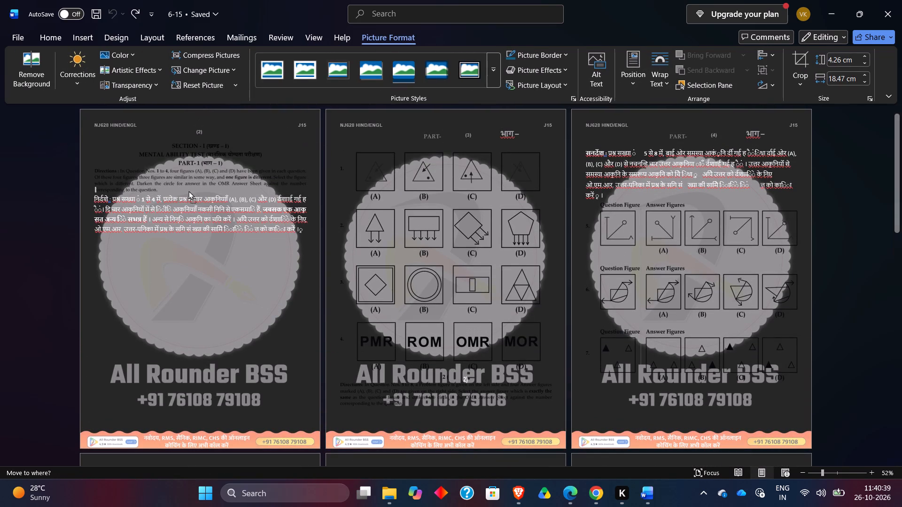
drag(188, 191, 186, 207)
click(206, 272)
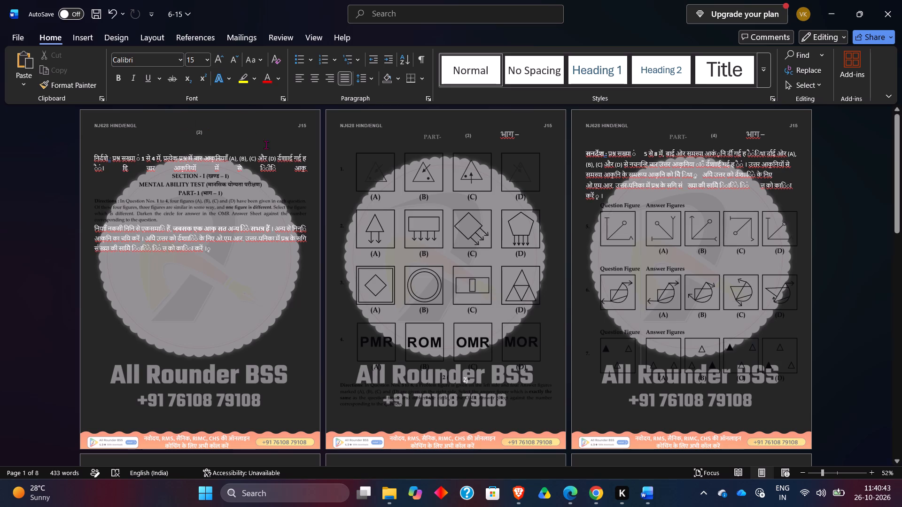
Try to select the circular logo watermark and All Rounder BSS lettering on the first page, and look over the other pages.
click(209, 307)
click(237, 393)
drag(217, 350, 217, 336)
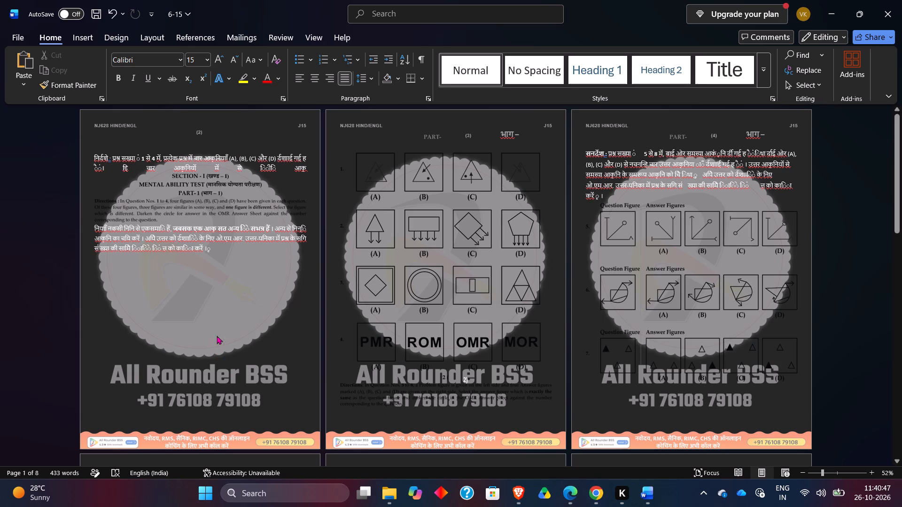
drag(217, 336, 266, 421)
scroll(584, 267, down, 11)
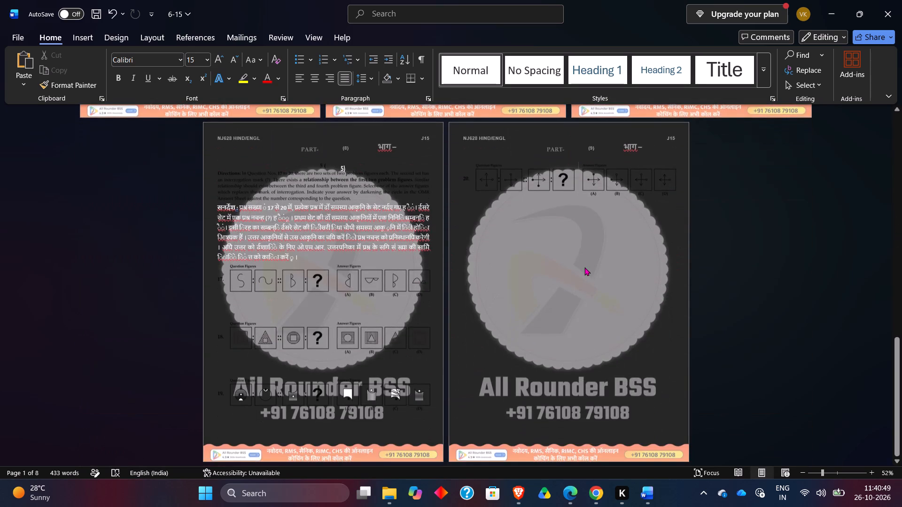
scroll(584, 267, down, 1)
scroll(584, 267, up, 14)
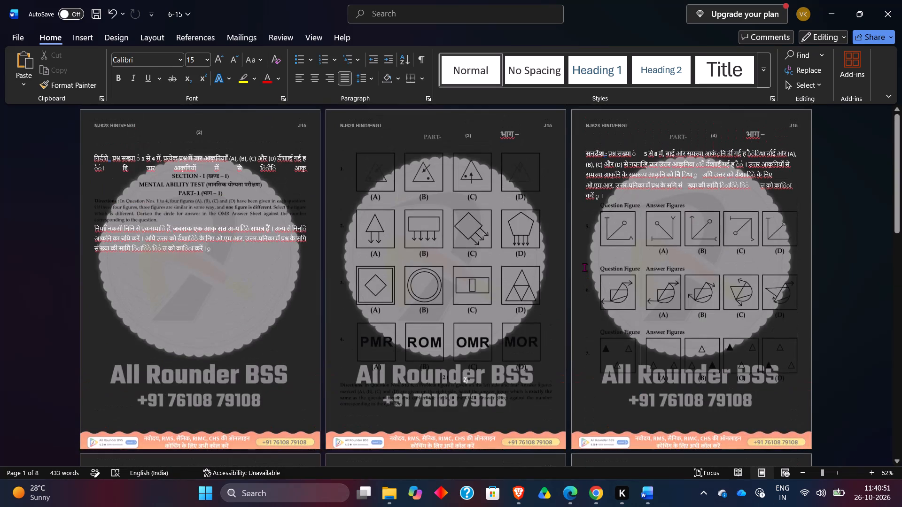
scroll(584, 267, down, 5)
scroll(584, 267, up, 11)
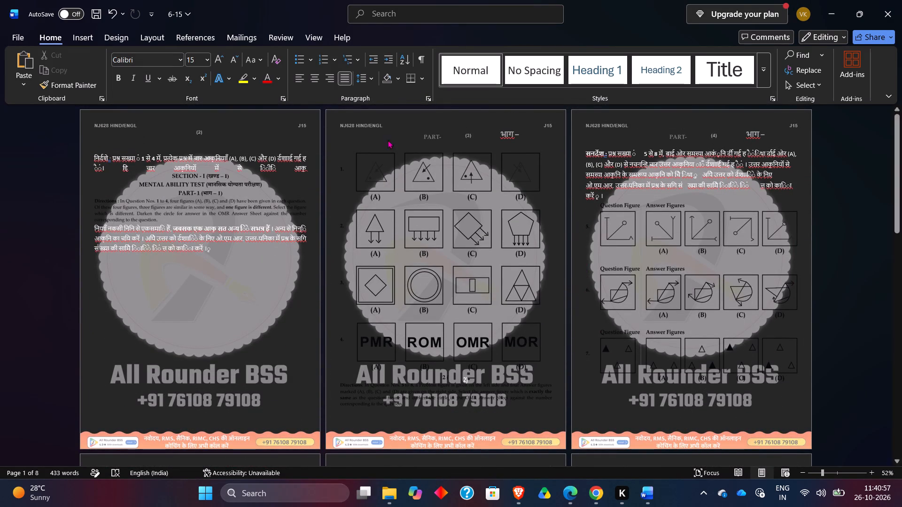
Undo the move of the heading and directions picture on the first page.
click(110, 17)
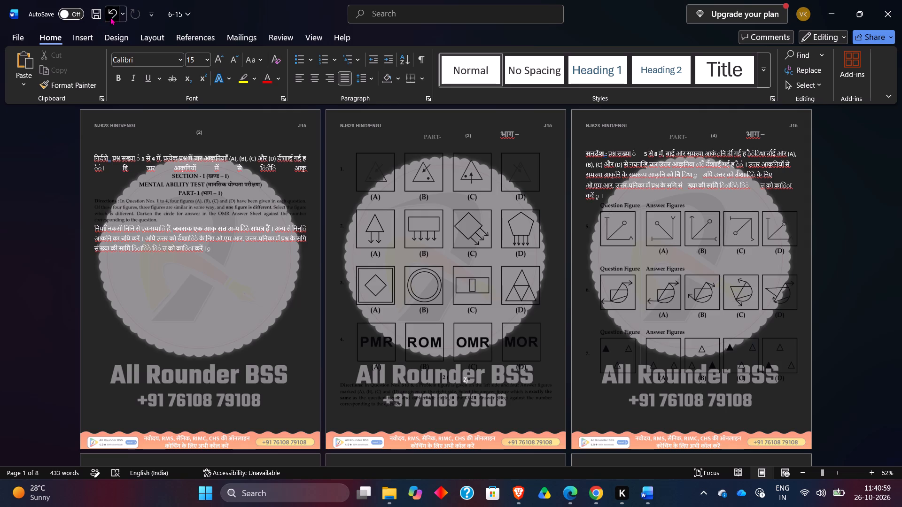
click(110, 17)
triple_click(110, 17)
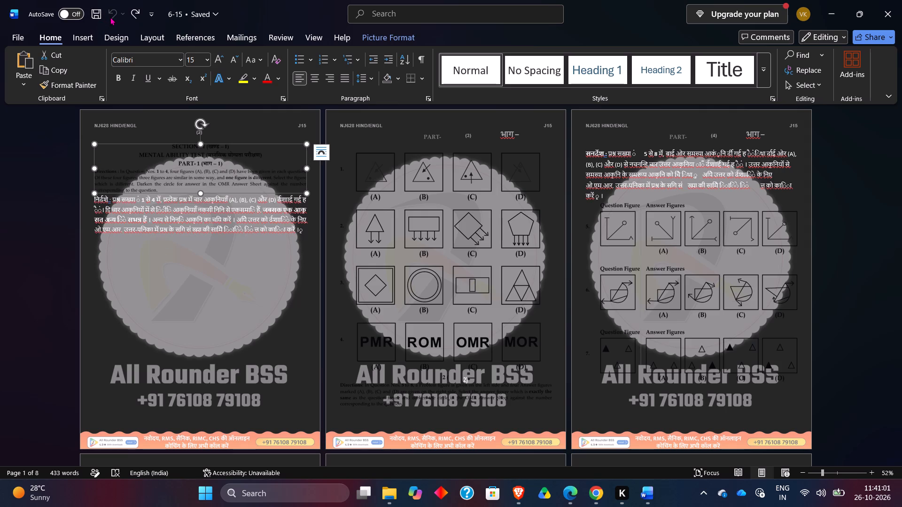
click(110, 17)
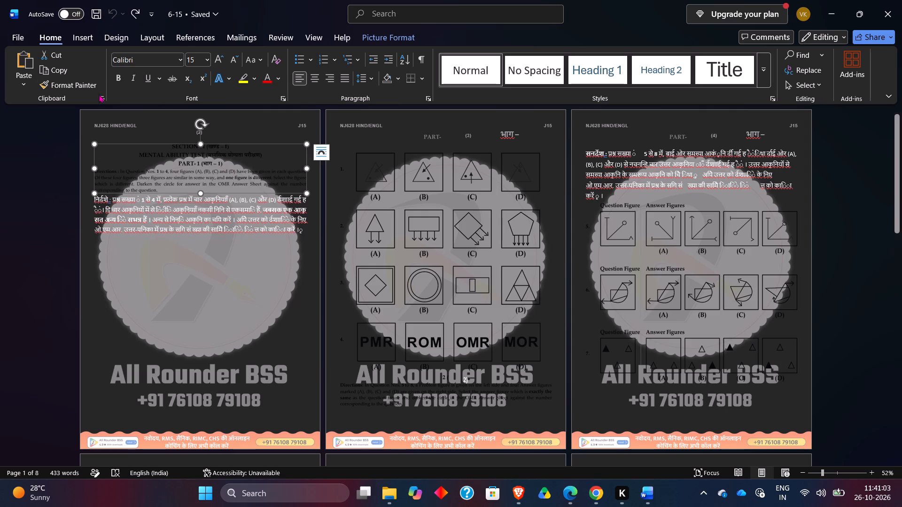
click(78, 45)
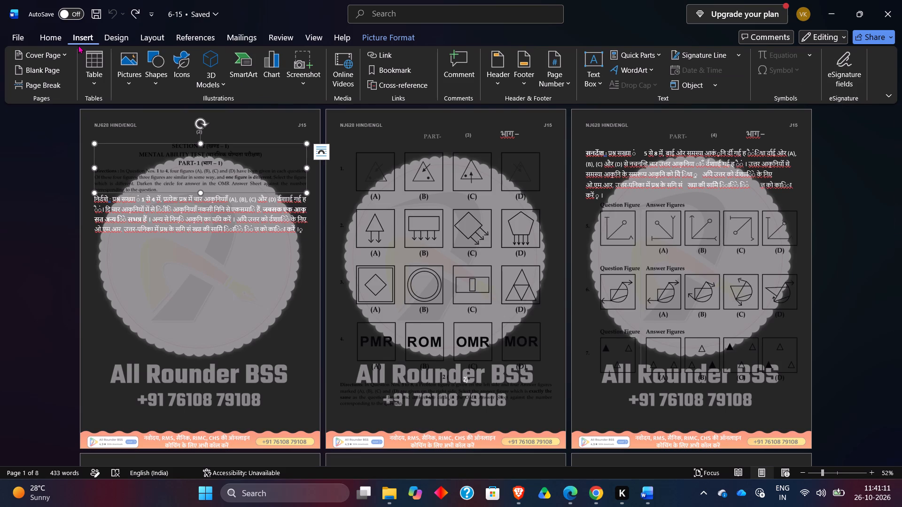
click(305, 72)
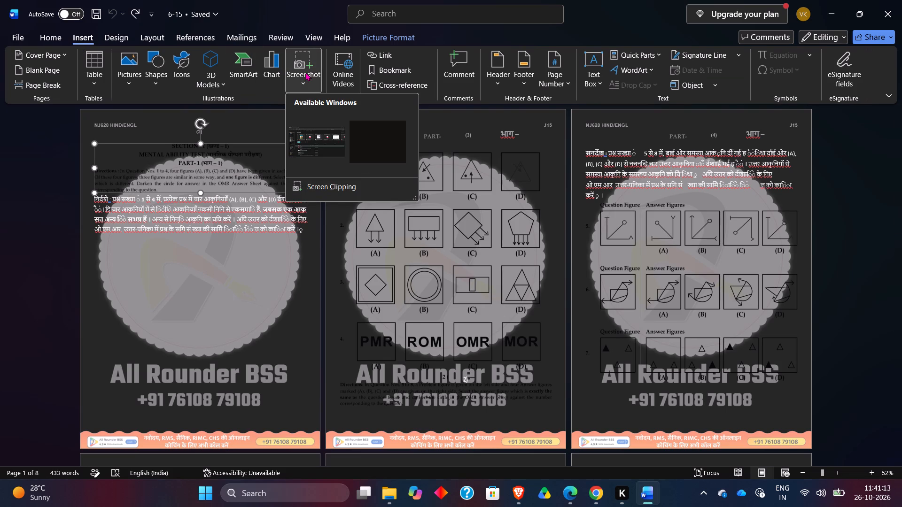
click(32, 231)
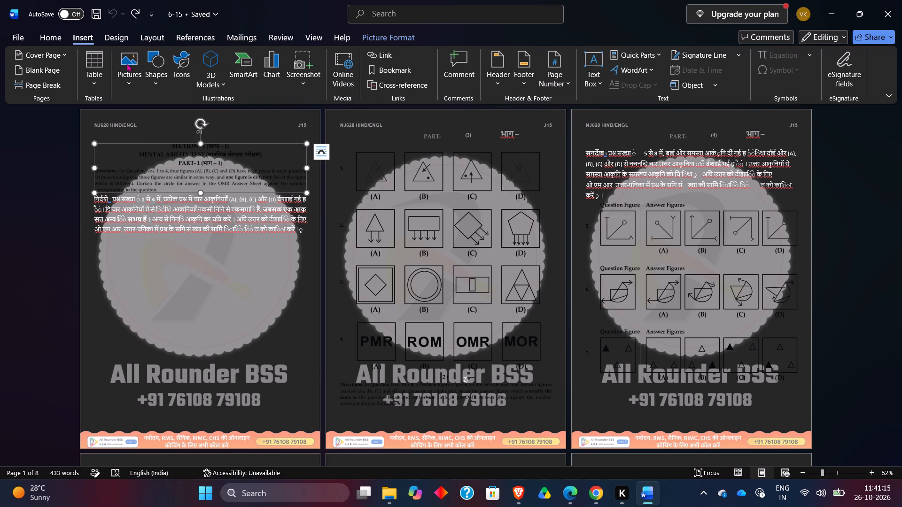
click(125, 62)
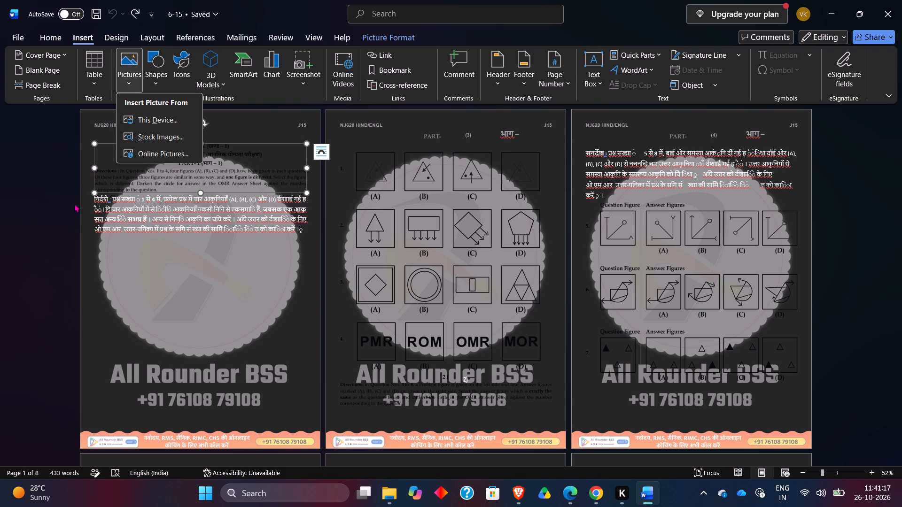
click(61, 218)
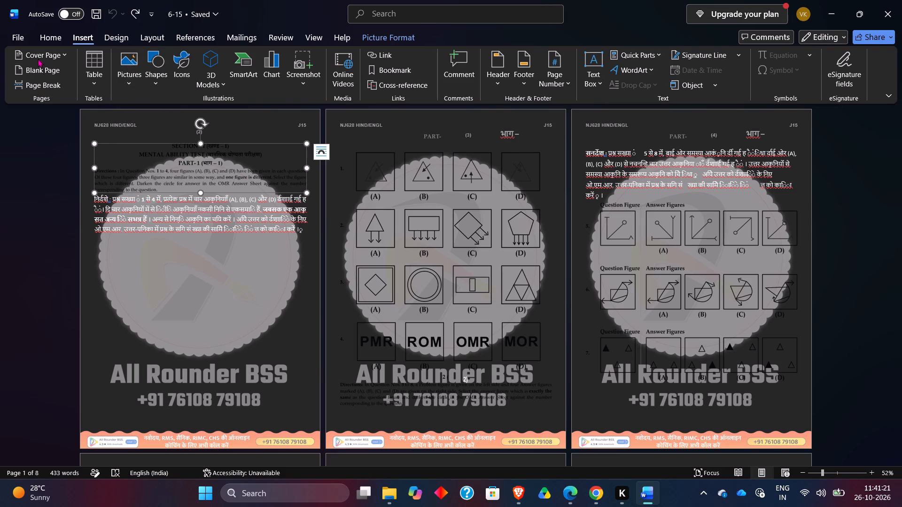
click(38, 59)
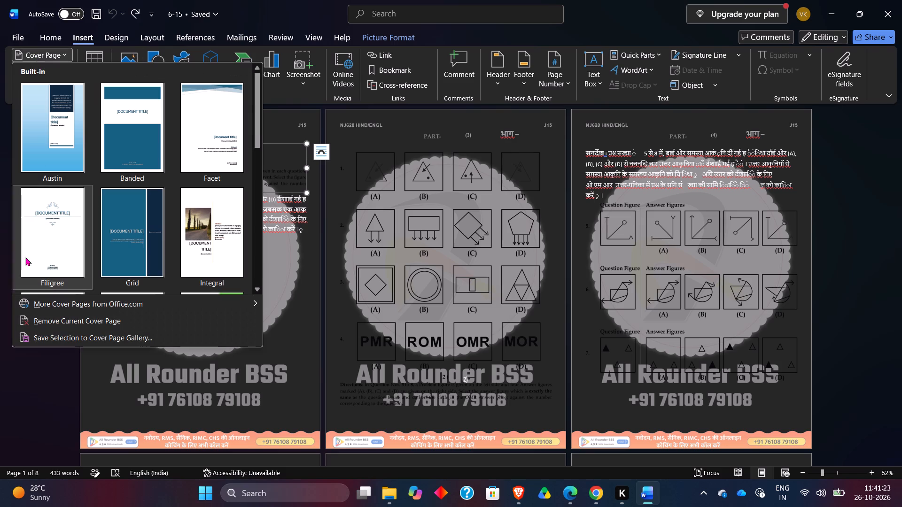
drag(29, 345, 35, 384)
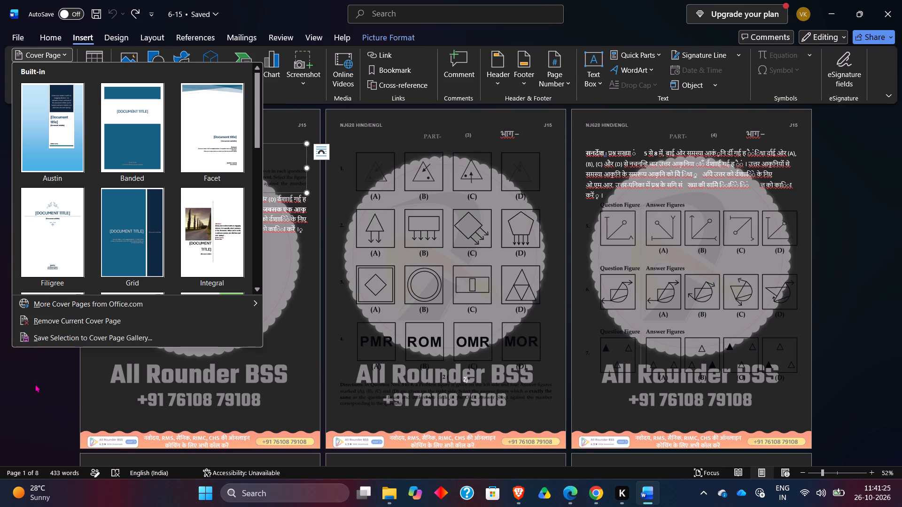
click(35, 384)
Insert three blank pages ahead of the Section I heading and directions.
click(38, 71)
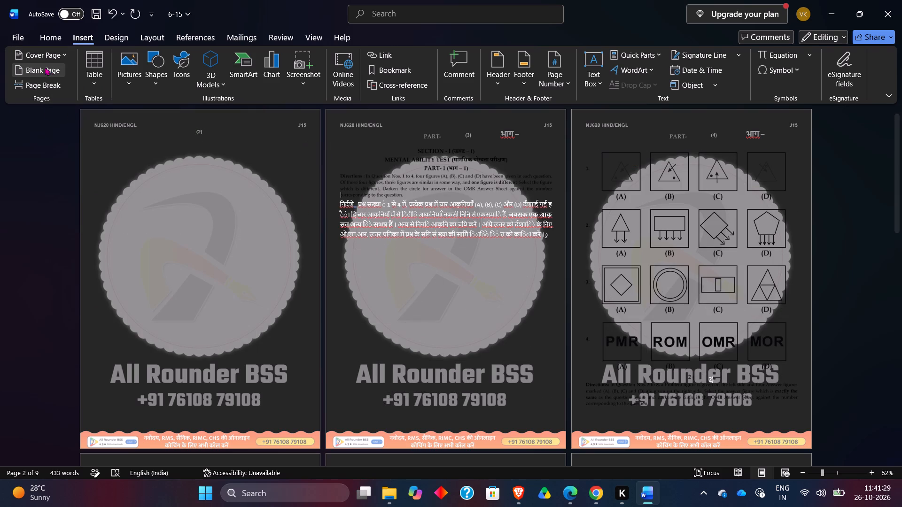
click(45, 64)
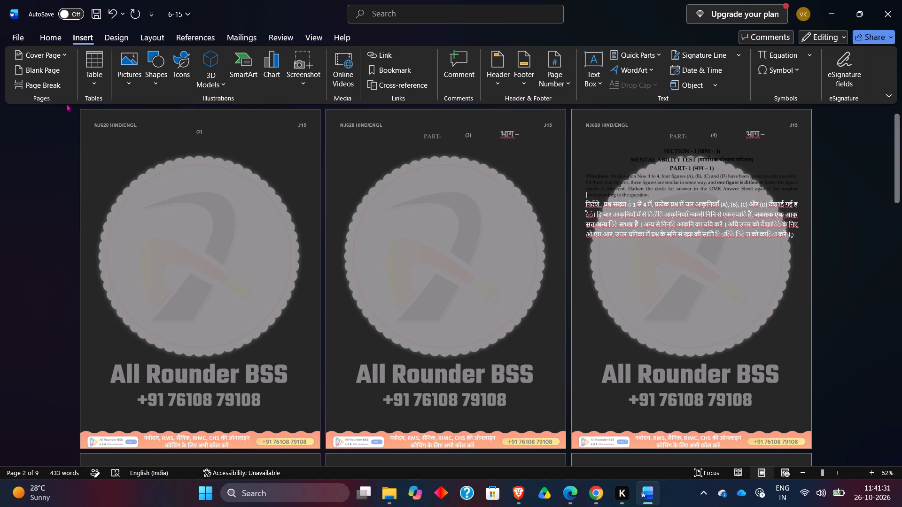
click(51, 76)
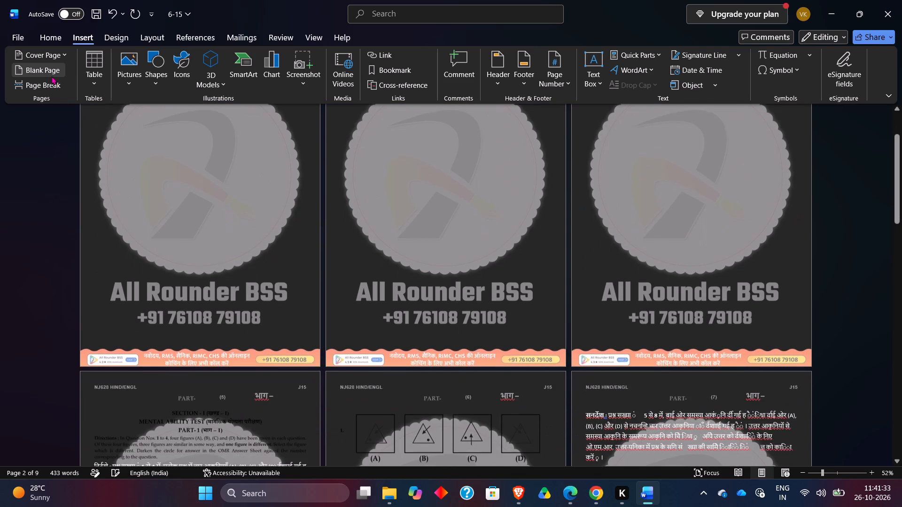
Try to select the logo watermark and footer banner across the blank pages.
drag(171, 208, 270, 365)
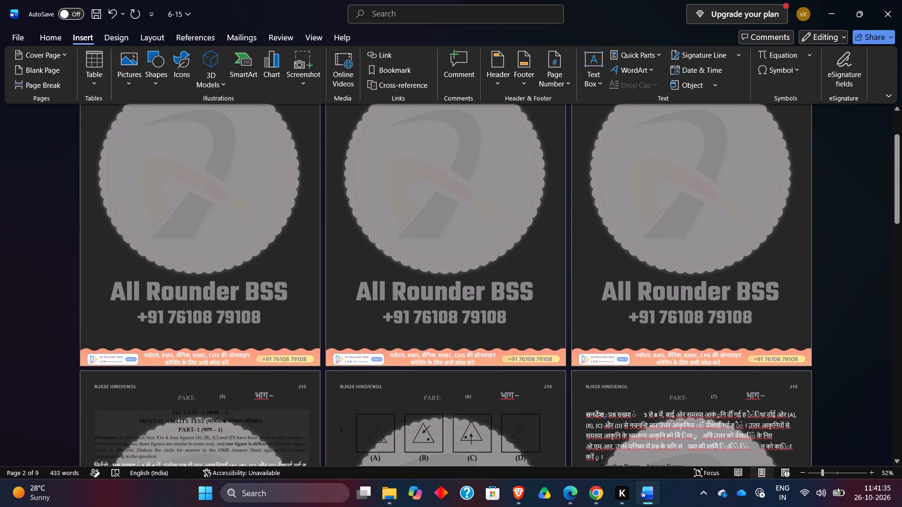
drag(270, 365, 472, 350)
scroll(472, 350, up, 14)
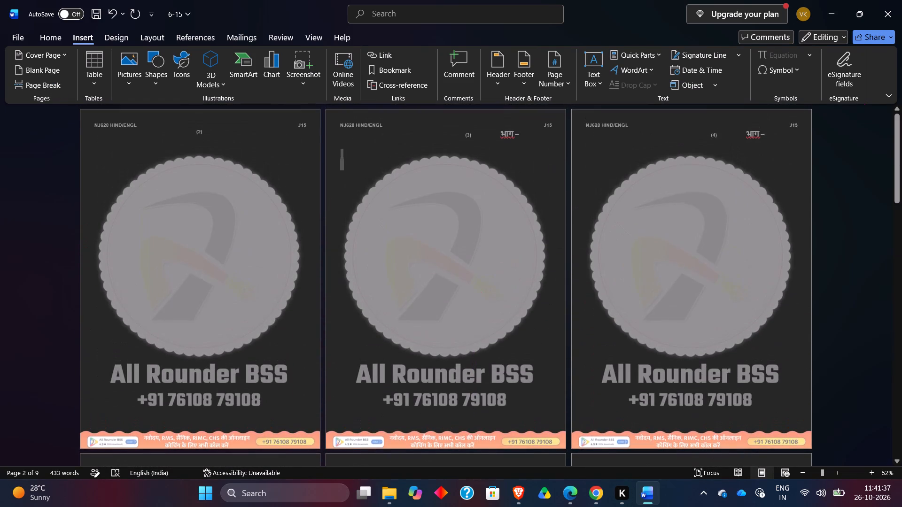
Close the 6-15 Word document without saving the changes.
click(899, 0)
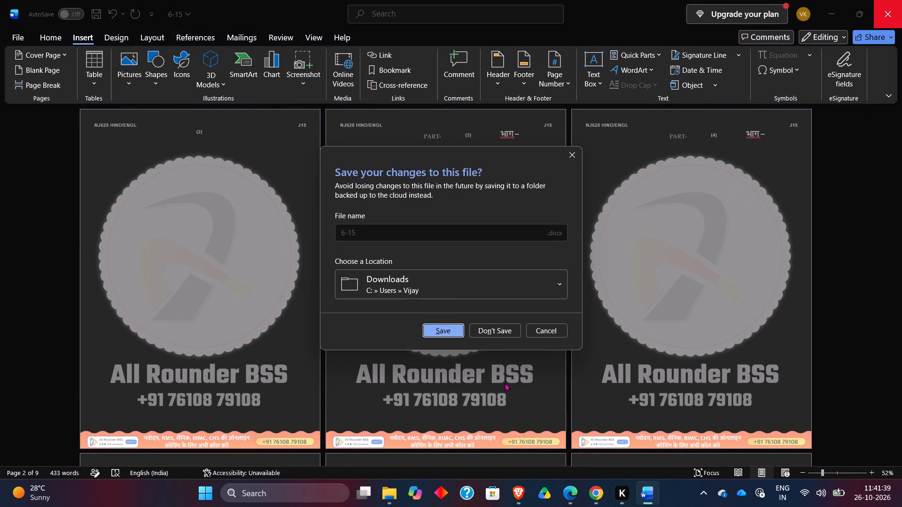
click(509, 329)
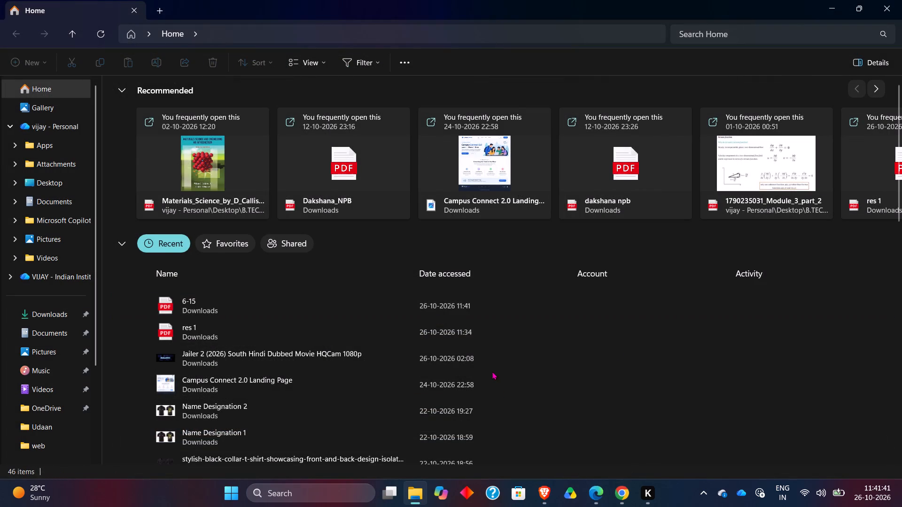
Open the 6-15 PDF from the recent files and switch to it in Edge.
double_click(369, 308)
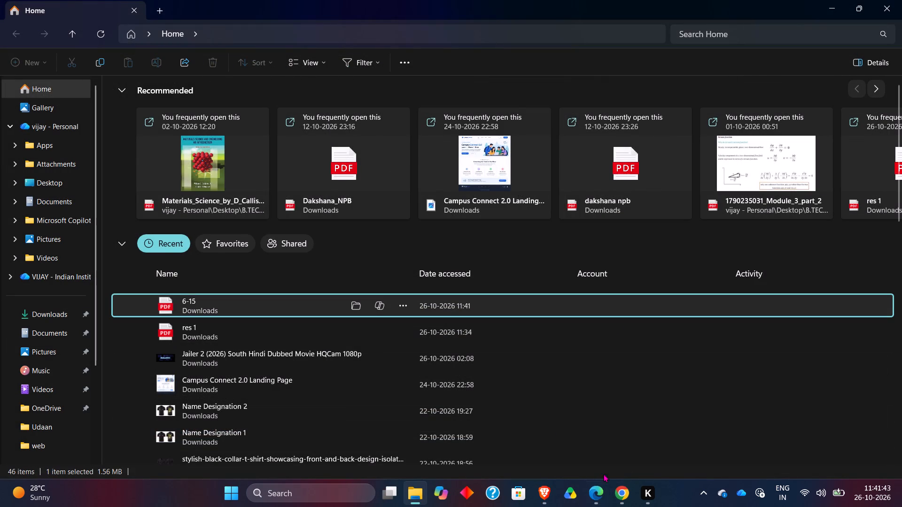
click(605, 488)
Look through the 6-15 PDF from the Section I questions to question 20, adjusting the zoom to fit a full page.
scroll(499, 286, down, 2)
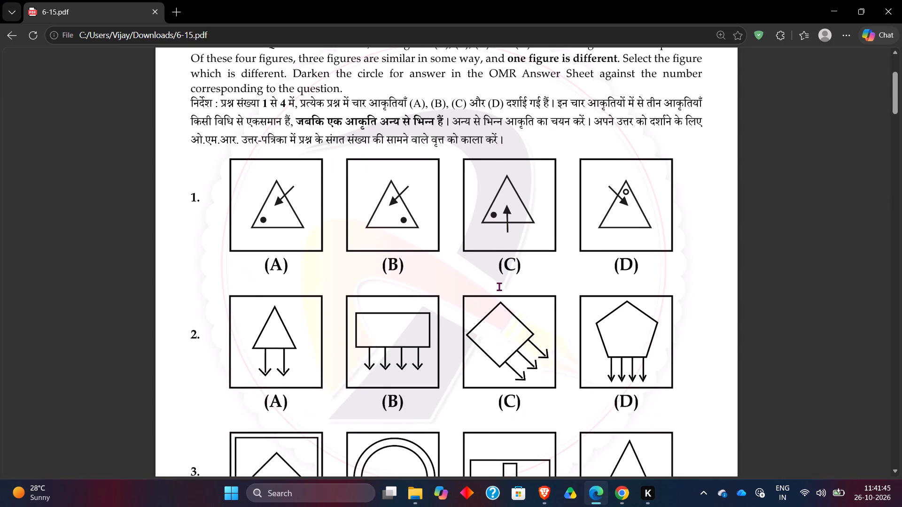
scroll(499, 286, down, 3)
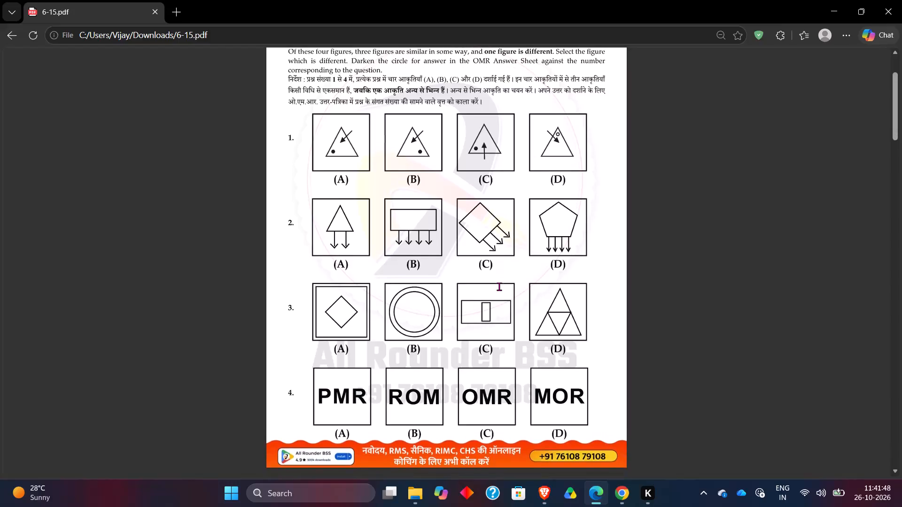
scroll(499, 286, down, 1)
scroll(499, 286, up, 1)
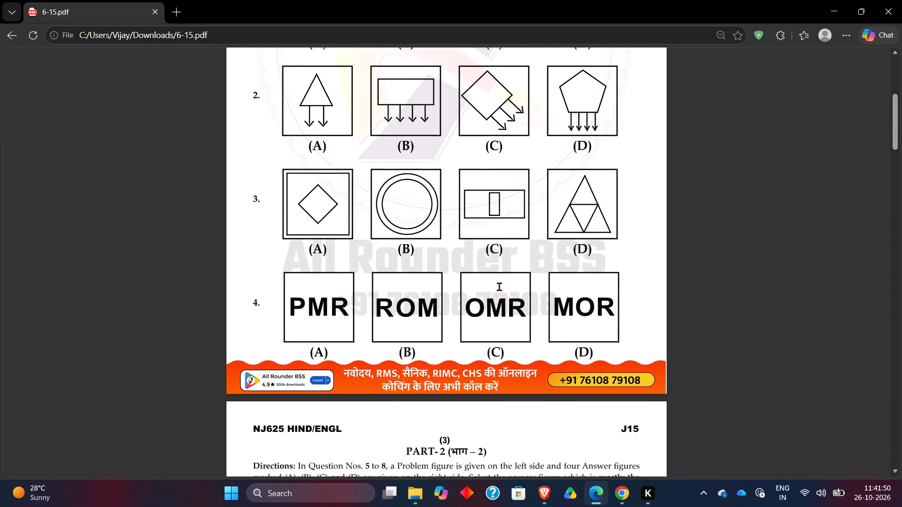
scroll(499, 286, up, 1)
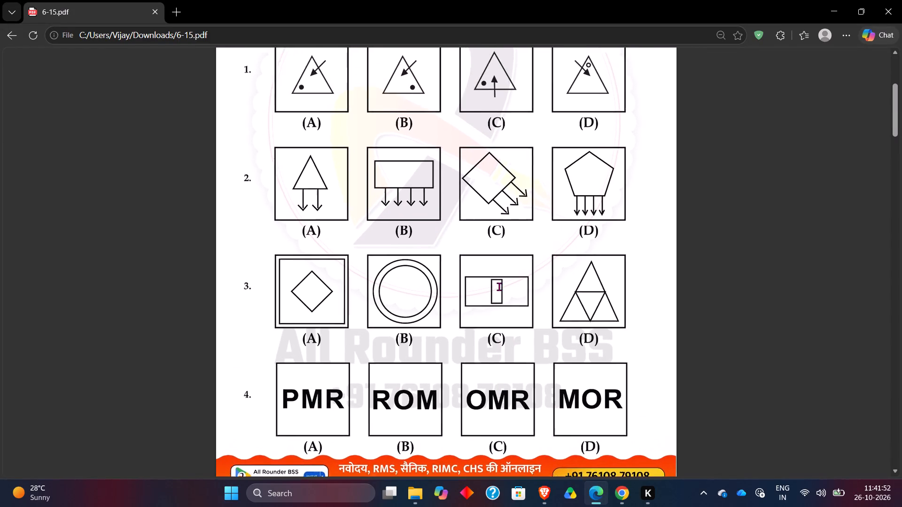
scroll(499, 286, up, 1)
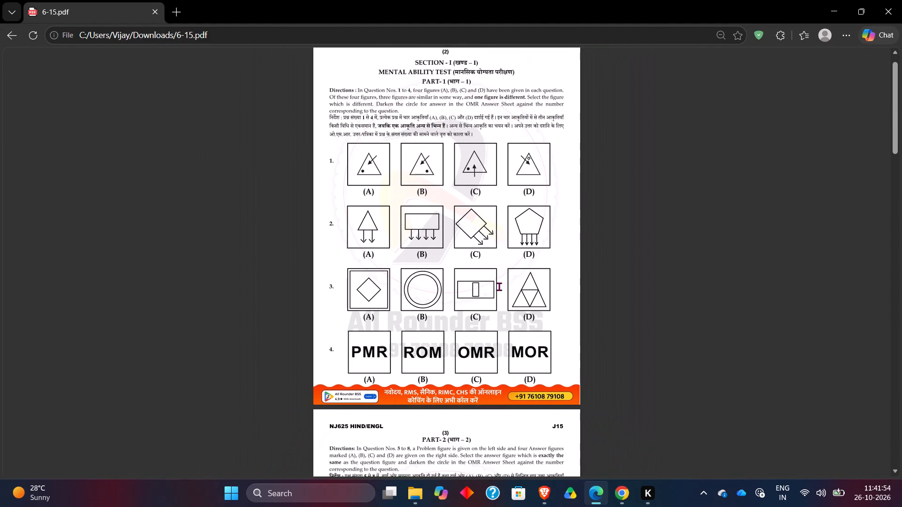
scroll(499, 286, up, 1)
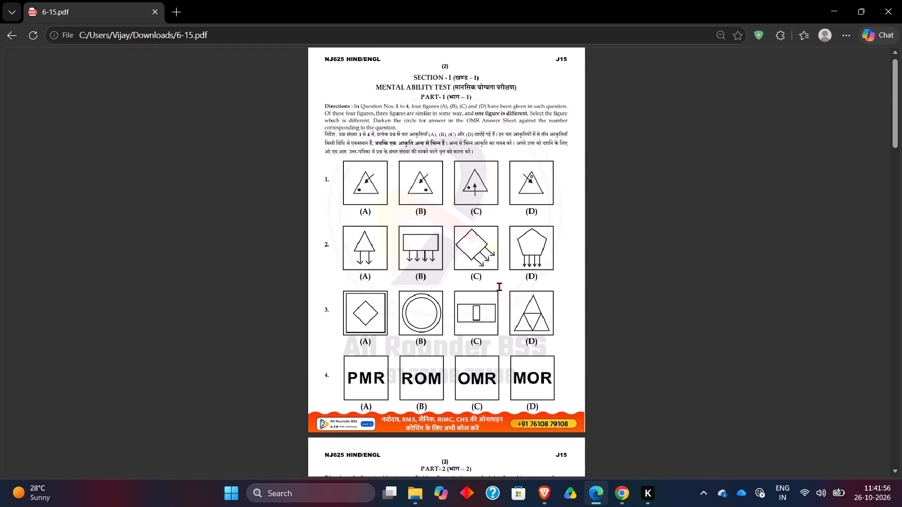
scroll(499, 286, up, 1)
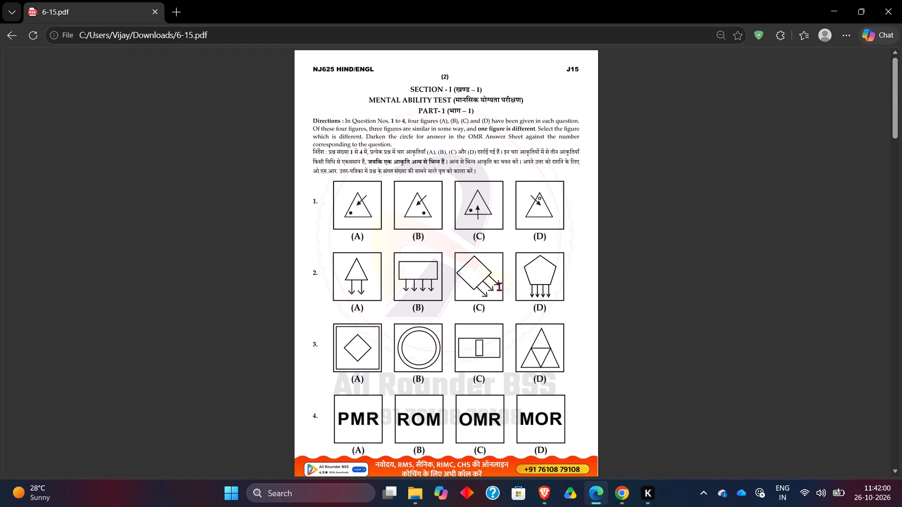
scroll(499, 286, up, 8)
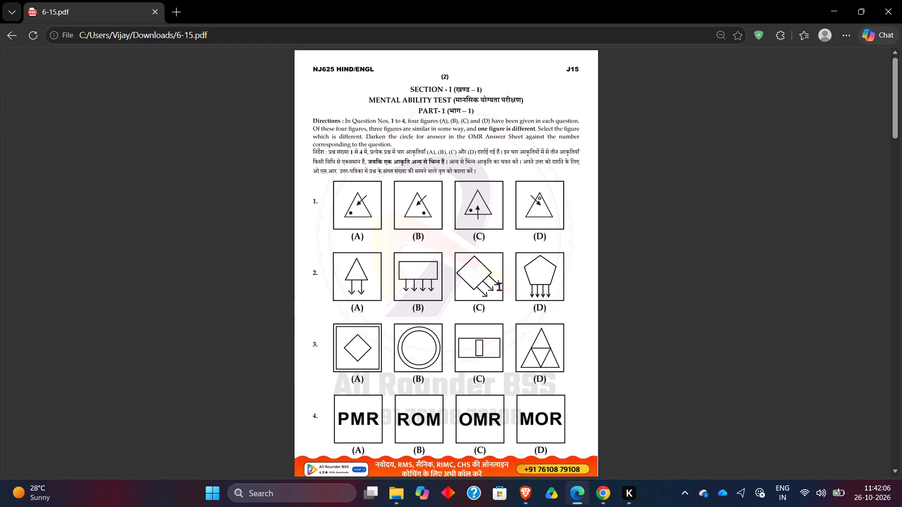
scroll(499, 286, down, 10)
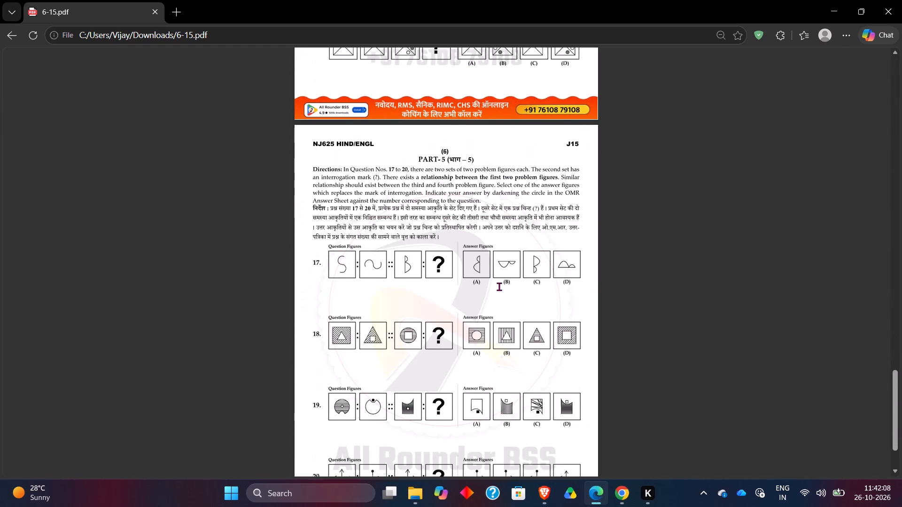
scroll(499, 286, down, 5)
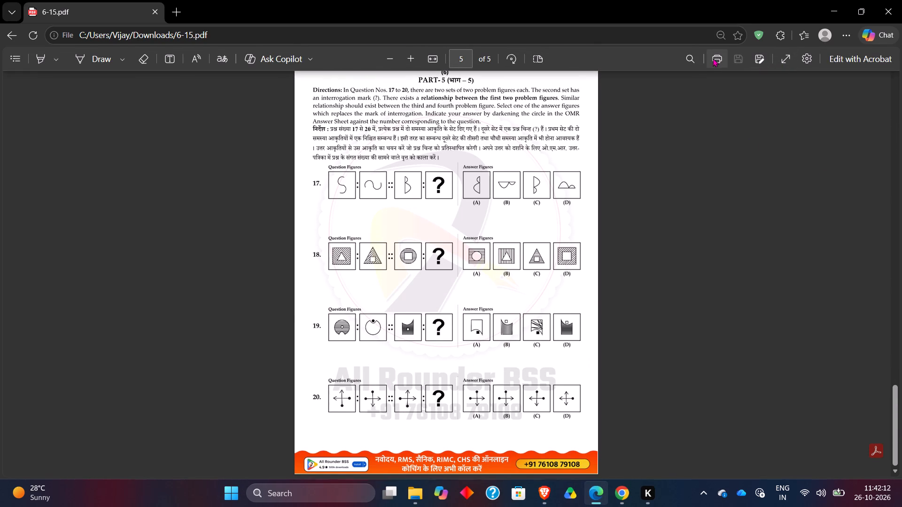
Return to page 1 and set the Draw pen to white with a medium-thick stroke.
scroll(210, 181, up, 7)
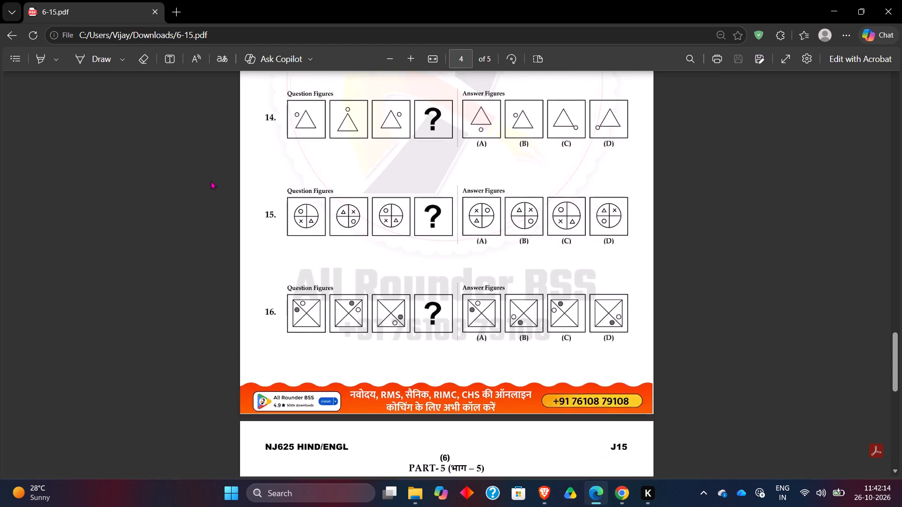
scroll(210, 181, up, 6)
scroll(421, 153, up, 15)
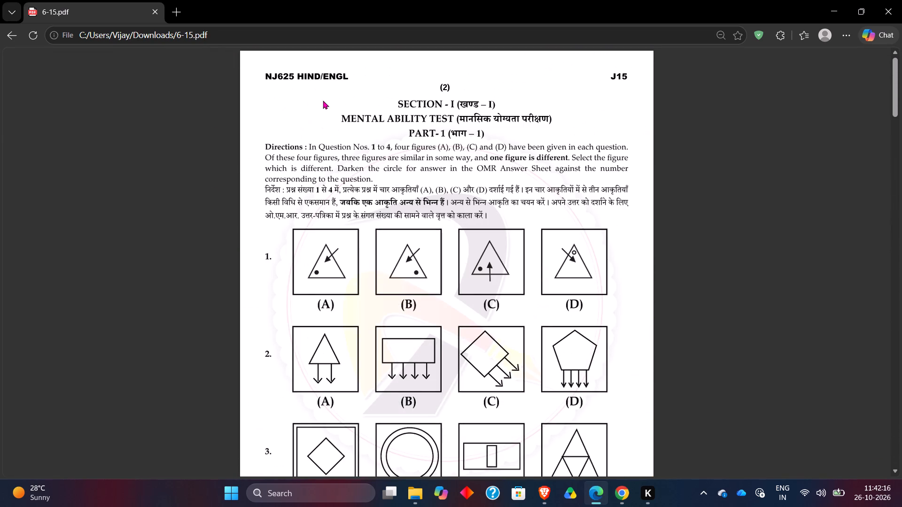
click(86, 54)
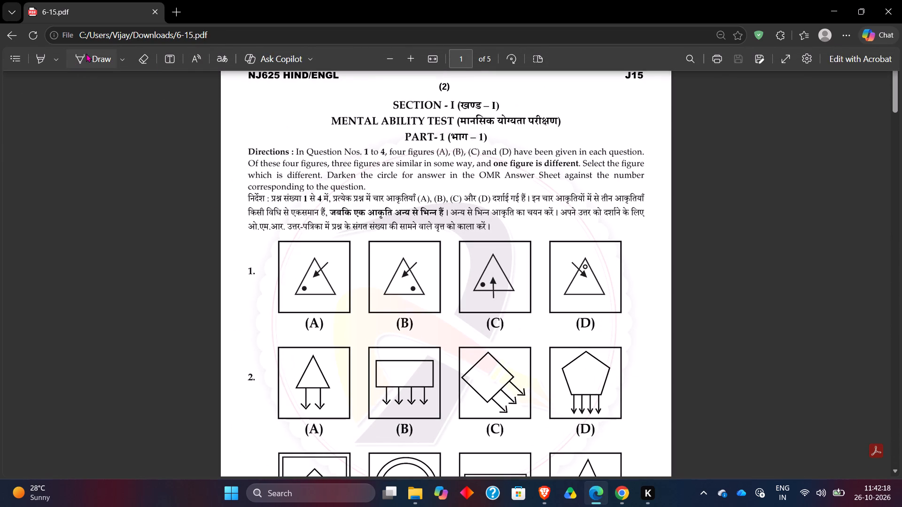
click(125, 58)
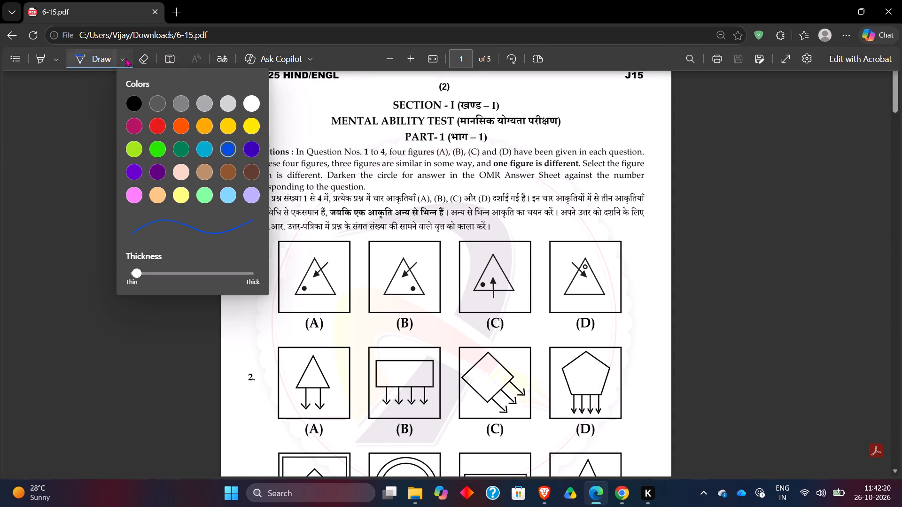
click(254, 102)
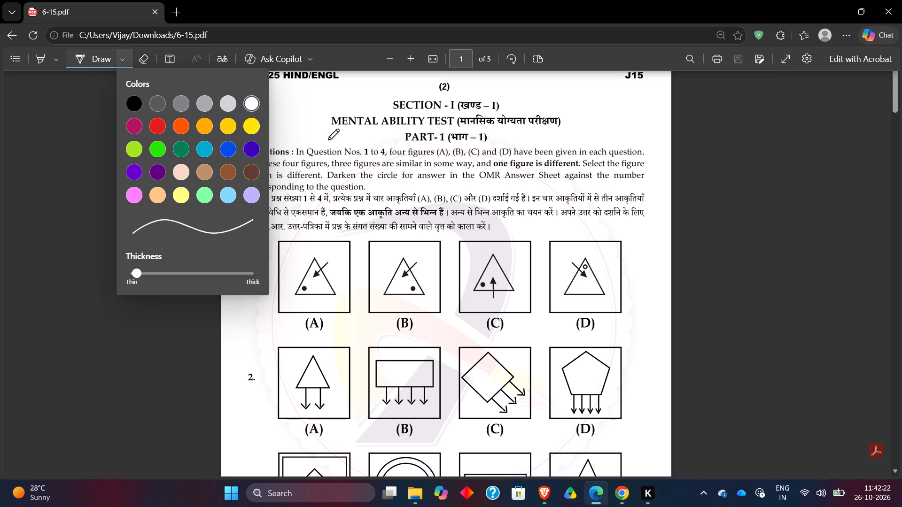
drag(139, 271, 200, 269)
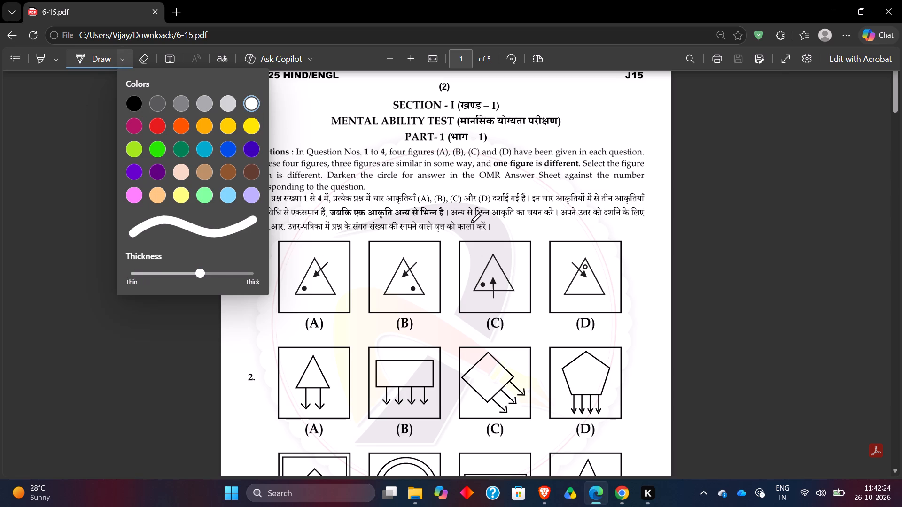
click(472, 223)
Paint white over page 1's header texts "NJ625 HIND/ENGL", "(2)" and "J15".
scroll(510, 214, up, 2)
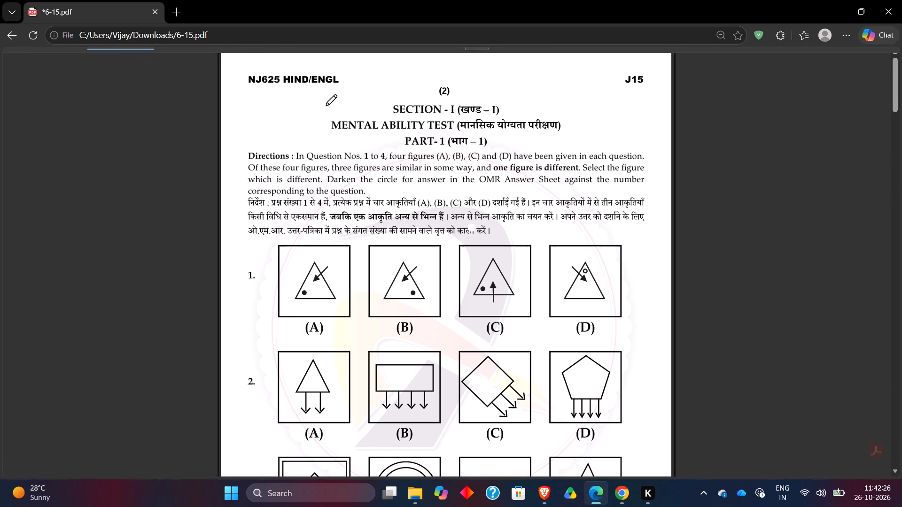
drag(320, 80, 275, 62)
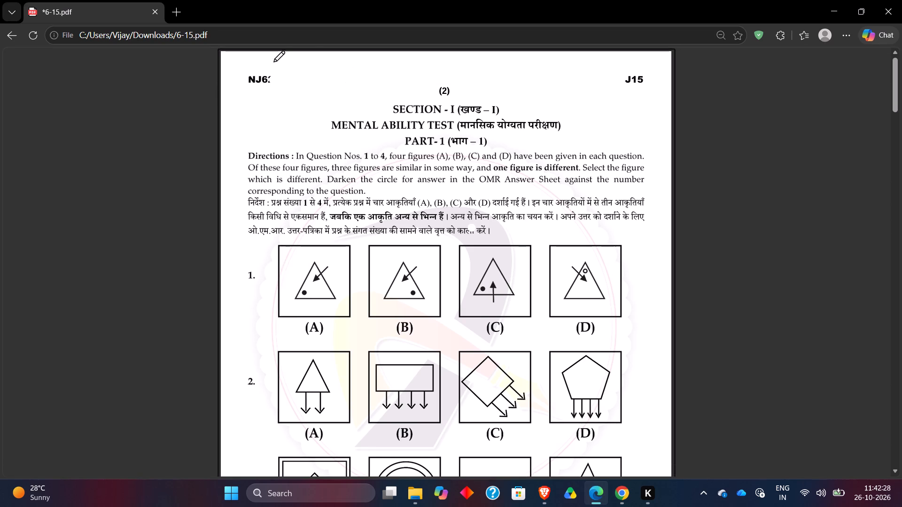
drag(275, 62, 276, 77)
drag(448, 87, 446, 90)
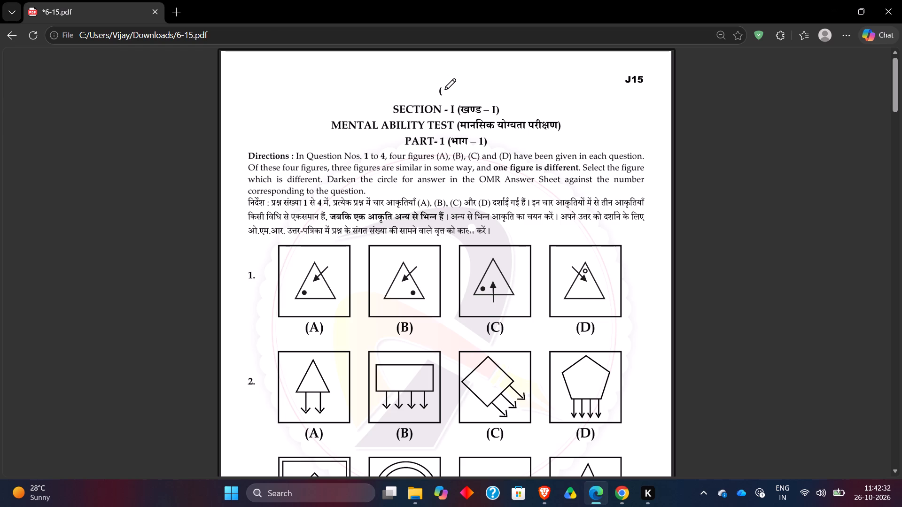
drag(446, 90, 487, 72)
drag(632, 73, 629, 83)
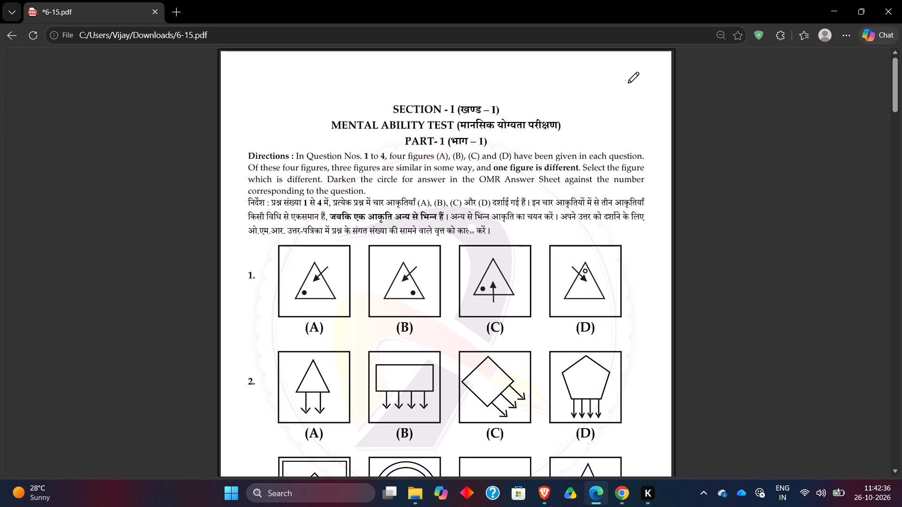
drag(629, 83, 624, 82)
click(624, 82)
Erase the stray white mark on the last line of the Hindi directions above question 1.
scroll(595, 207, down, 2)
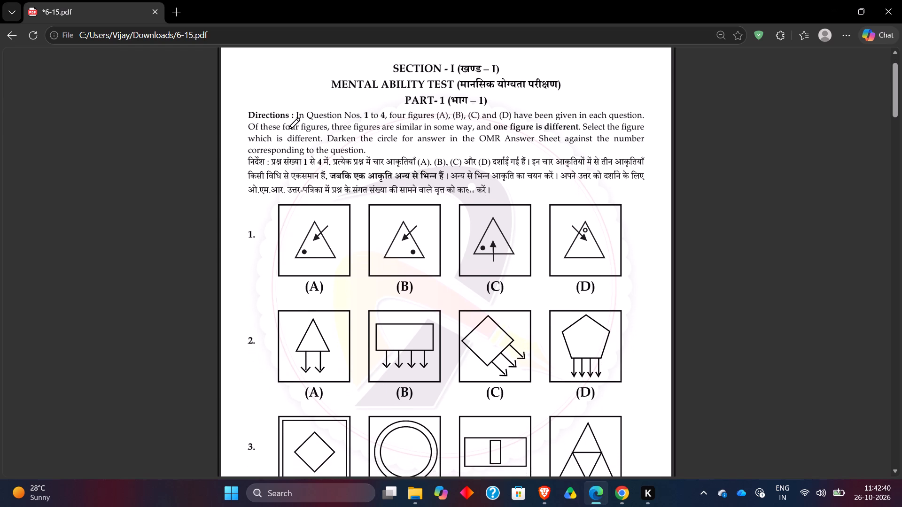
click(168, 59)
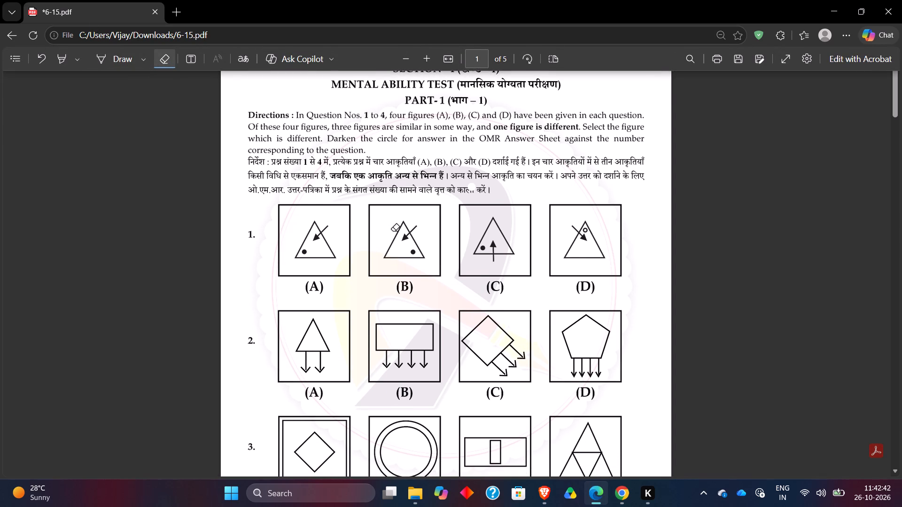
drag(467, 191, 476, 187)
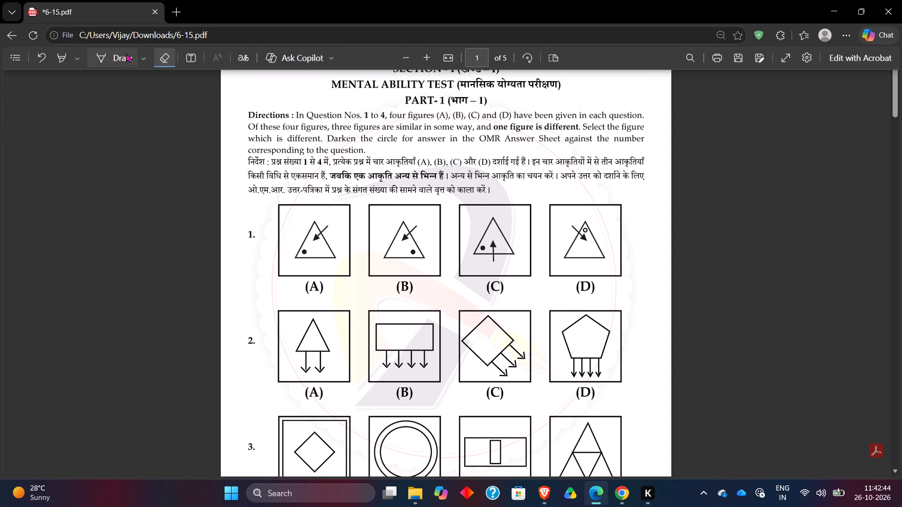
With the white pen, paint over the far-left end and lower strip of page 1's orange footer banner.
click(122, 54)
scroll(380, 252, down, 3)
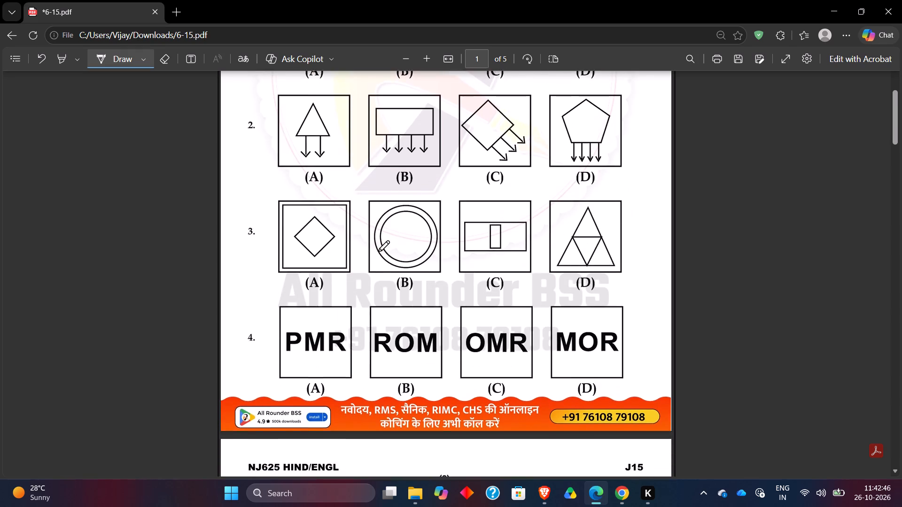
scroll(380, 252, down, 3)
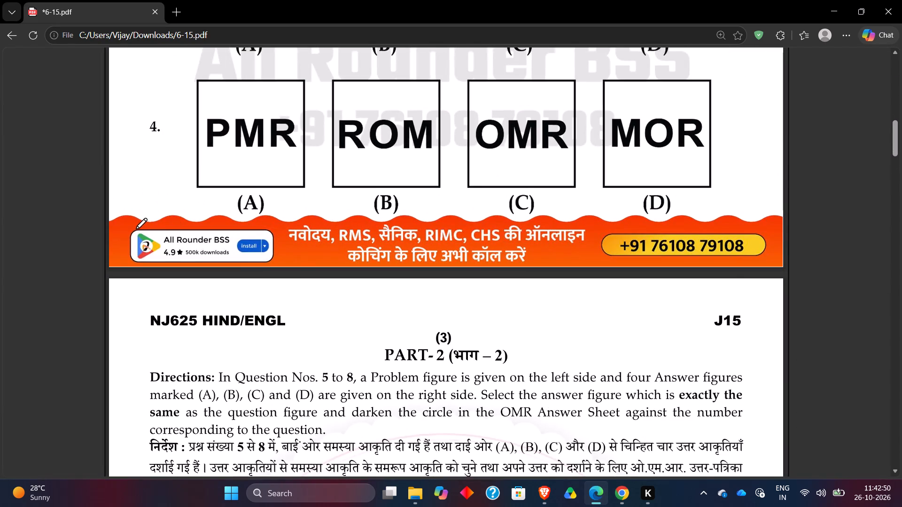
drag(117, 223, 126, 219)
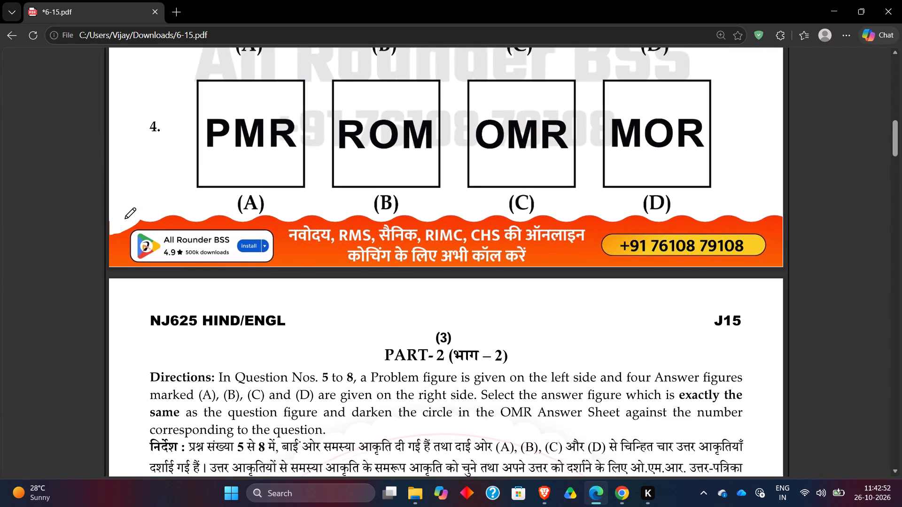
drag(126, 219, 110, 268)
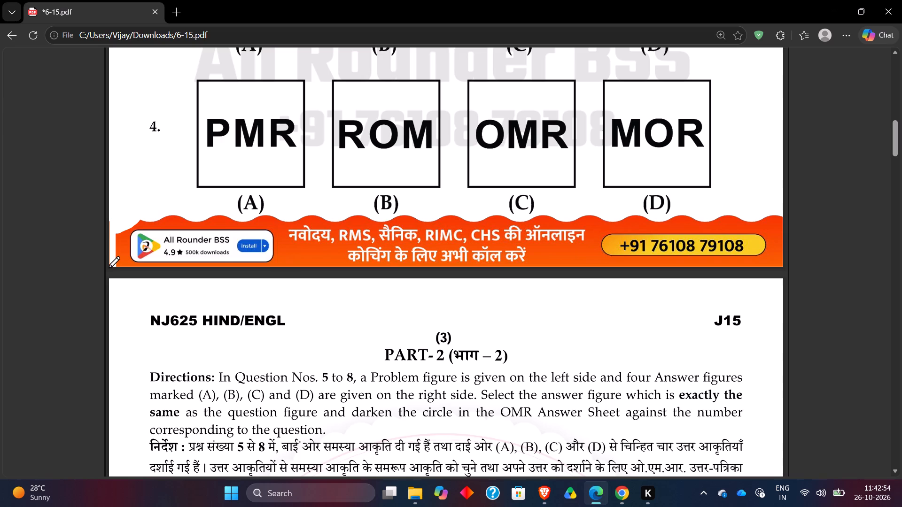
drag(110, 268, 188, 265)
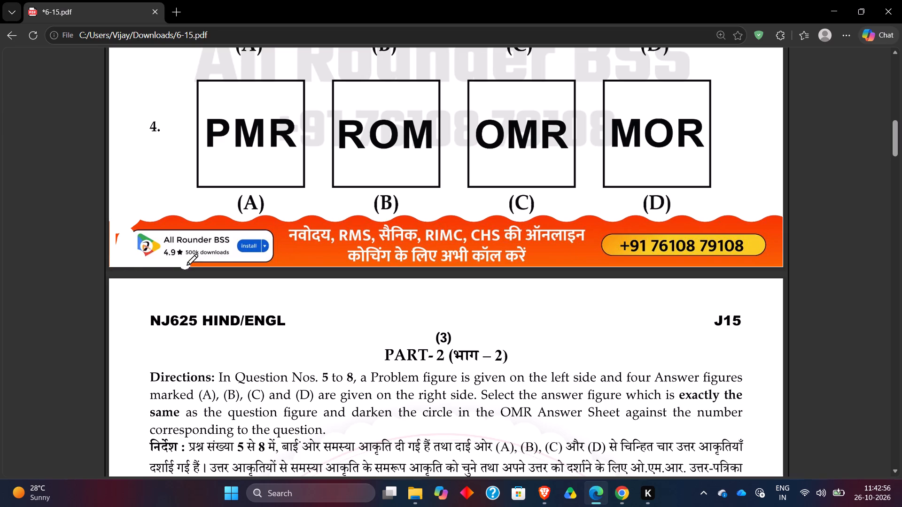
drag(188, 265, 319, 276)
scroll(200, 260, right, 1)
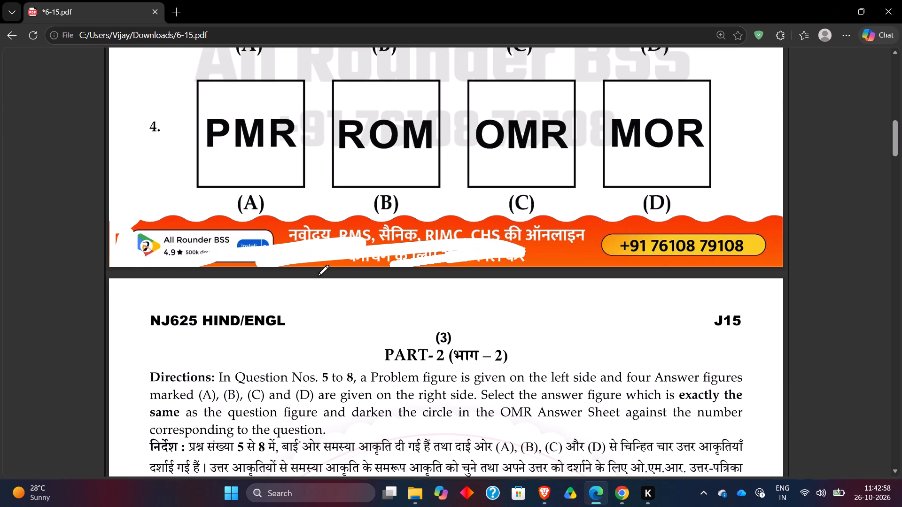
Paint white over the right end of page 1's footer banner, covering the phone number badge.
drag(319, 276, 676, 257)
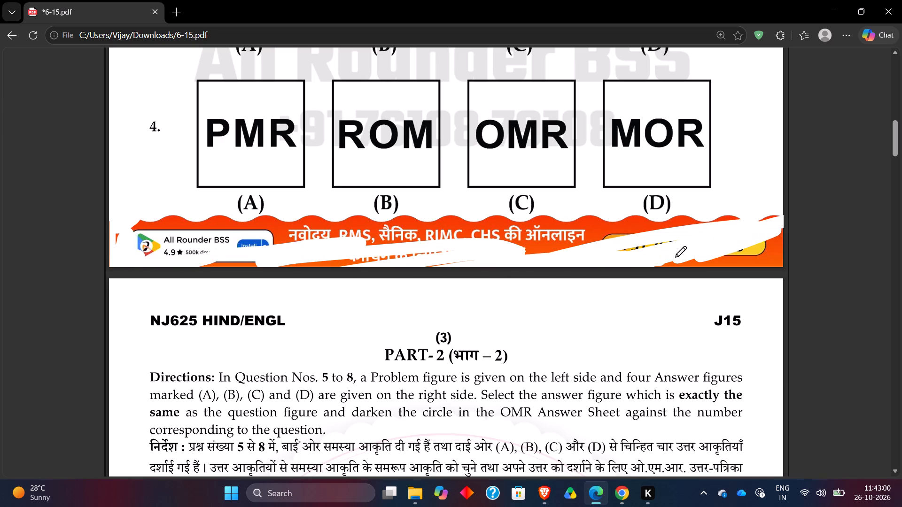
drag(676, 257, 715, 294)
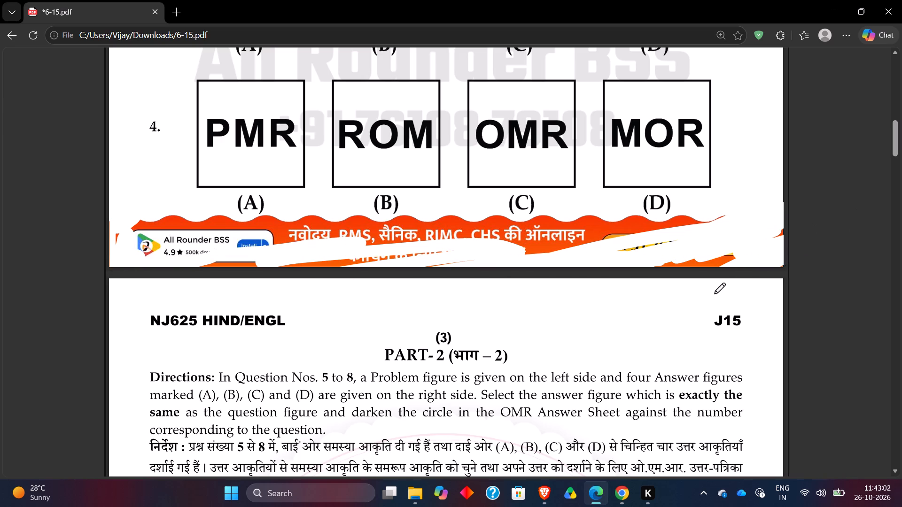
drag(715, 294, 737, 202)
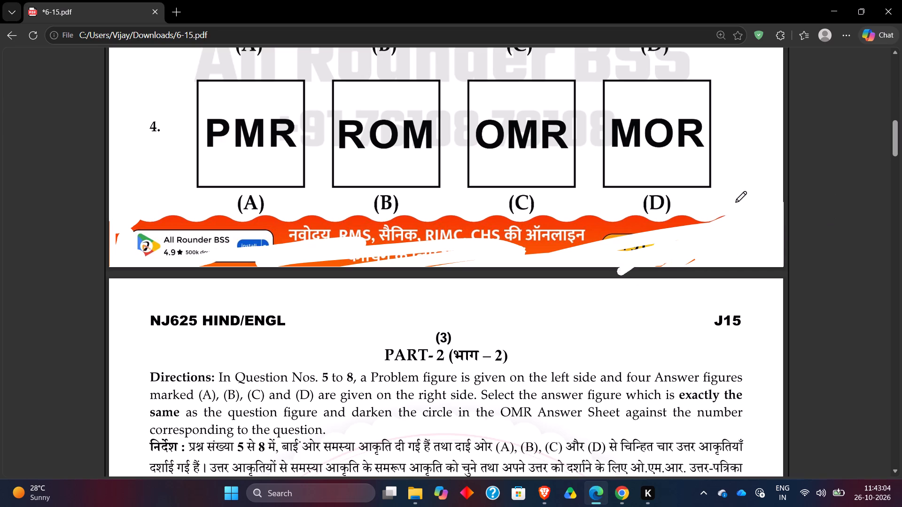
drag(737, 202, 645, 223)
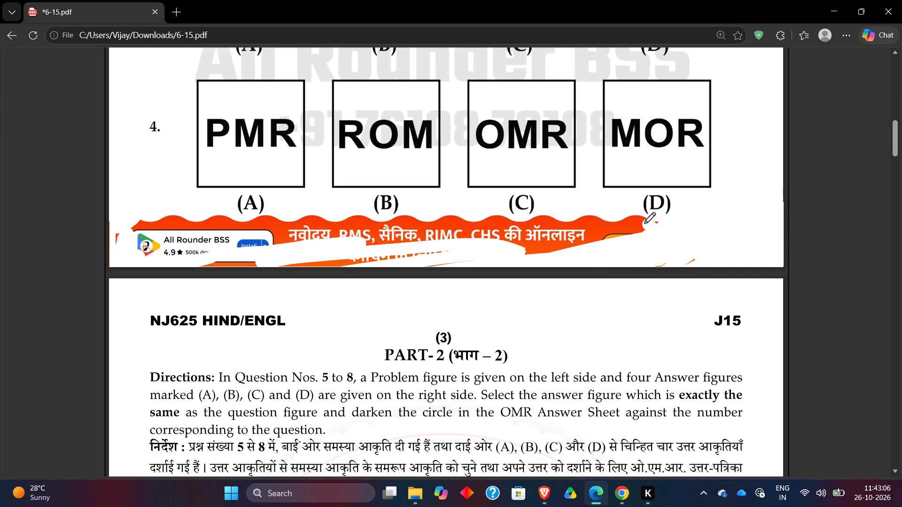
drag(645, 223, 666, 222)
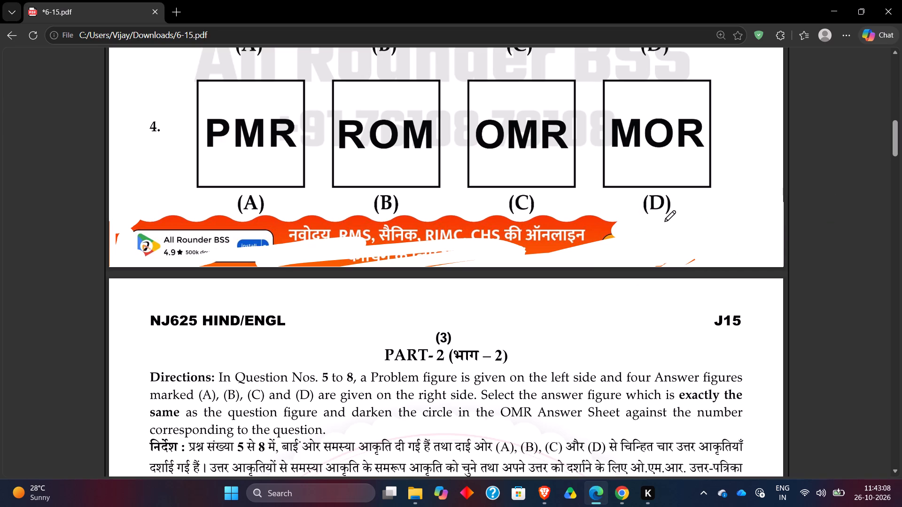
drag(666, 222, 588, 249)
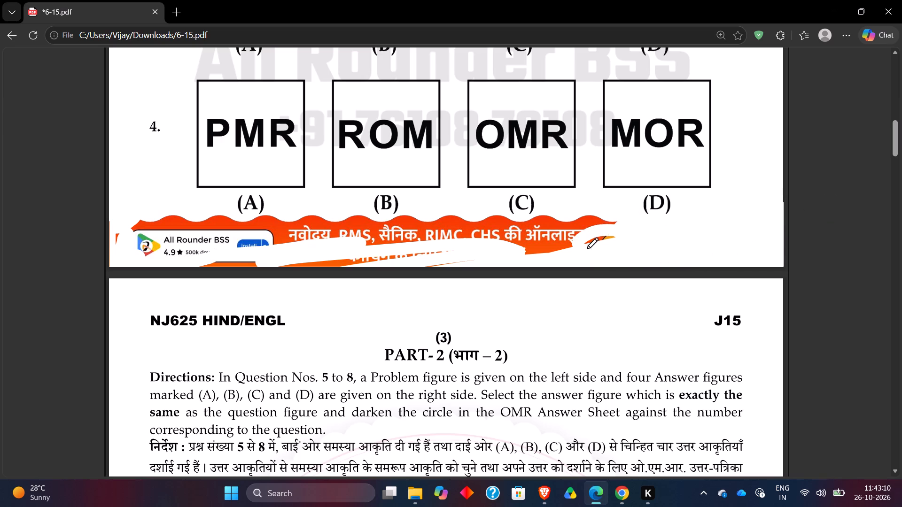
Paint white over the right end of the Hindi text and along the upper strip of page 1's footer banner.
drag(588, 249, 554, 246)
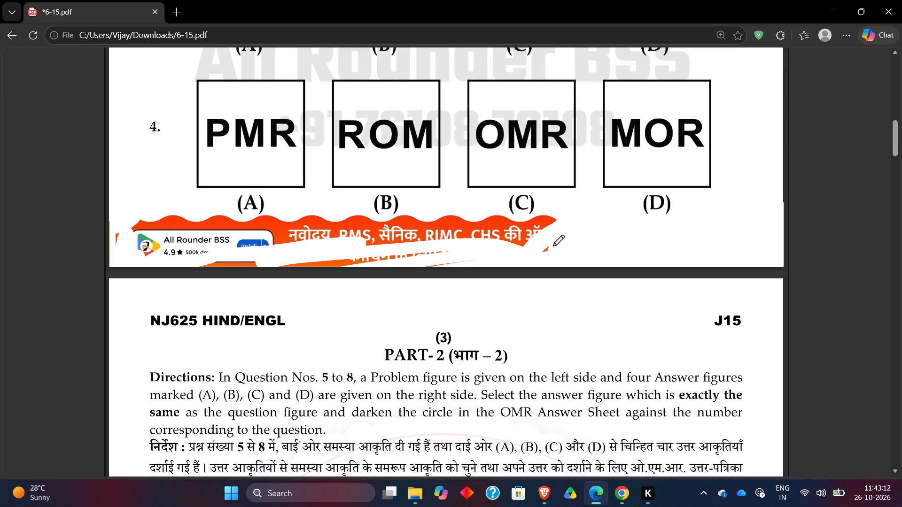
drag(554, 246, 545, 217)
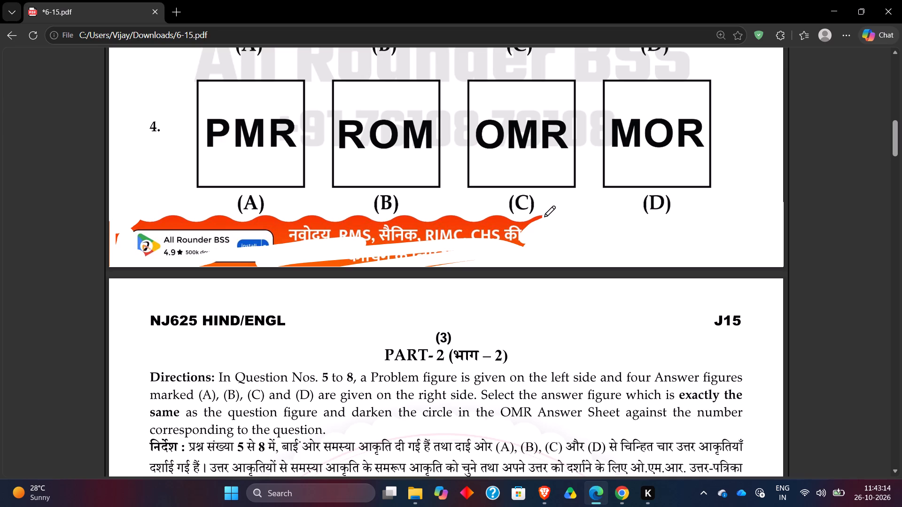
drag(545, 217, 430, 223)
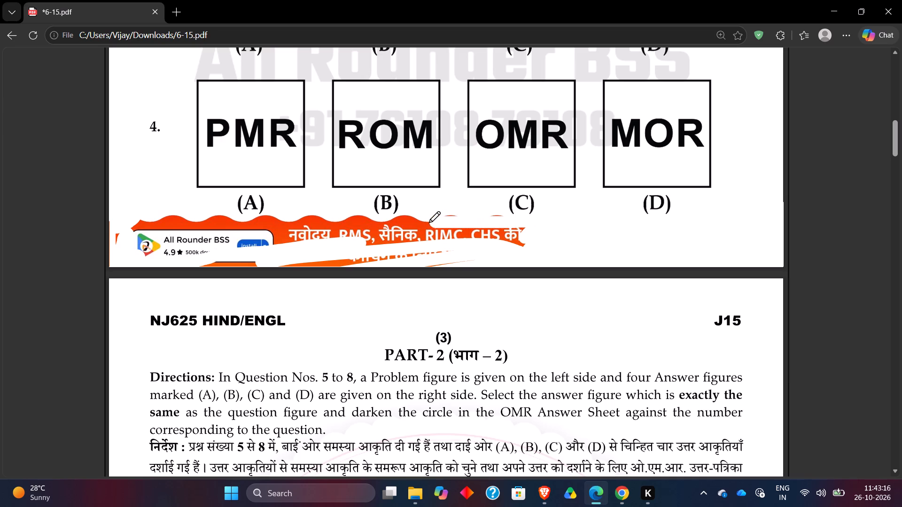
drag(430, 223, 266, 226)
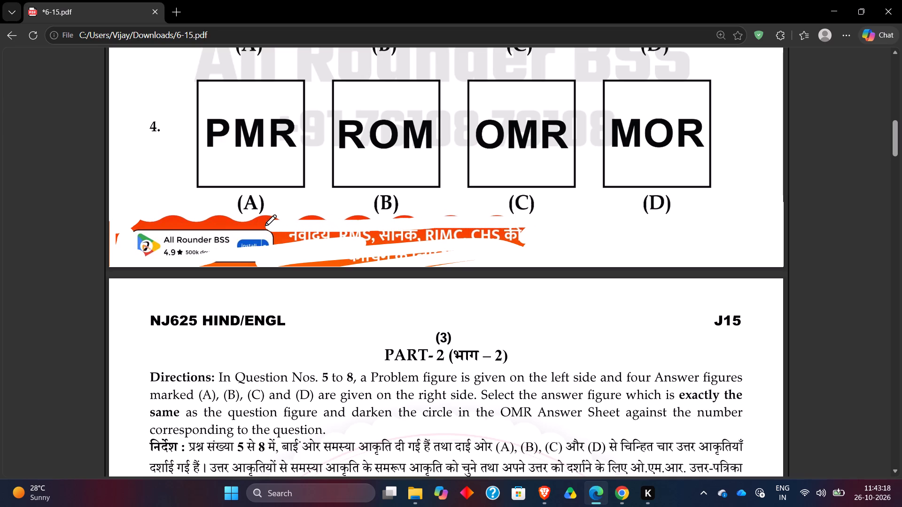
drag(266, 226, 125, 224)
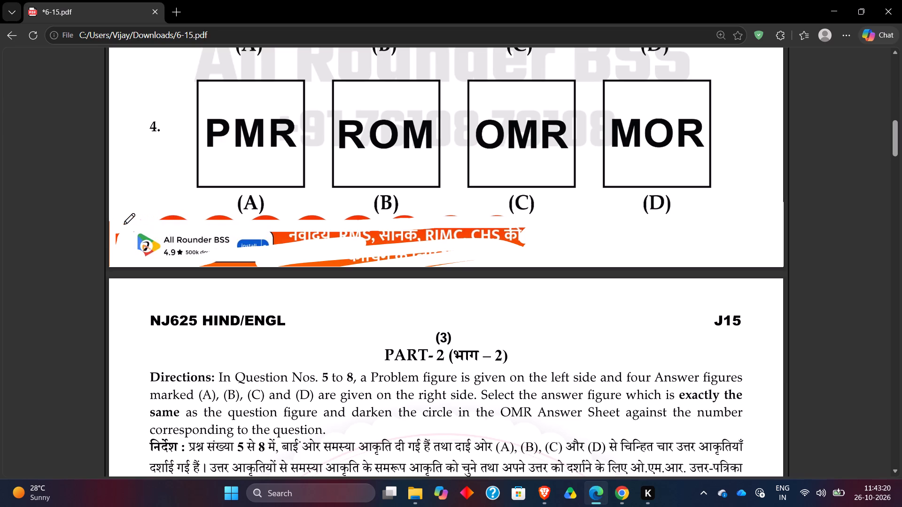
Paint white over the "All Rounder BSS" app badge in page 1's footer banner.
drag(167, 236, 150, 230)
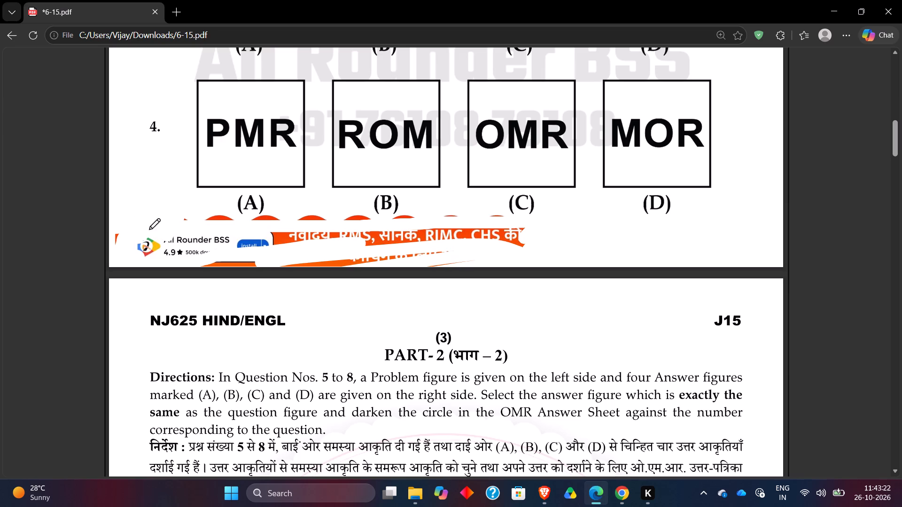
drag(150, 230, 198, 237)
drag(198, 237, 283, 244)
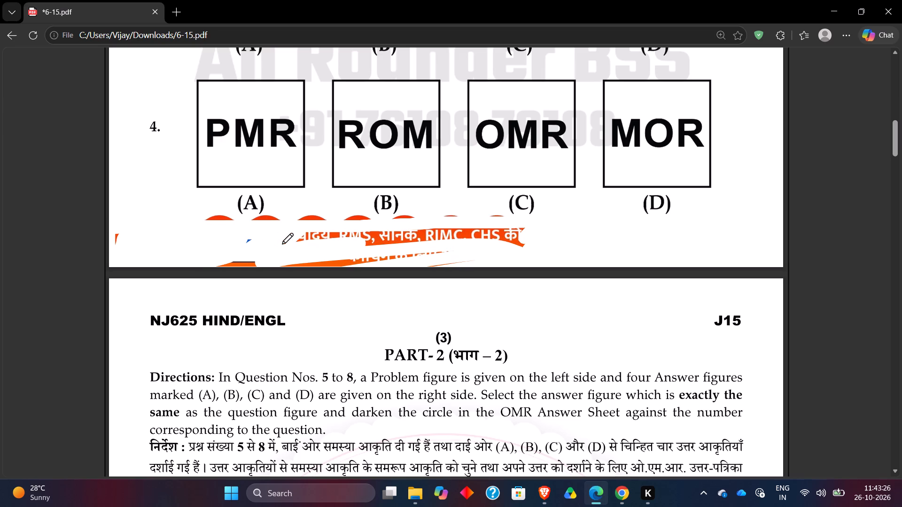
Cover the leftover red scallops along the top edge of page 1's footer banner with white.
drag(283, 244, 328, 219)
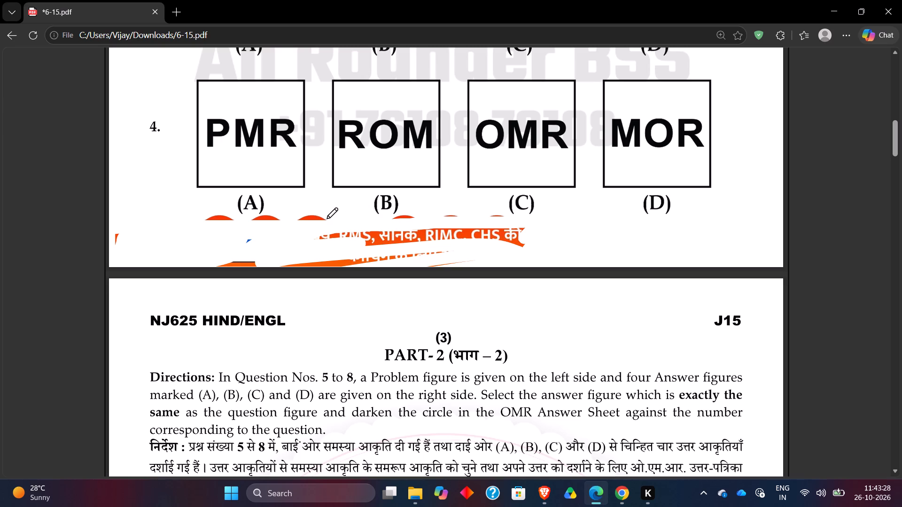
drag(328, 219, 221, 222)
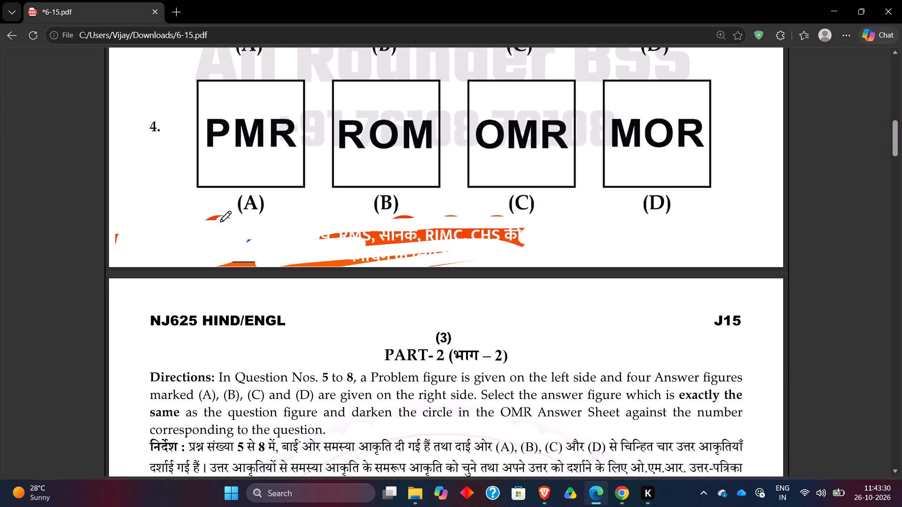
drag(221, 222, 403, 219)
drag(403, 219, 497, 219)
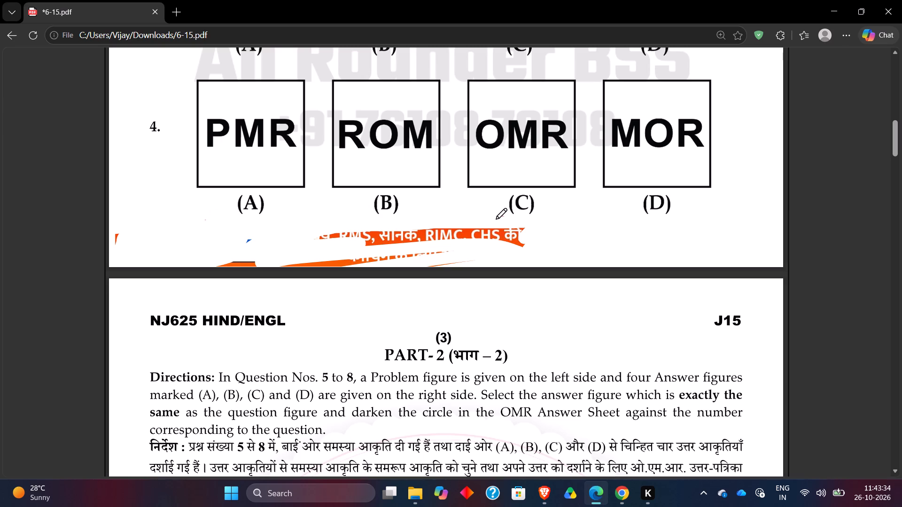
Paint white over the remaining Hindi text and the orange remnants along the bottom edge of page 1's footer banner.
drag(497, 219, 350, 245)
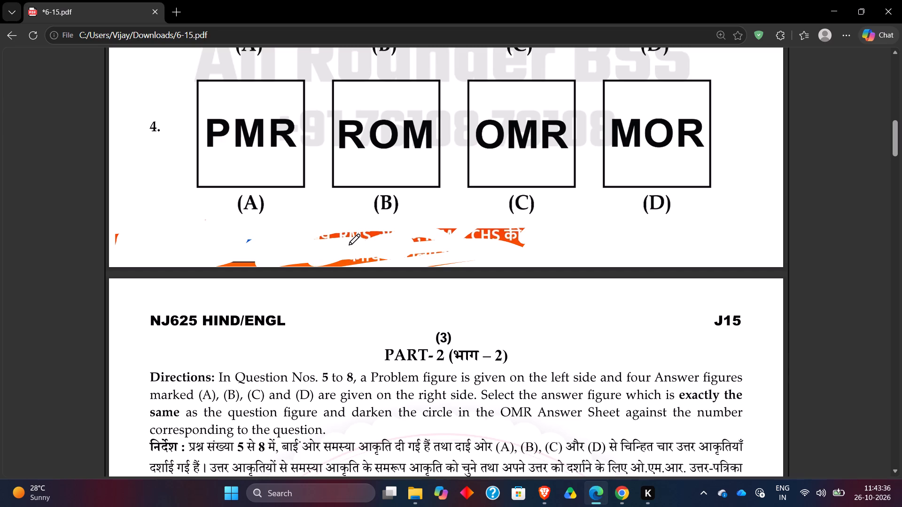
drag(350, 245, 377, 233)
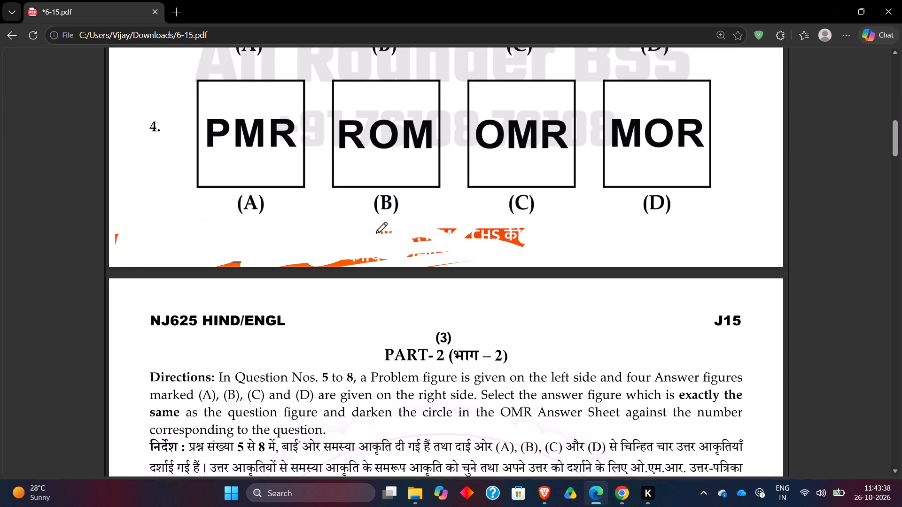
drag(377, 233, 511, 232)
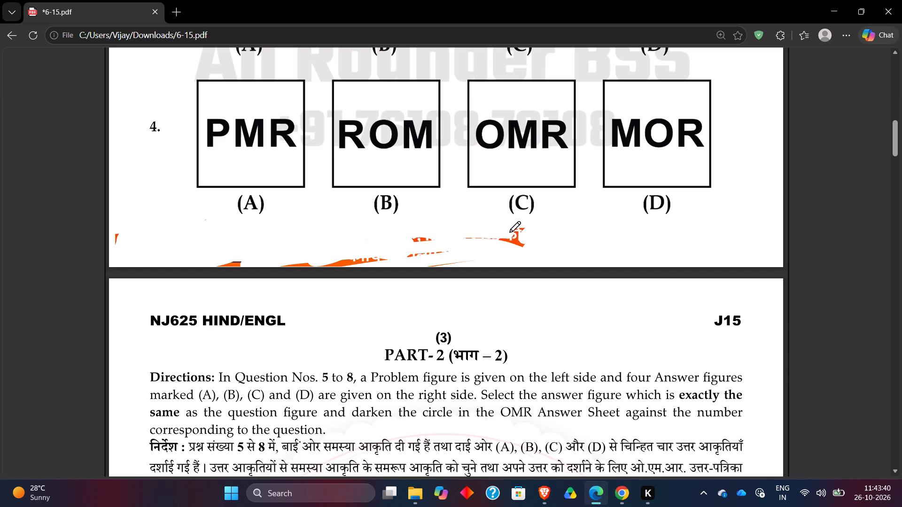
drag(511, 232, 489, 239)
drag(489, 239, 411, 255)
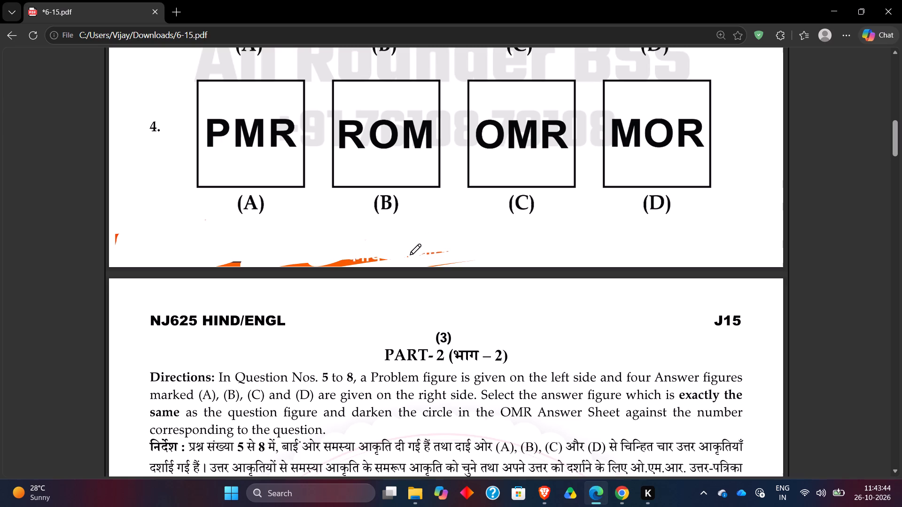
drag(411, 255, 420, 261)
drag(420, 261, 257, 266)
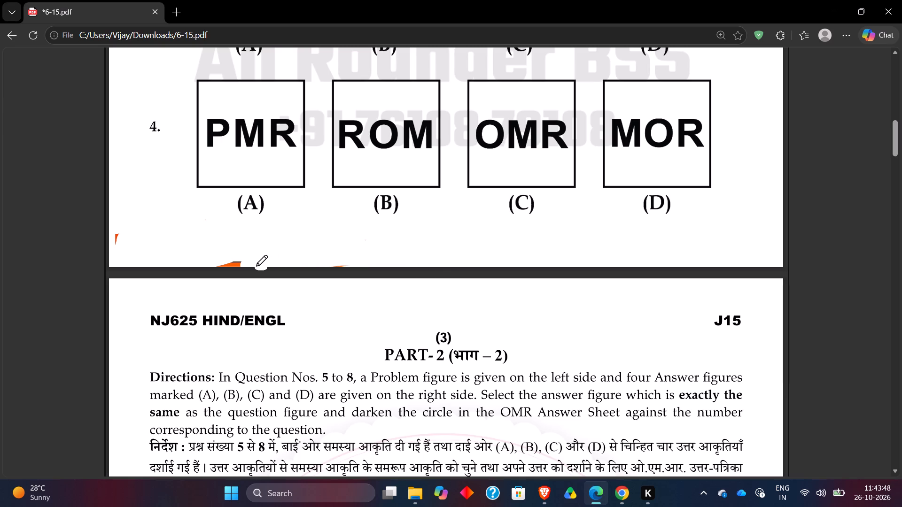
drag(257, 266, 303, 257)
Paint white over the header texts "NJ625 HIND/ENGL", "J15" and "(3)" on the Part 2 page.
scroll(303, 257, up, 8)
scroll(303, 257, down, 2)
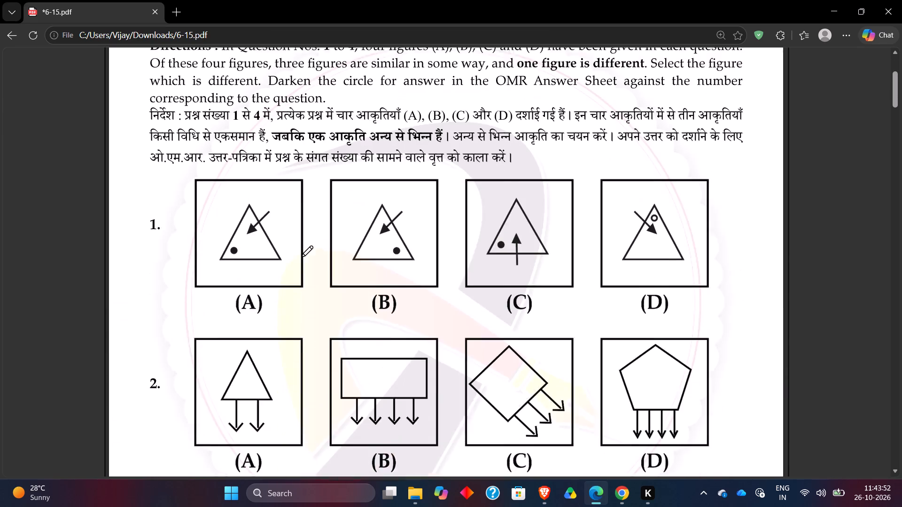
scroll(303, 257, down, 5)
drag(285, 112, 253, 109)
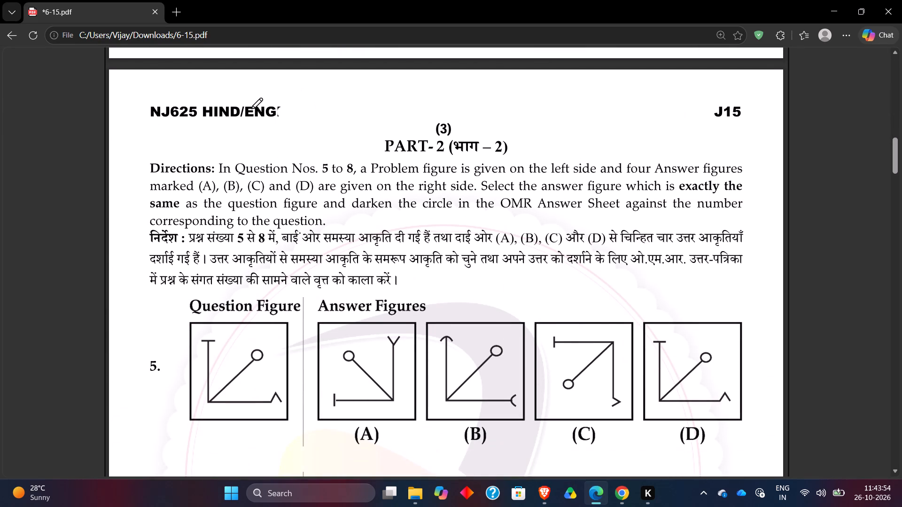
drag(253, 109, 187, 101)
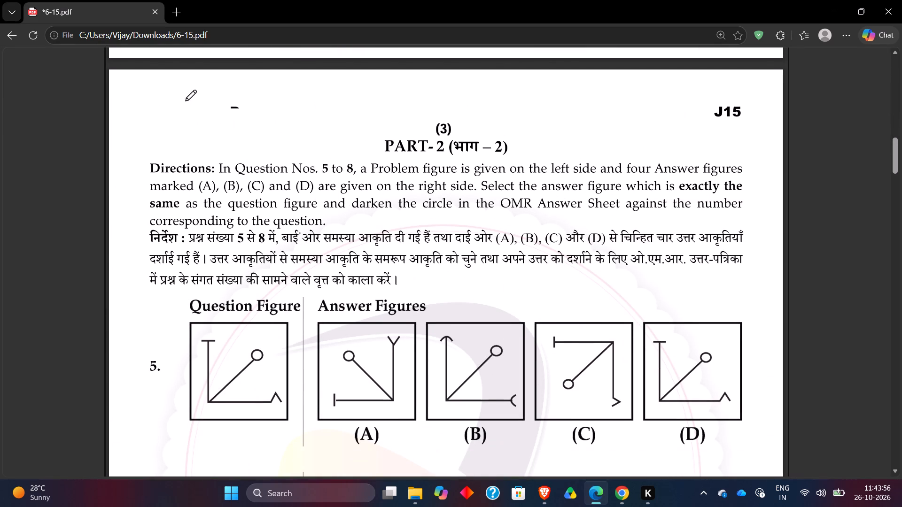
drag(187, 101, 264, 109)
drag(728, 105, 724, 106)
drag(724, 106, 712, 118)
drag(447, 131, 449, 126)
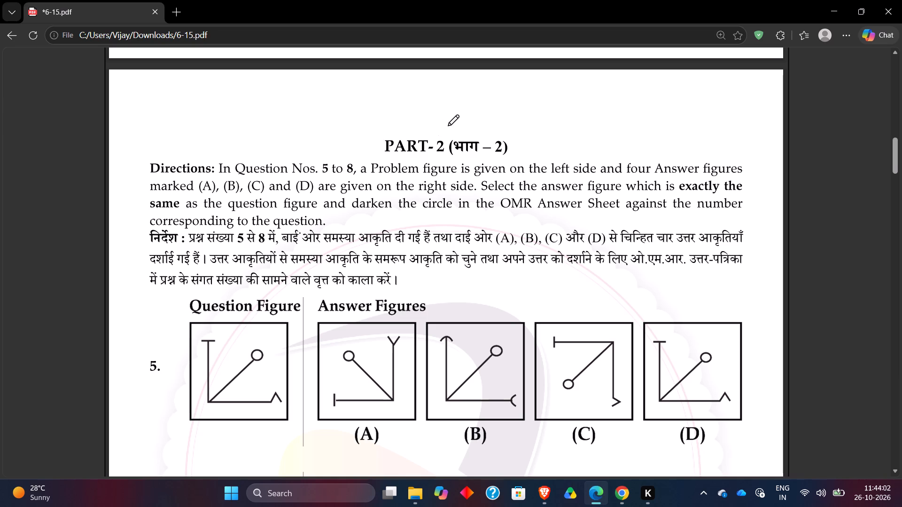
drag(449, 126, 451, 127)
Paint white over the header texts "NJ625 HIND/ENGL", "(4)" and "J15" on the Part 3 page.
scroll(451, 127, down, 8)
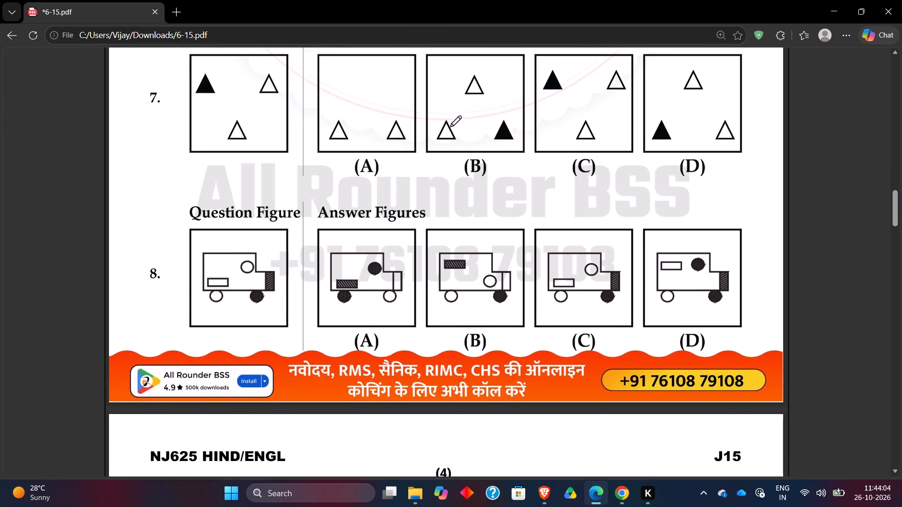
scroll(451, 127, down, 3)
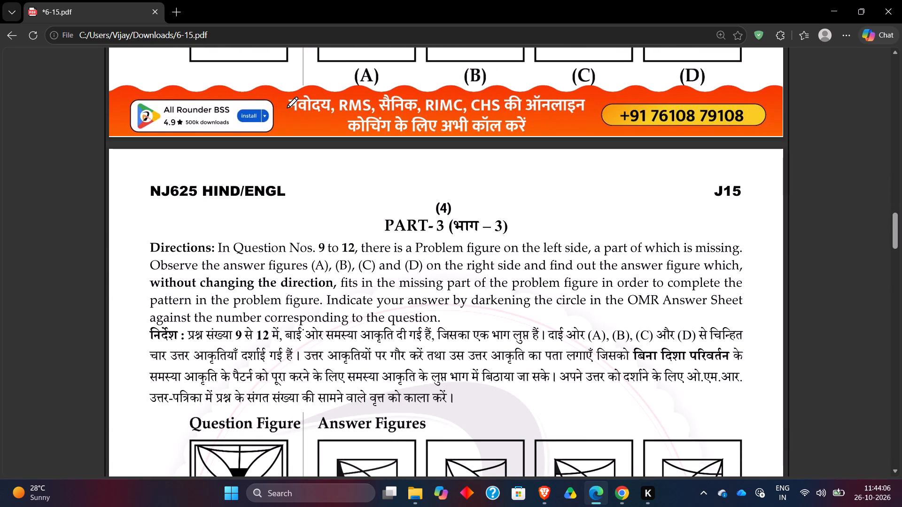
scroll(314, 203, down, 1)
drag(282, 169, 275, 155)
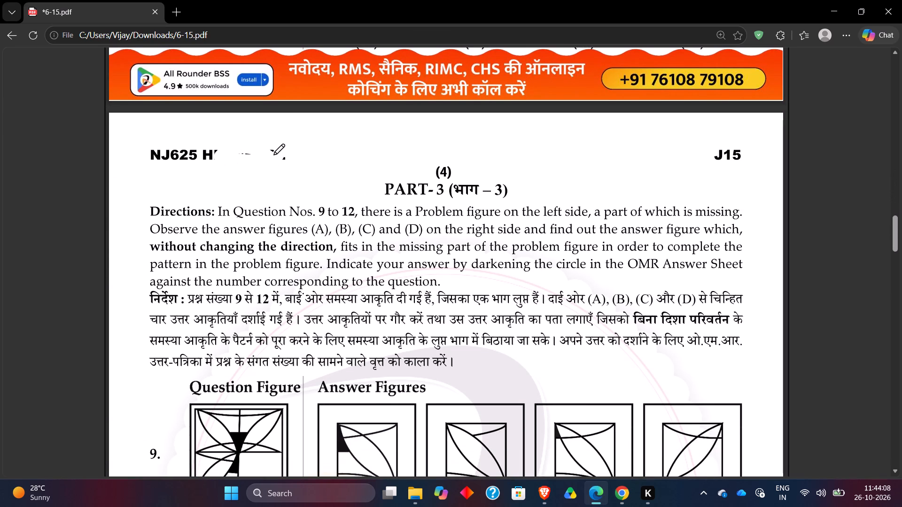
drag(275, 155, 172, 159)
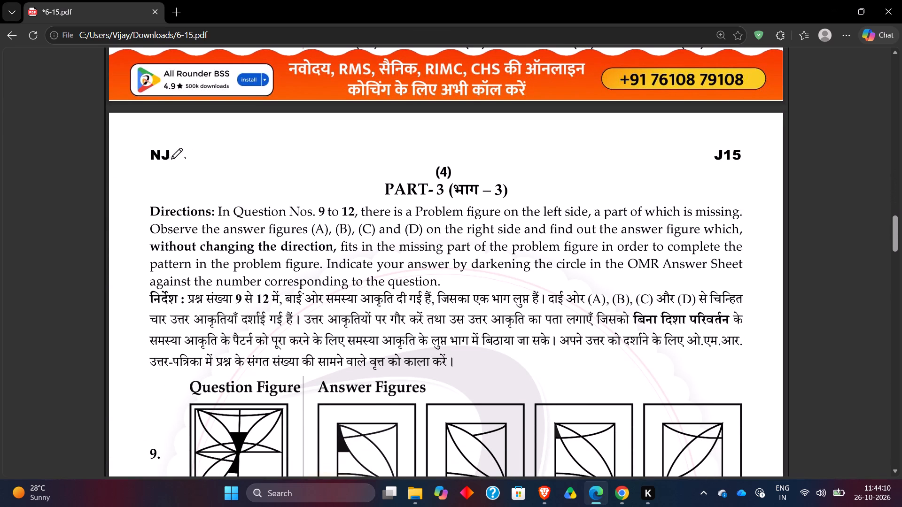
drag(172, 159, 180, 157)
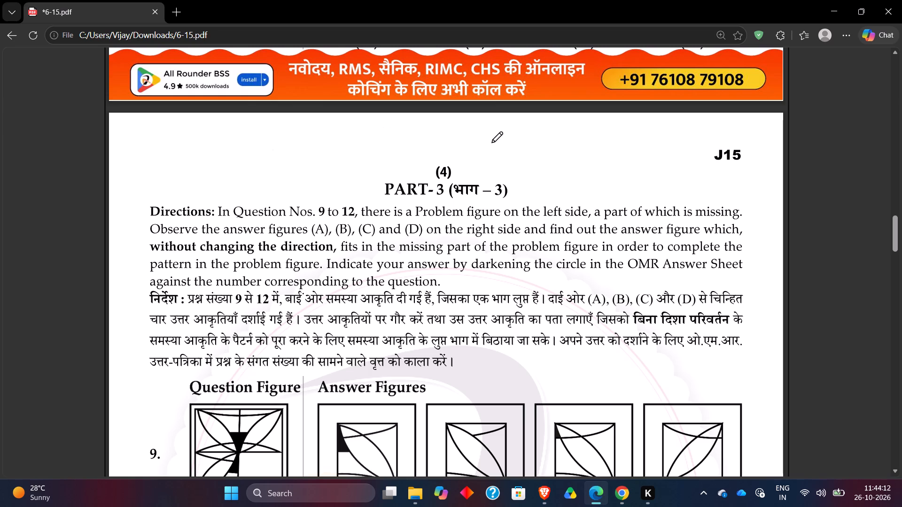
drag(441, 167, 445, 169)
drag(731, 155, 715, 162)
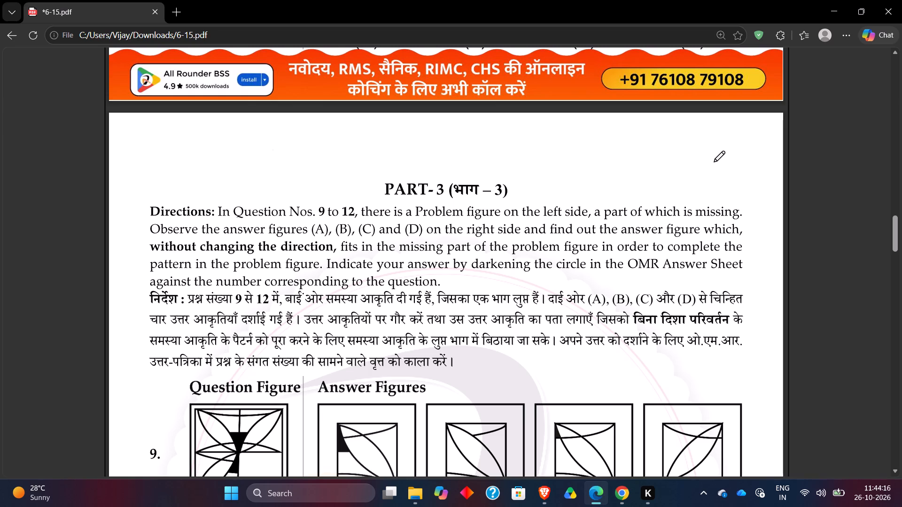
drag(715, 162, 714, 162)
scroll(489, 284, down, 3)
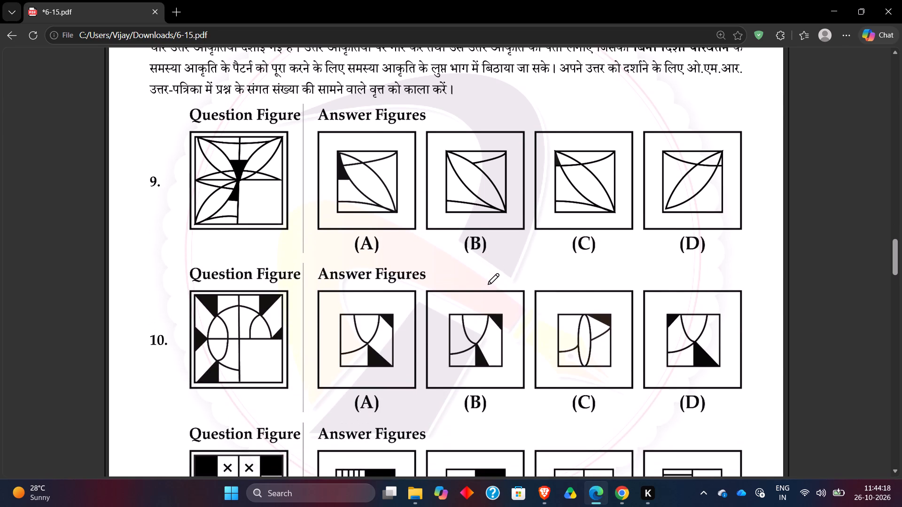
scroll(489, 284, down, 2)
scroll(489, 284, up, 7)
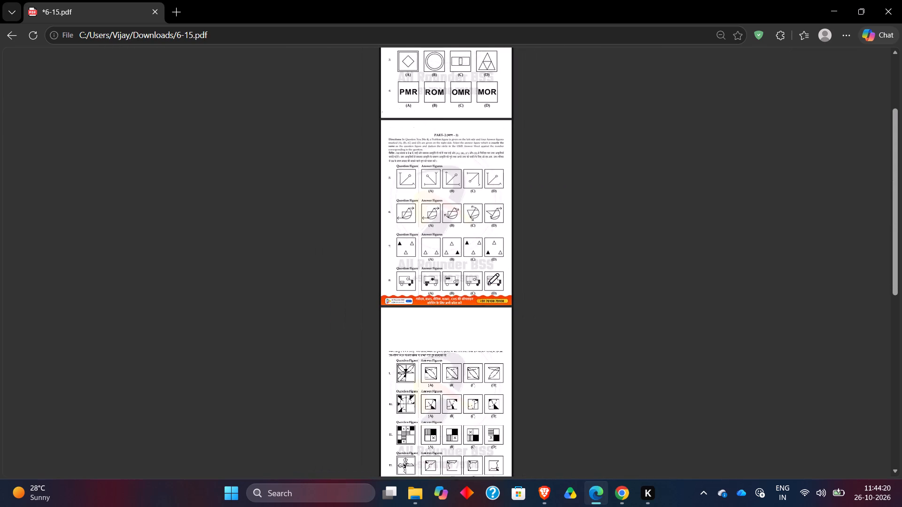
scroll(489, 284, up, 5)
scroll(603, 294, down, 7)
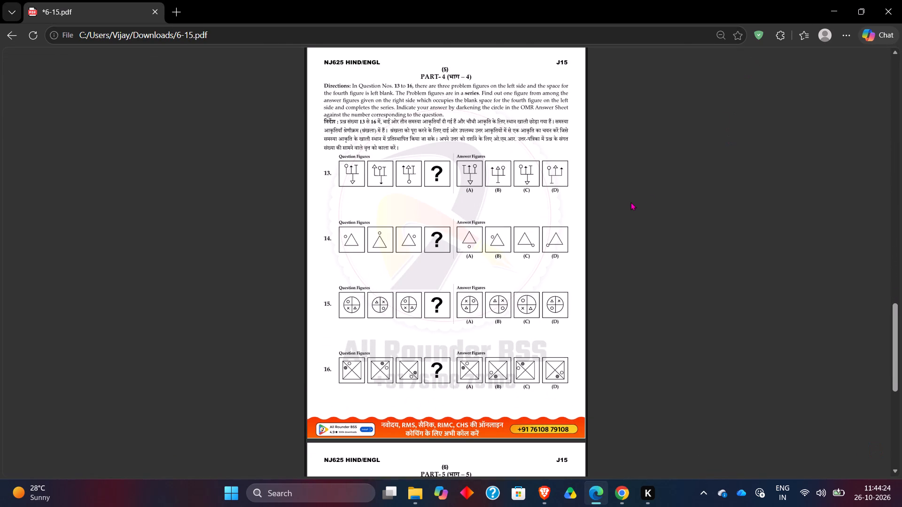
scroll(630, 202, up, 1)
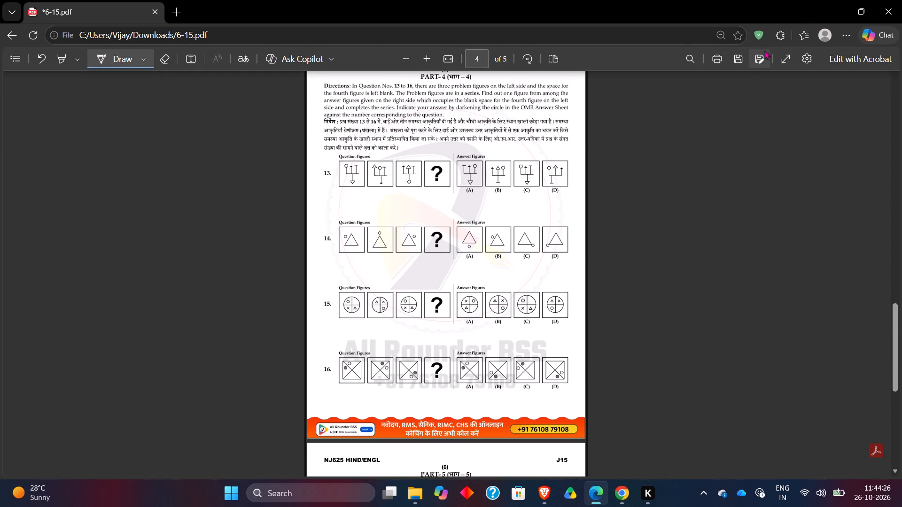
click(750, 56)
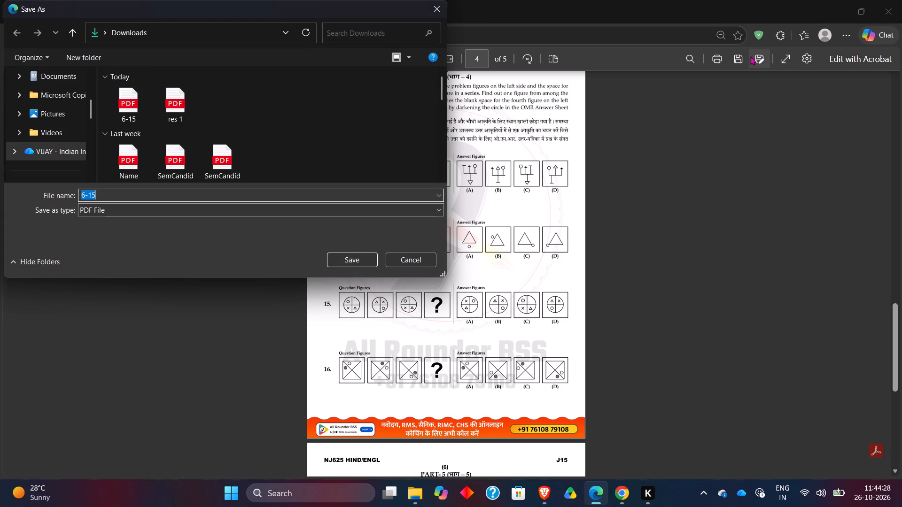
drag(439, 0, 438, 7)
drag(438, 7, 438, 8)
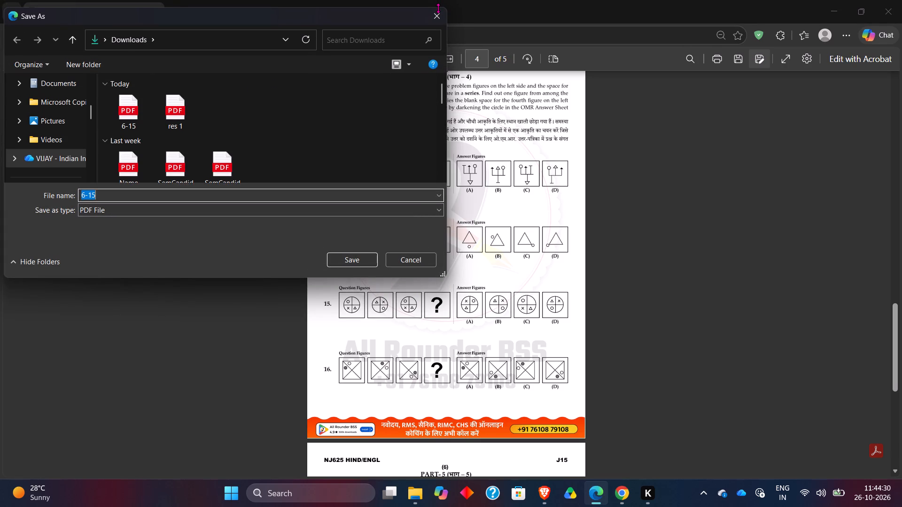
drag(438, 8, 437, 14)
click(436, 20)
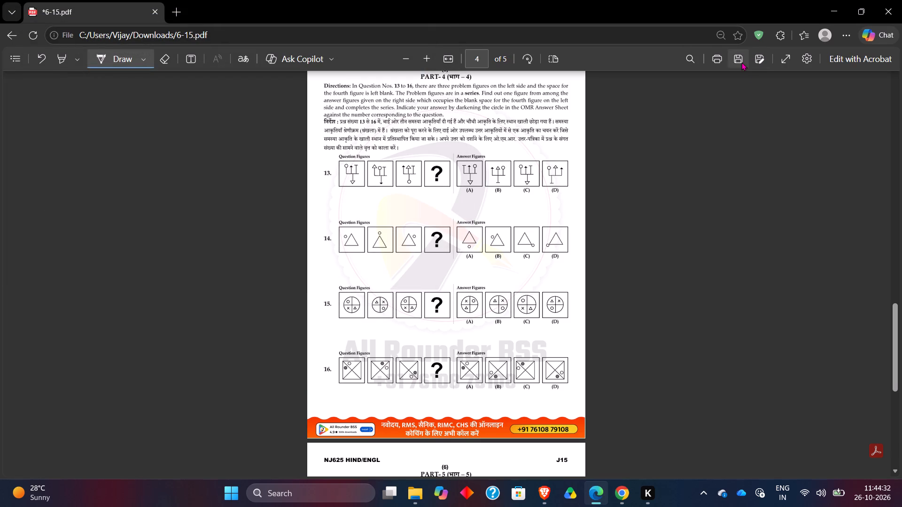
Save the masked 6-15 PDF under its existing name.
click(741, 61)
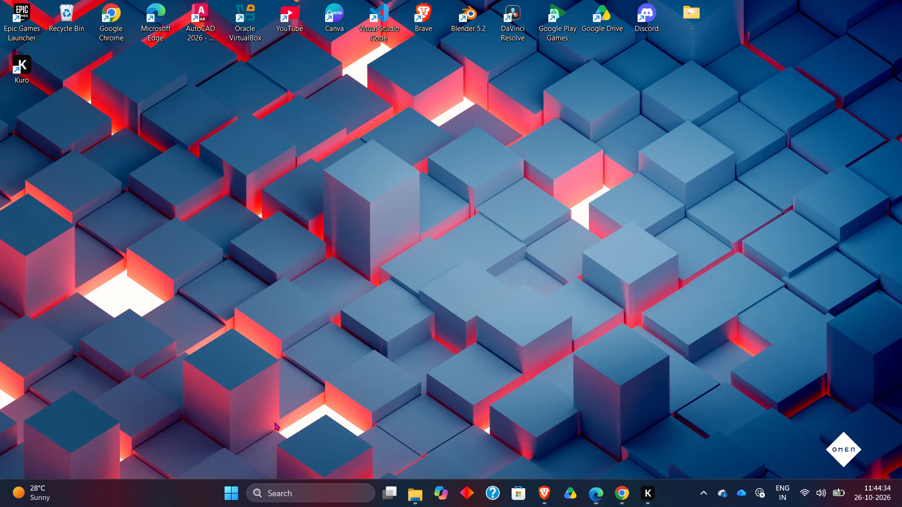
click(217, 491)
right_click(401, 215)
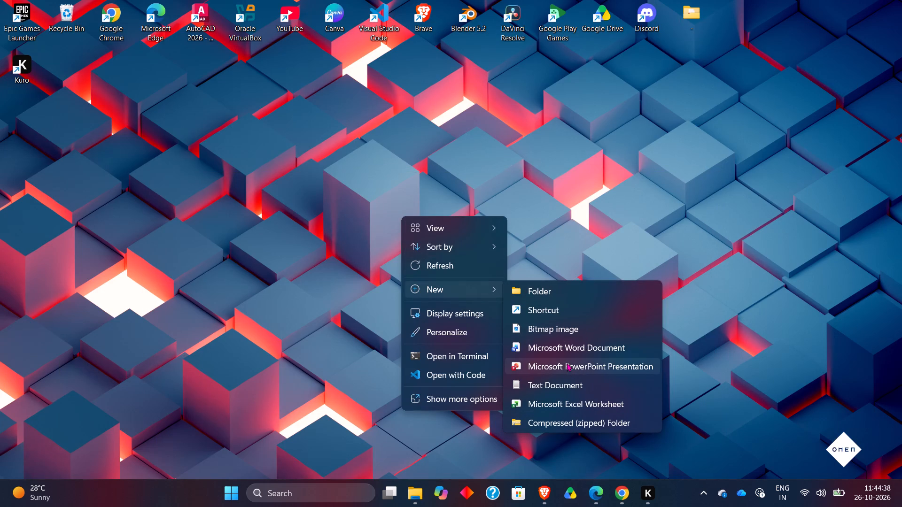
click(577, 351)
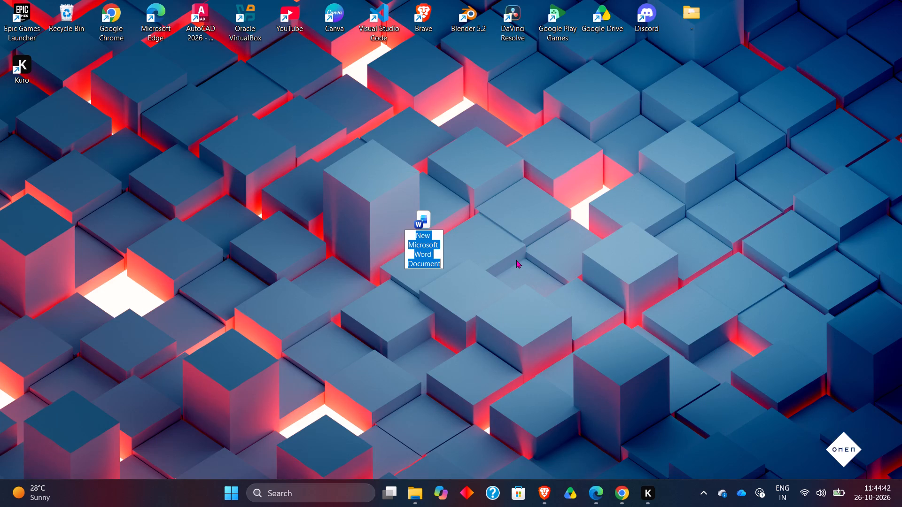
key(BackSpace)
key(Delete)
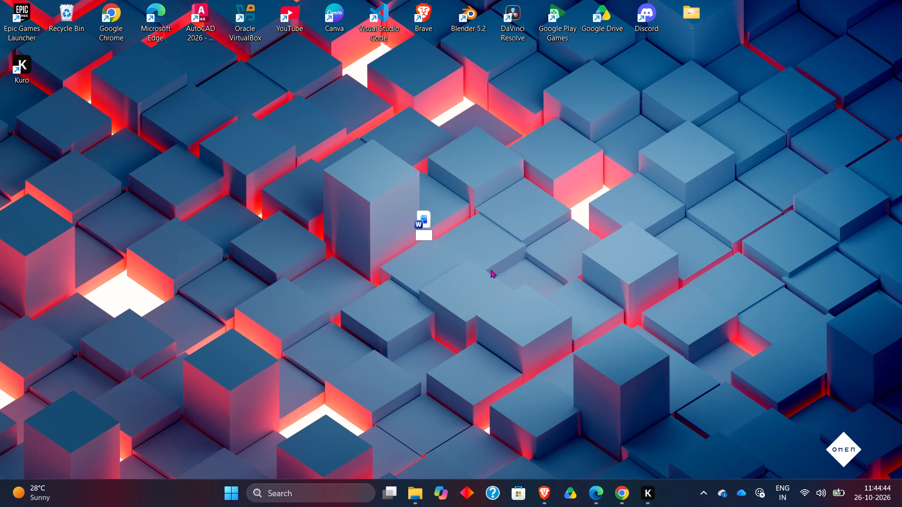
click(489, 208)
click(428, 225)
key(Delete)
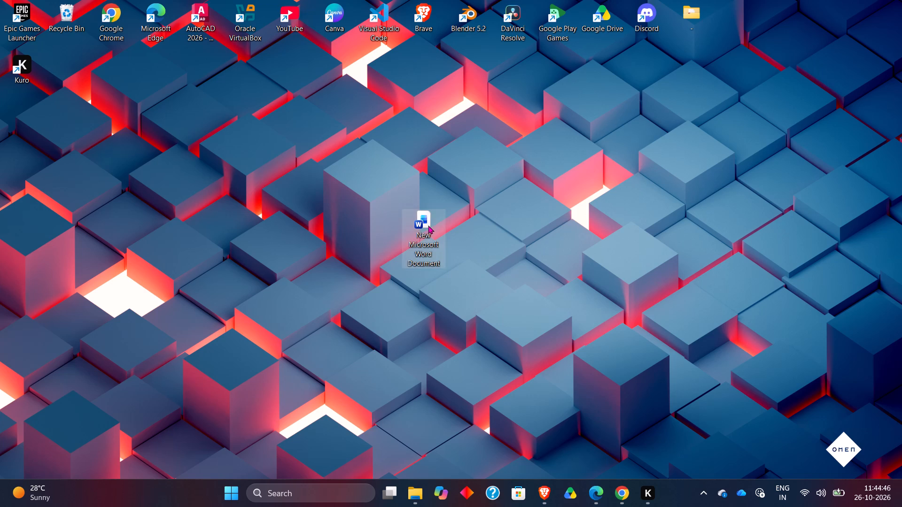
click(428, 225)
Open Microsoft Word and create a blank document.
click(219, 499)
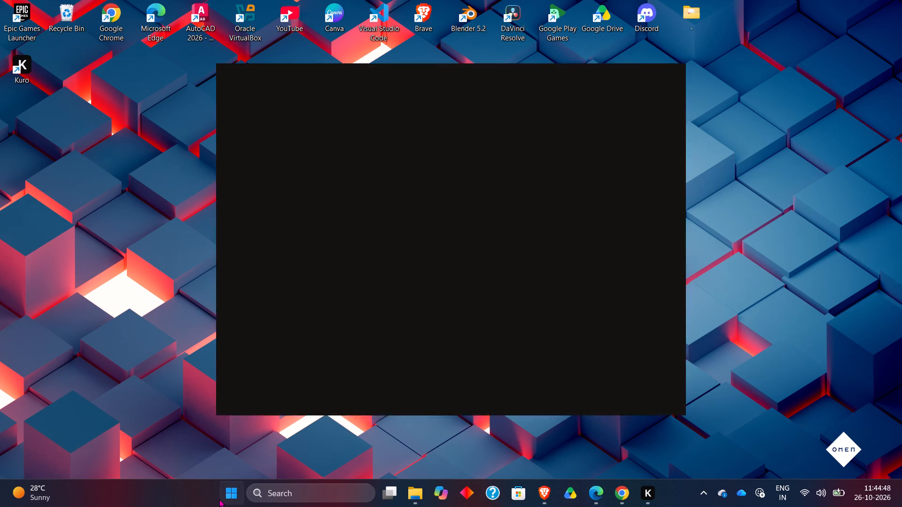
double_click(303, 135)
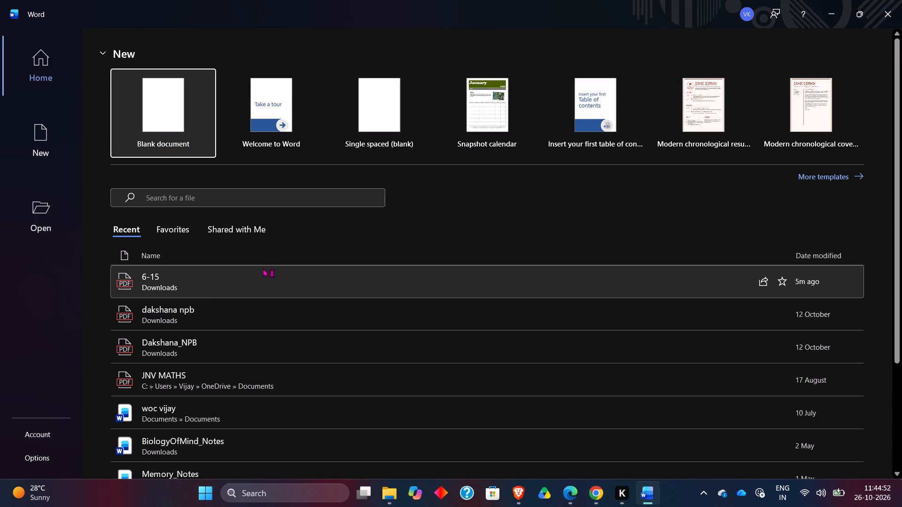
double_click(150, 122)
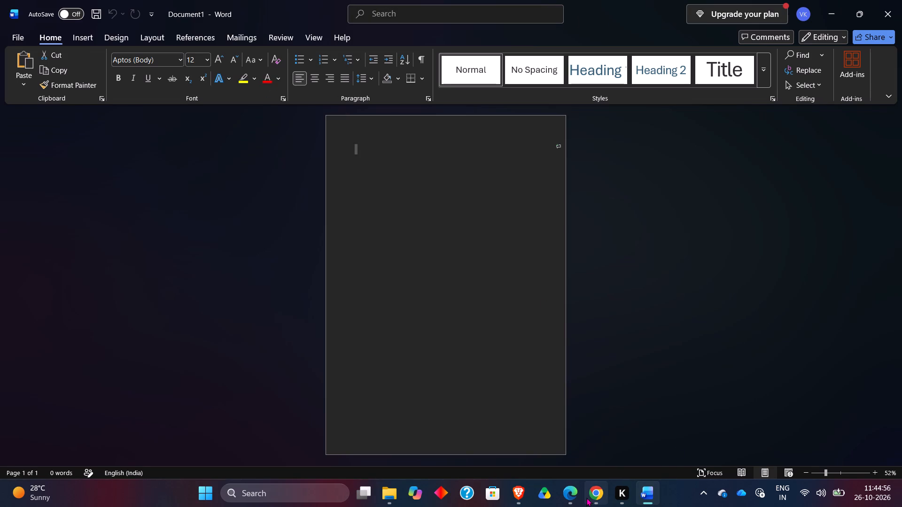
Switch back to the 6-15 PDF in Edge, return to page 1 and turn off the Draw pen.
click(576, 496)
scroll(481, 195, up, 12)
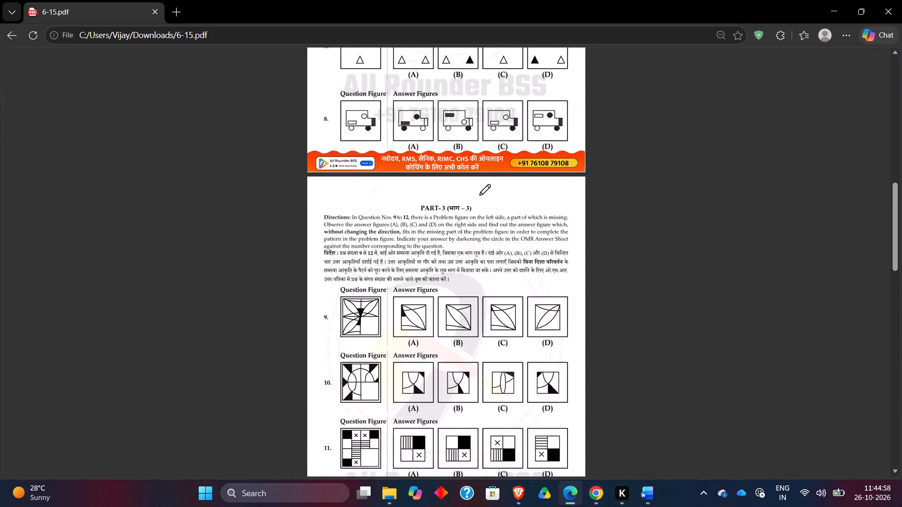
scroll(481, 195, up, 7)
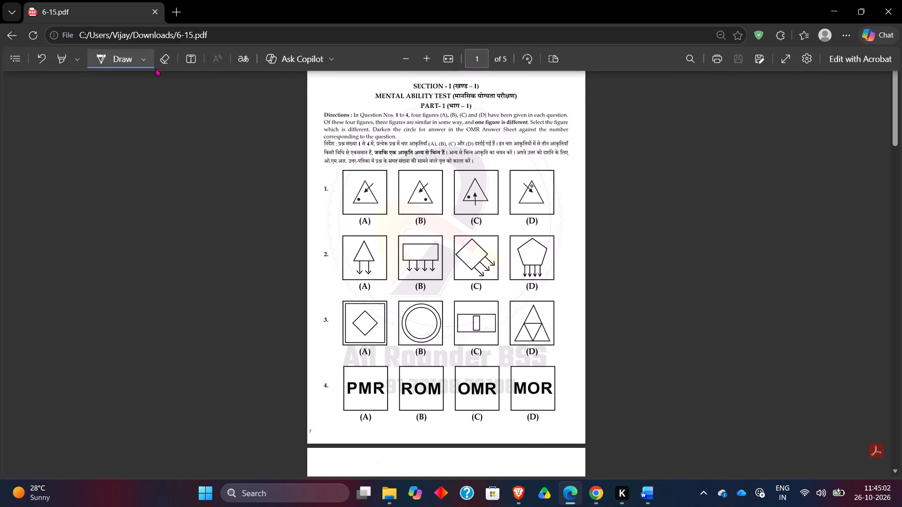
click(121, 60)
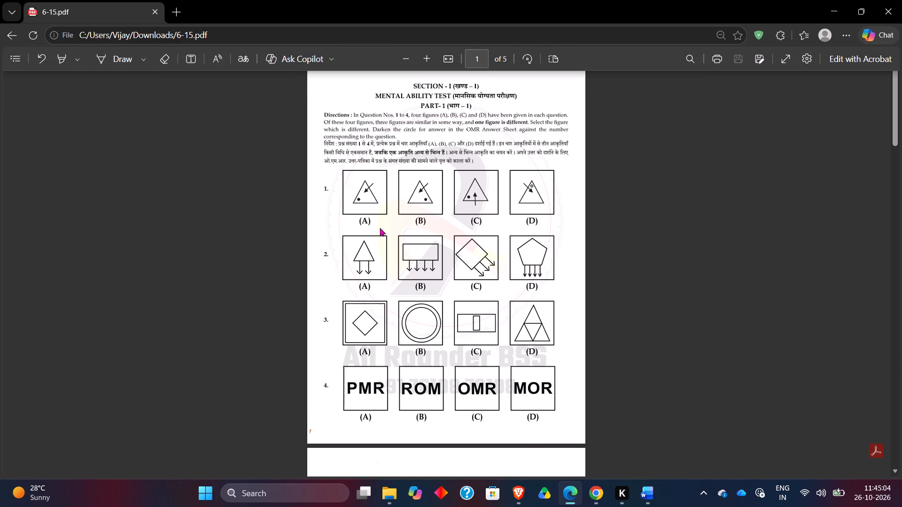
scroll(497, 338, up, 2)
Capture a full-width screen snip of page 1 from the Hindi directions through questions 1 to 4, down to the page's bottom edge.
key(Print)
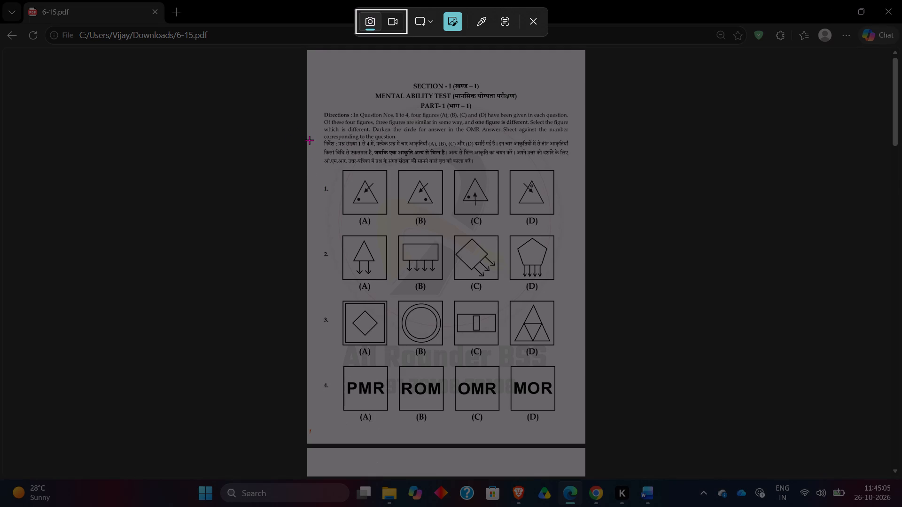
drag(307, 138, 383, 153)
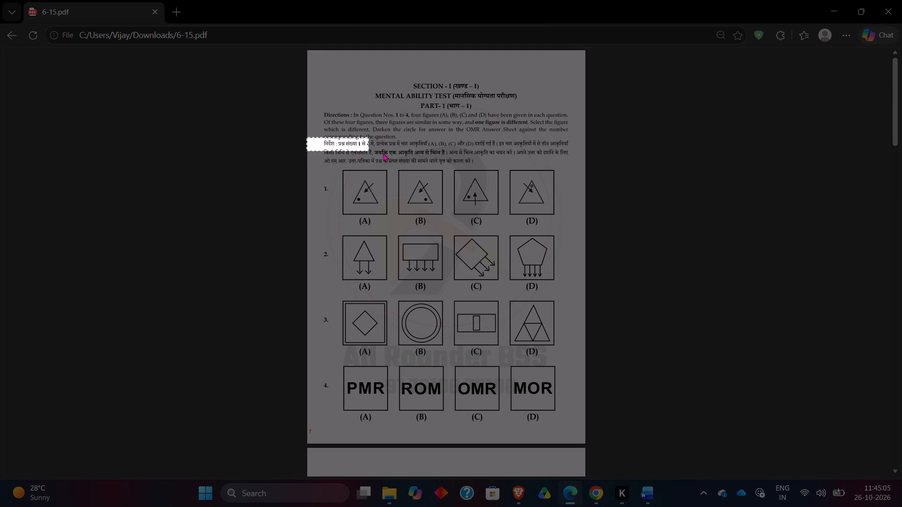
drag(383, 153, 594, 277)
scroll(448, 163, right, 1)
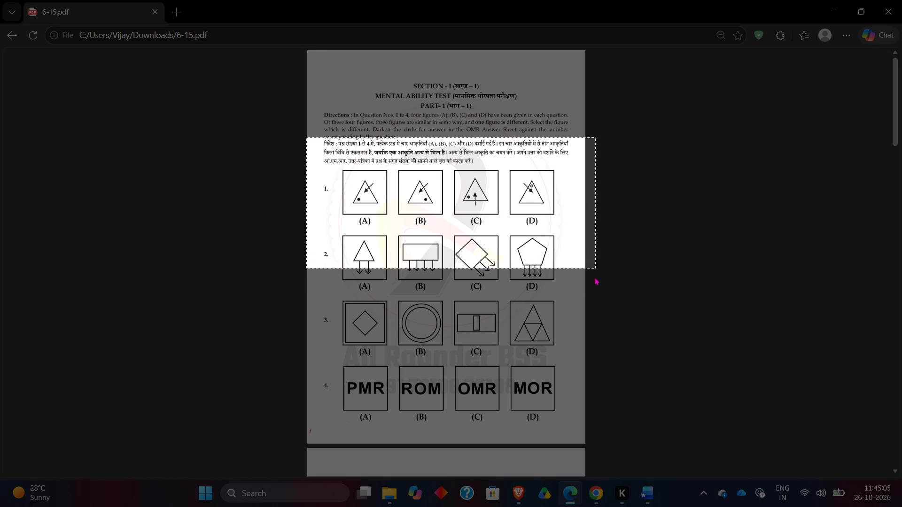
drag(594, 277, 571, 418)
scroll(575, 286, up, 1)
scroll(593, 404, up, 1)
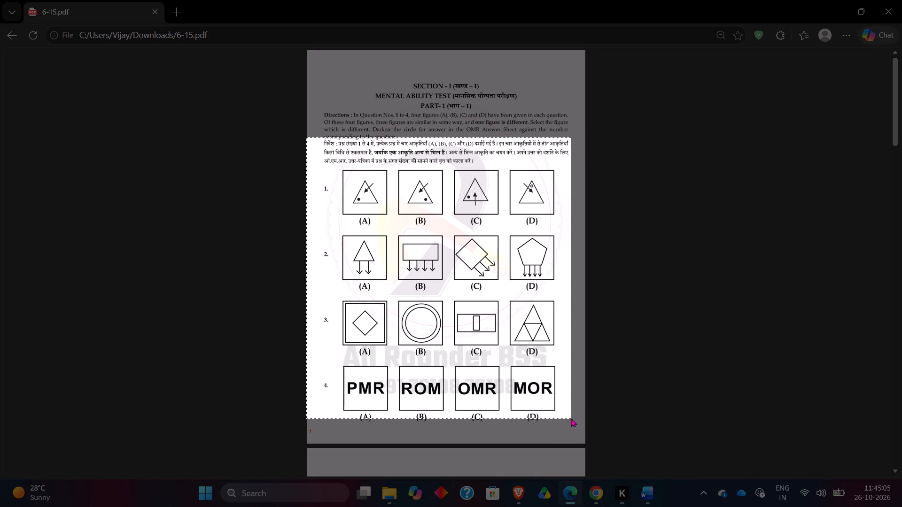
scroll(571, 418, up, 1)
drag(571, 418, 585, 445)
scroll(585, 445, up, 1)
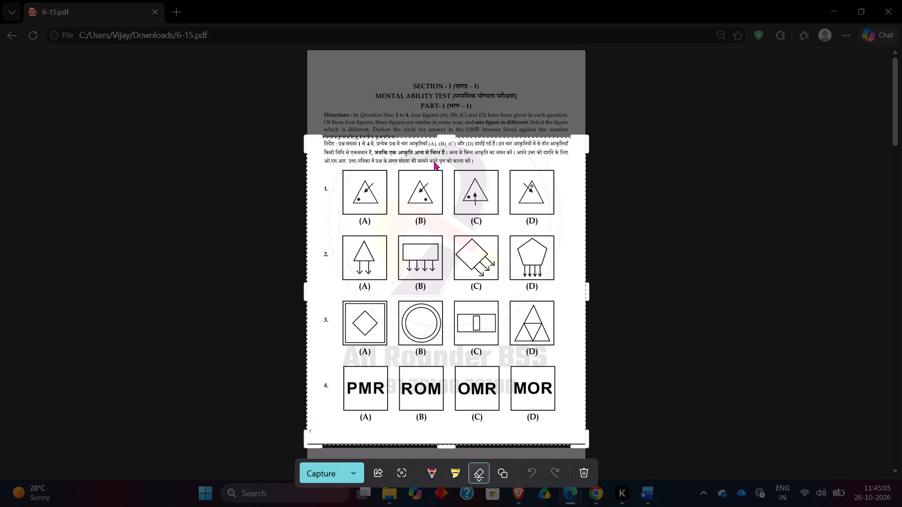
click(442, 137)
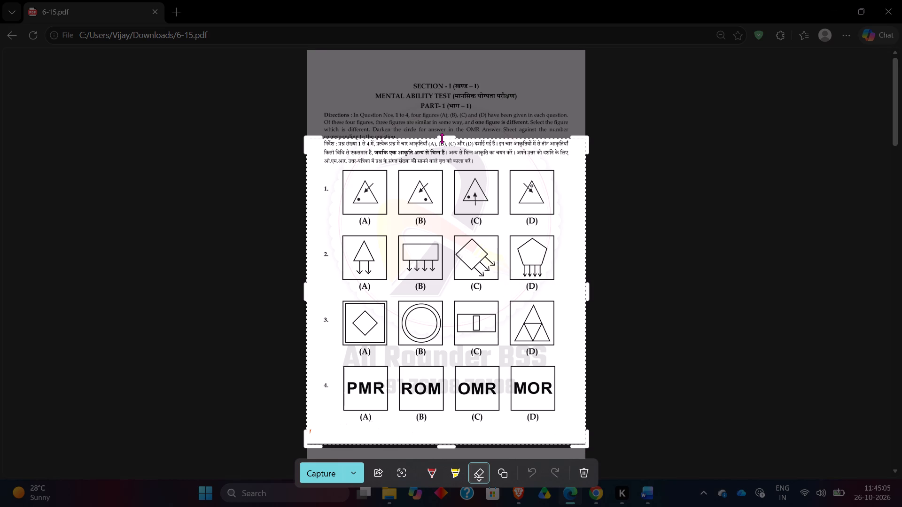
click(325, 471)
Capture a screen snip of the Part 2 page from the Hindi directions through question 8, cropping off most of the footer banner.
scroll(554, 363, down, 6)
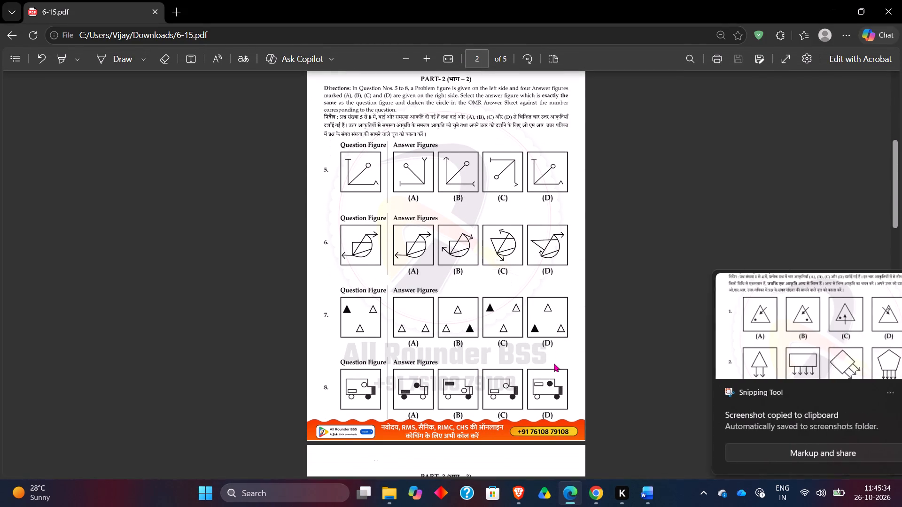
scroll(554, 363, up, 1)
key(Print)
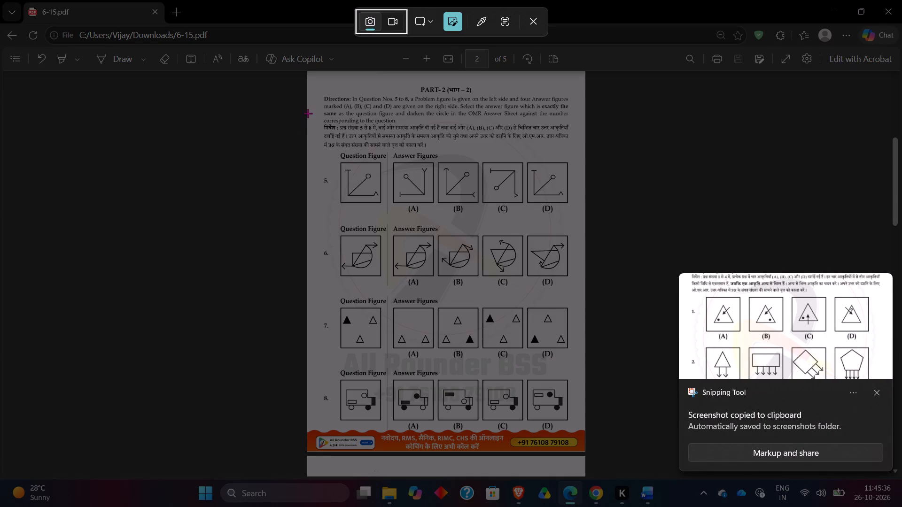
drag(309, 112, 581, 433)
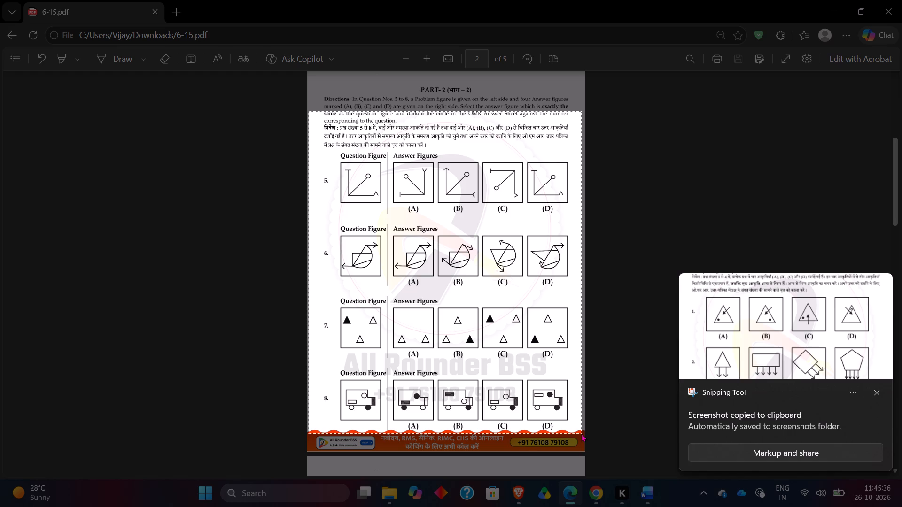
drag(581, 433, 585, 430)
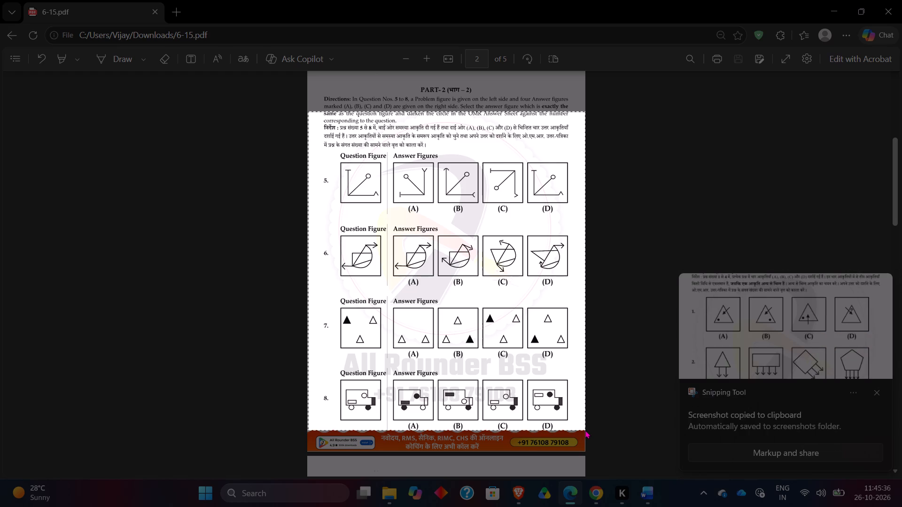
drag(585, 430, 585, 430)
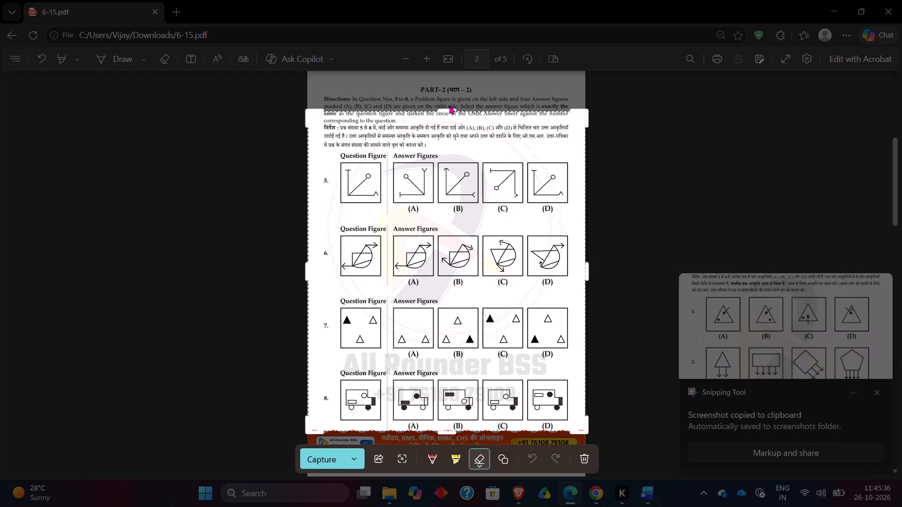
drag(449, 109, 448, 119)
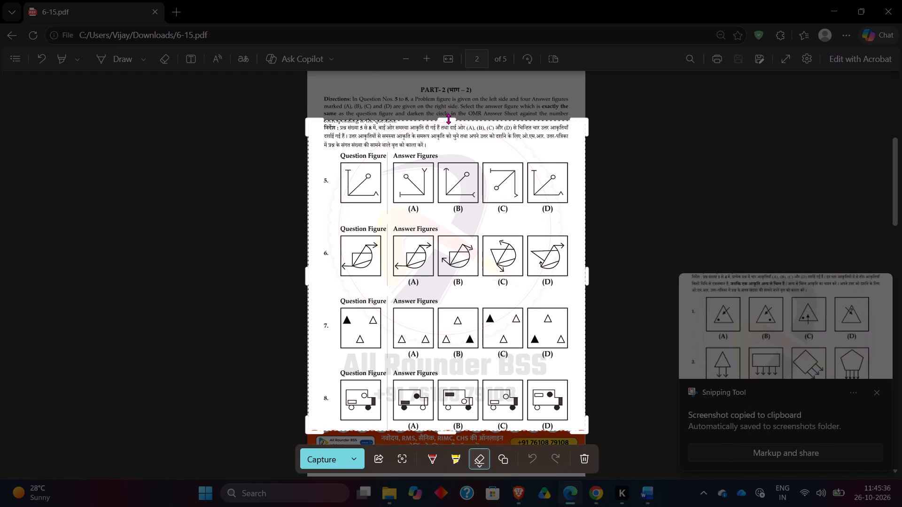
drag(448, 119, 448, 120)
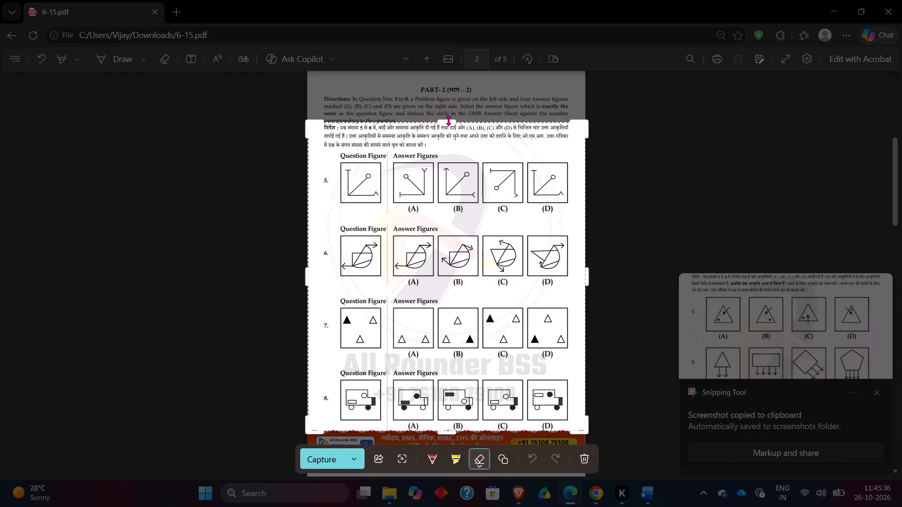
drag(448, 120, 448, 120)
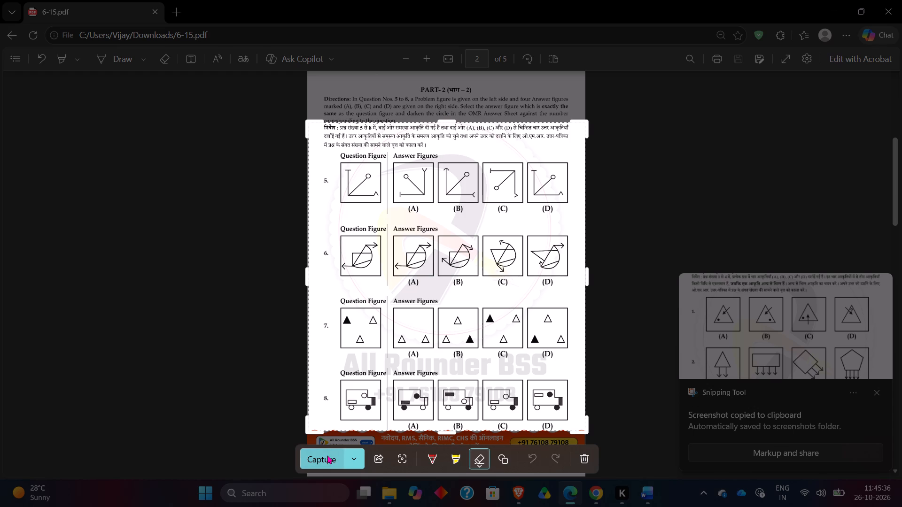
click(327, 455)
Capture a full-width screen snip of the Part 3 page from the Hindi directions through question 12, stopping at the footer banner.
scroll(450, 317, down, 4)
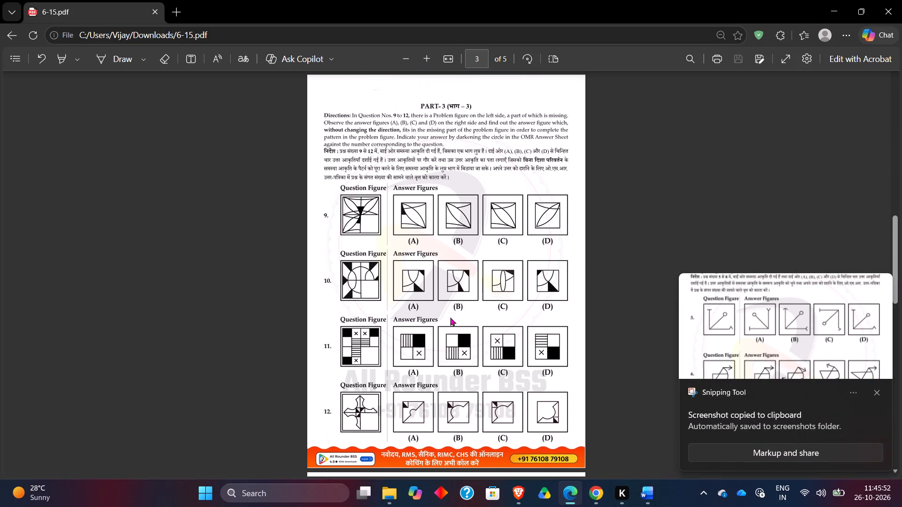
key(Print)
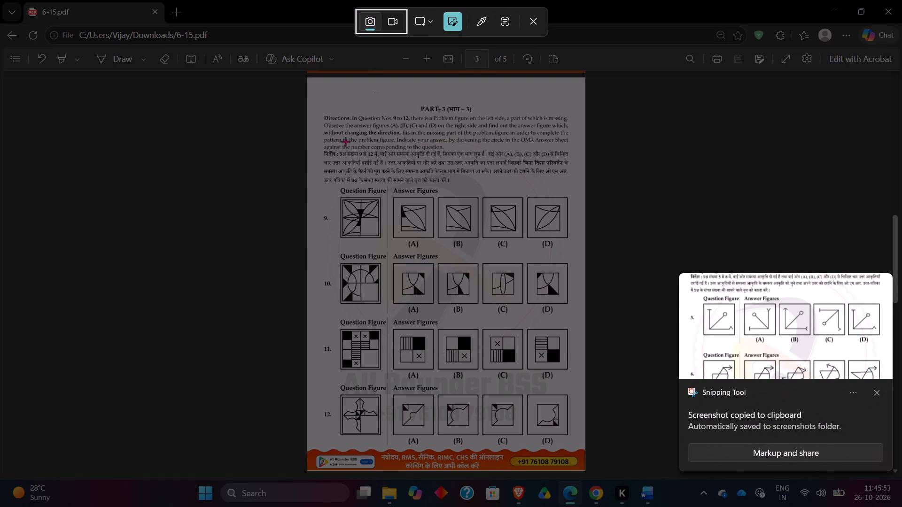
drag(308, 125, 482, 256)
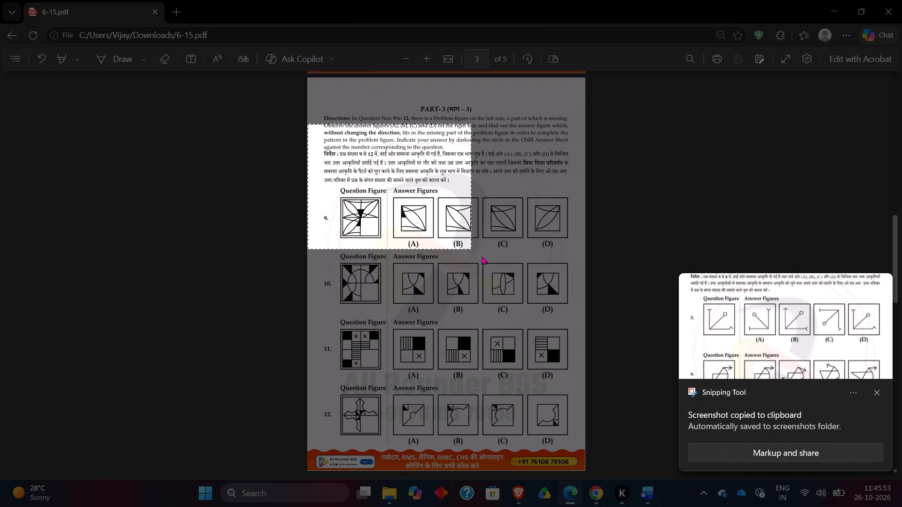
drag(482, 256, 583, 449)
scroll(583, 449, up, 1)
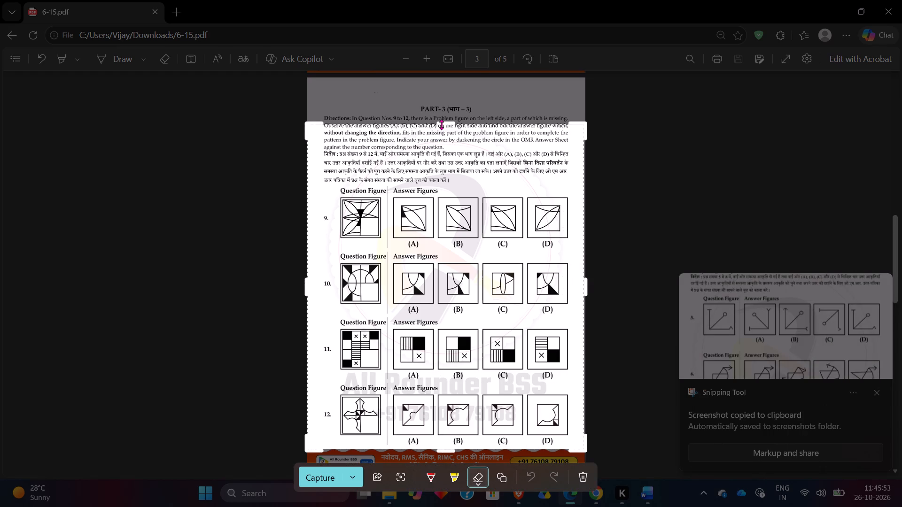
drag(442, 123, 438, 148)
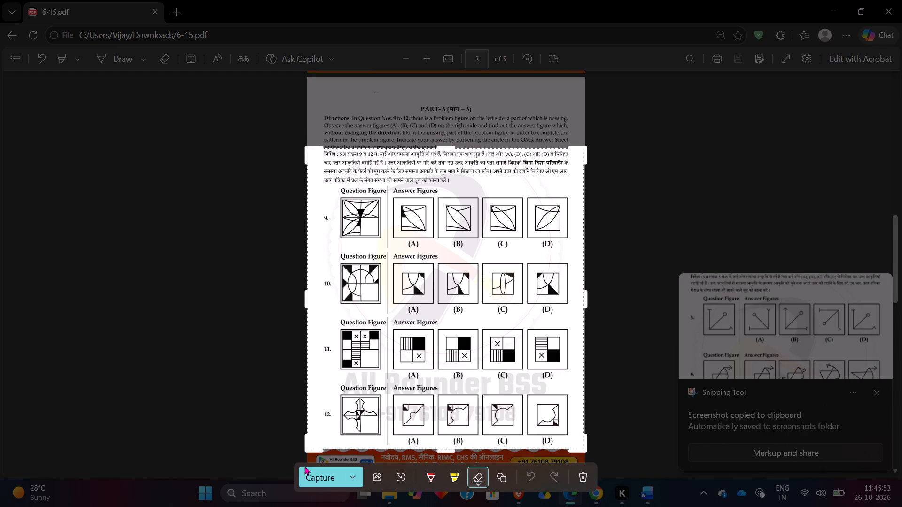
click(311, 472)
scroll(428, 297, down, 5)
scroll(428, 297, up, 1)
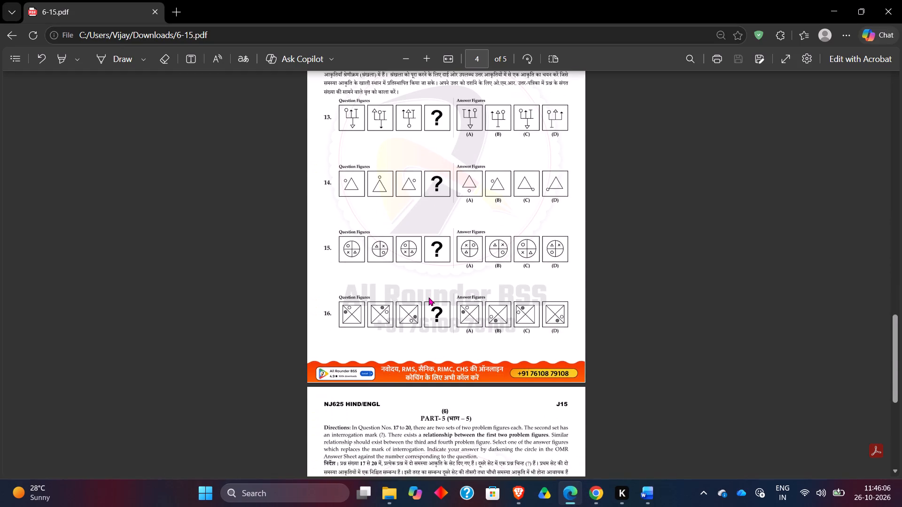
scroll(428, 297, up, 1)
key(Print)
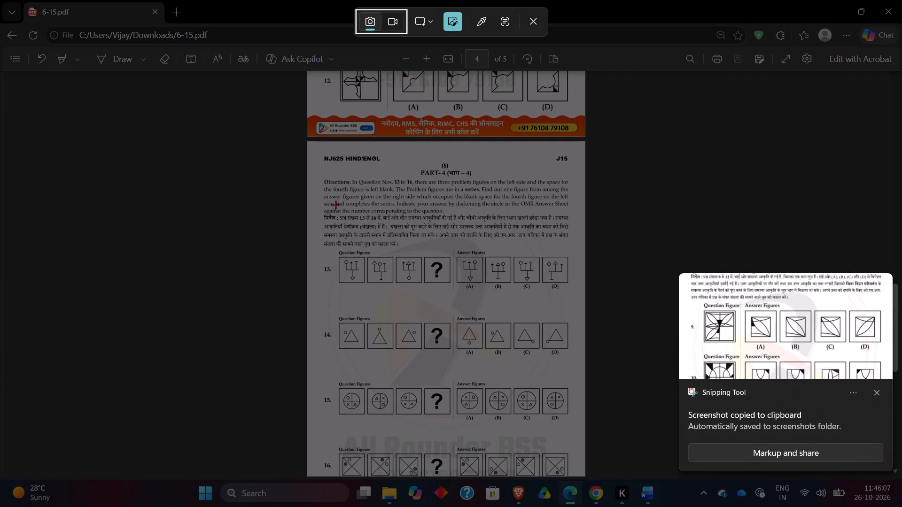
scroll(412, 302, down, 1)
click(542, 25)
Capture a full-width screen snip of the Part 4 page from the Hindi directions through question 16, stopping above the footer banner.
scroll(513, 287, down, 1)
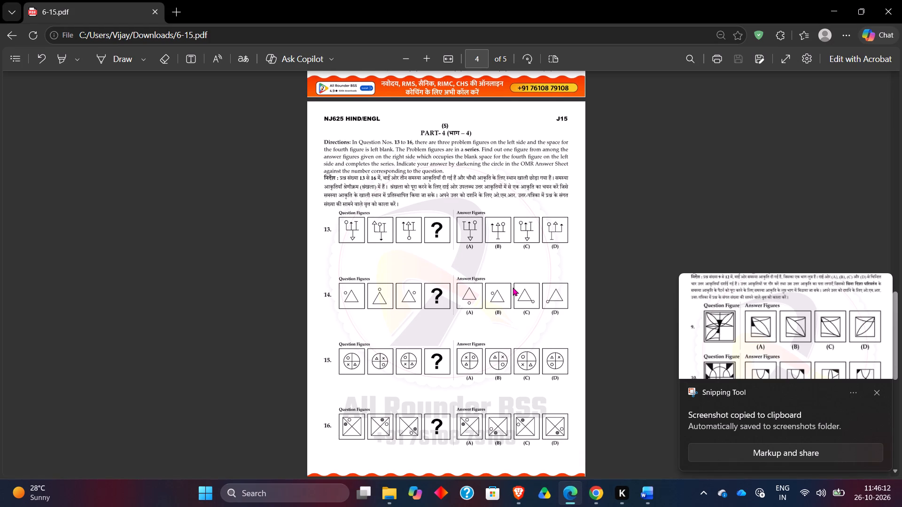
key(Print)
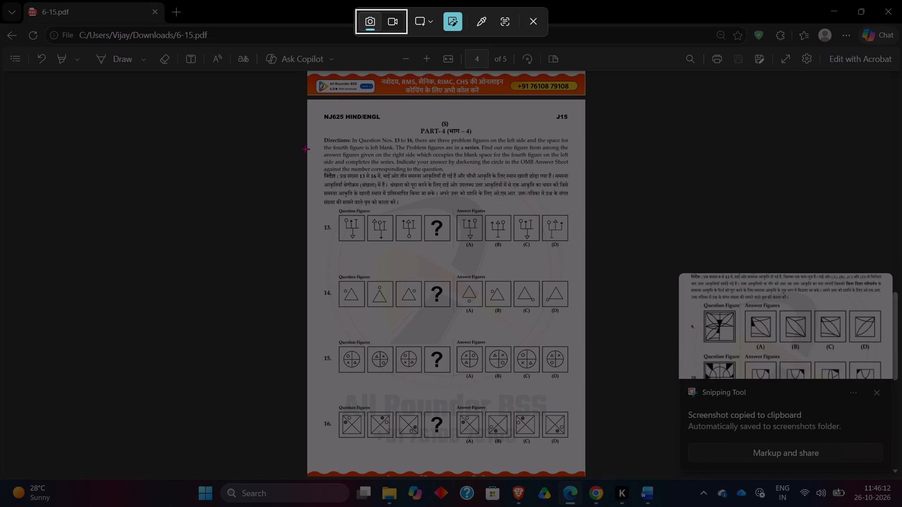
drag(305, 149, 585, 466)
scroll(478, 272, up, 1)
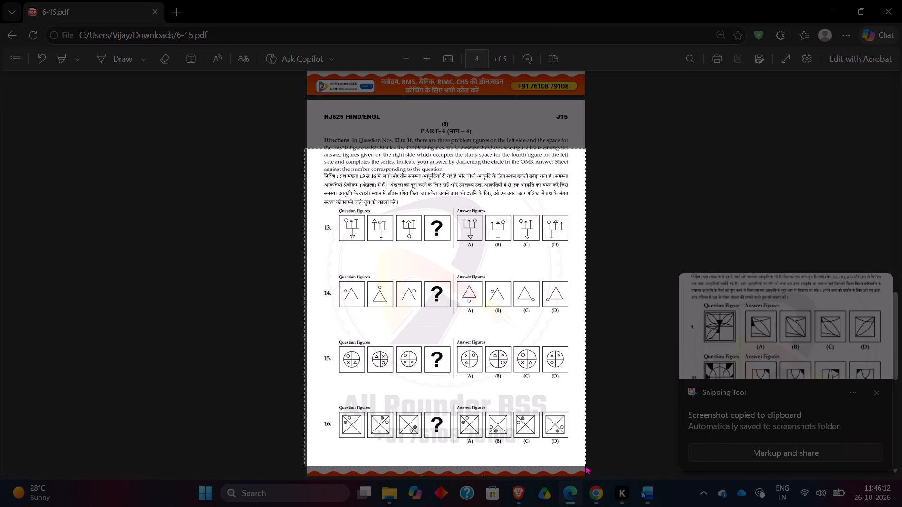
drag(585, 466, 584, 466)
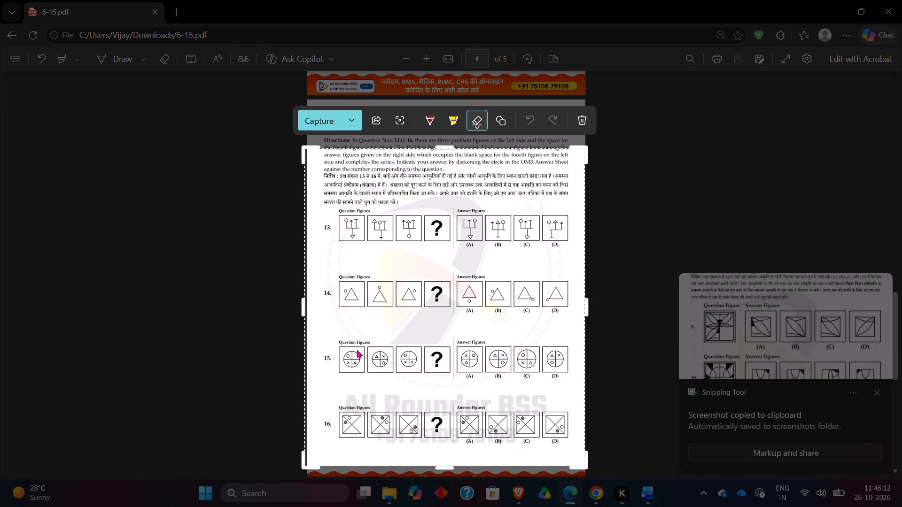
click(299, 308)
click(303, 308)
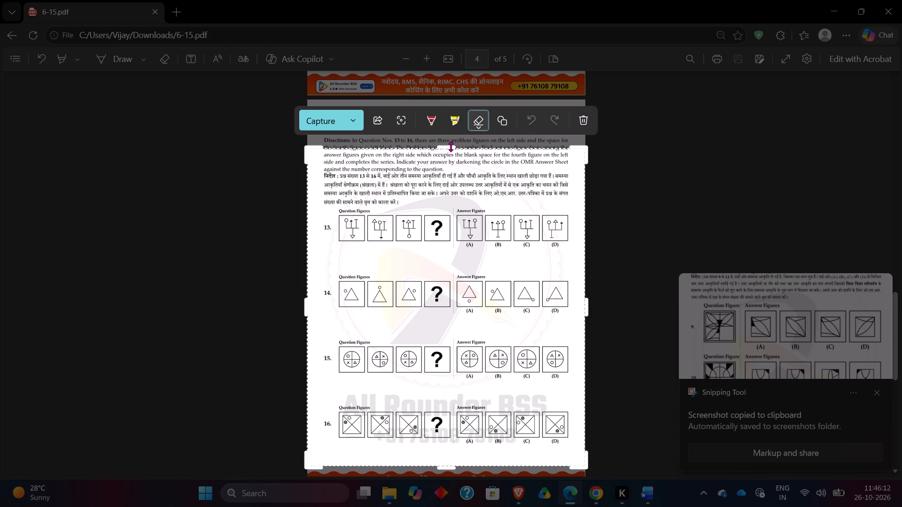
drag(451, 146, 448, 169)
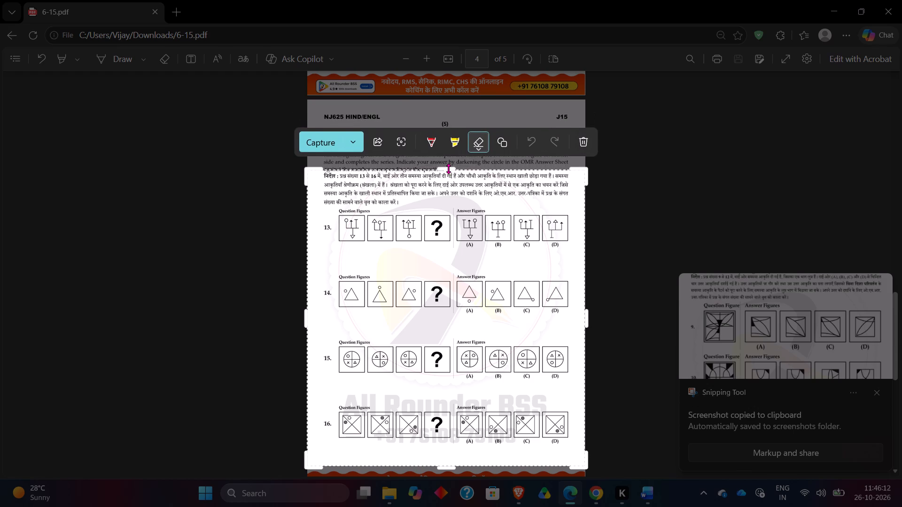
drag(448, 169, 448, 170)
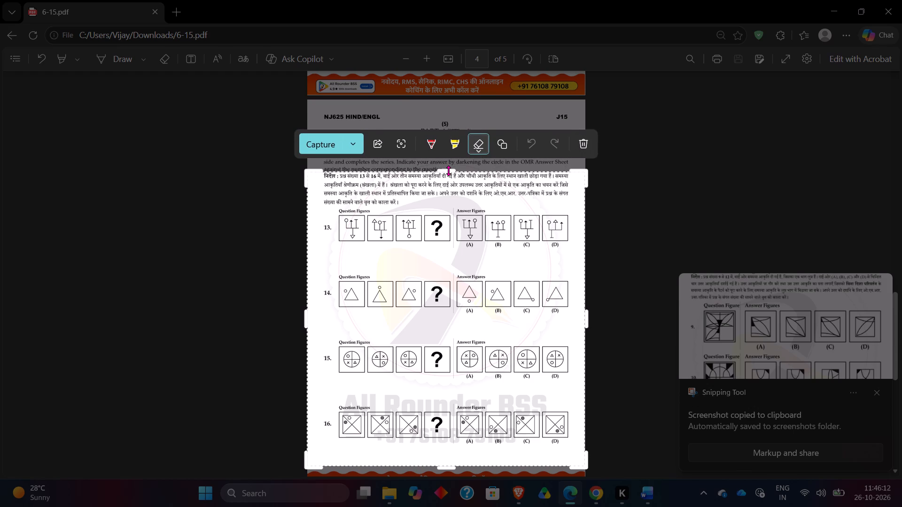
click(322, 137)
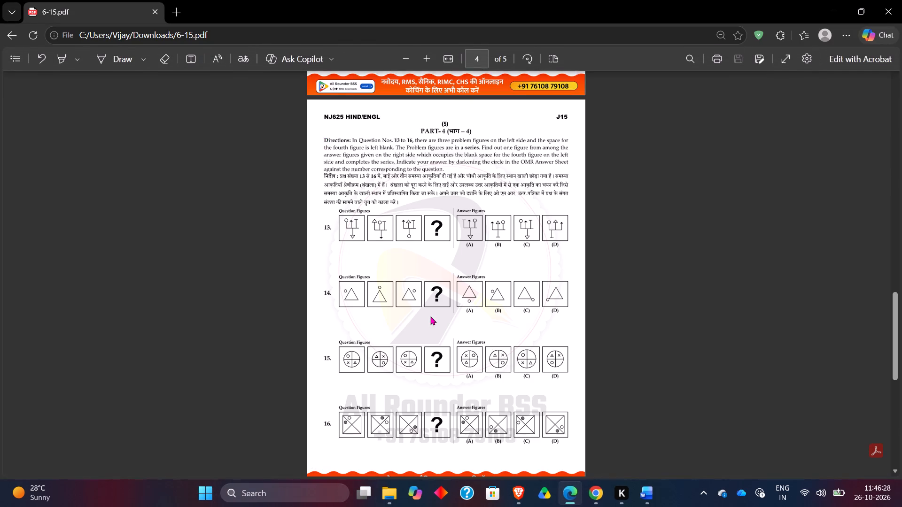
Capture a screen snip of the Part 5 page from the Hindi directions through question 20, stopping above the footer banner.
scroll(430, 316, down, 7)
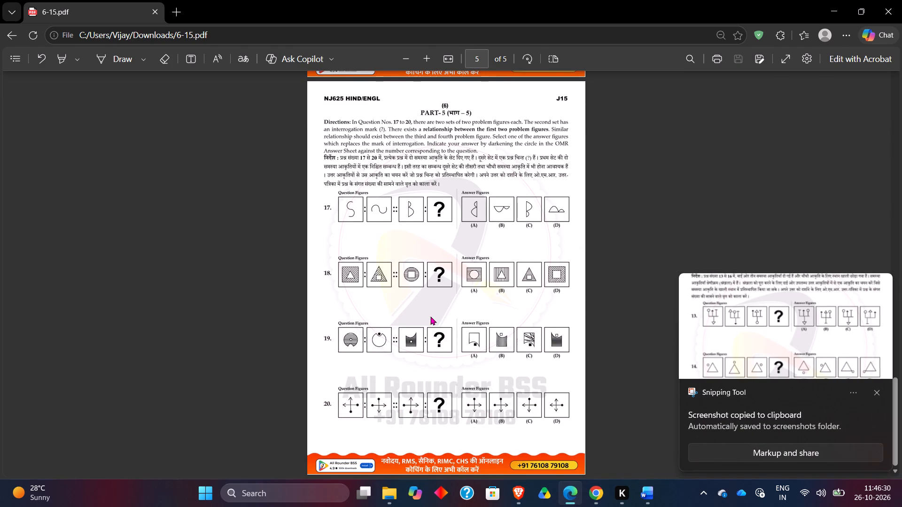
key(Print)
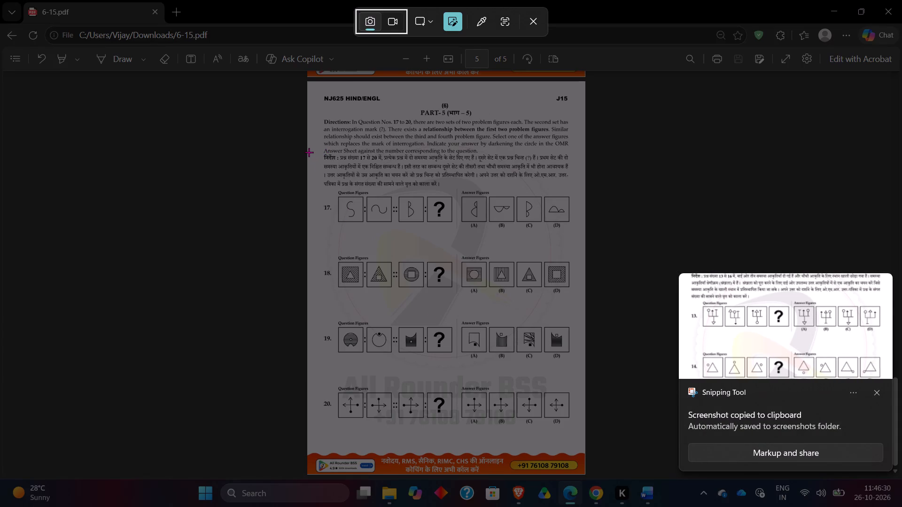
drag(309, 152, 579, 426)
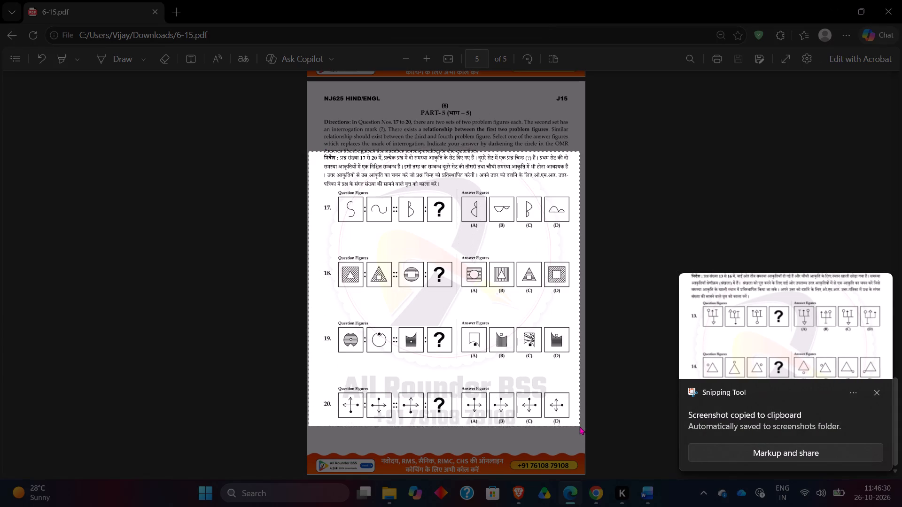
drag(579, 426, 584, 442)
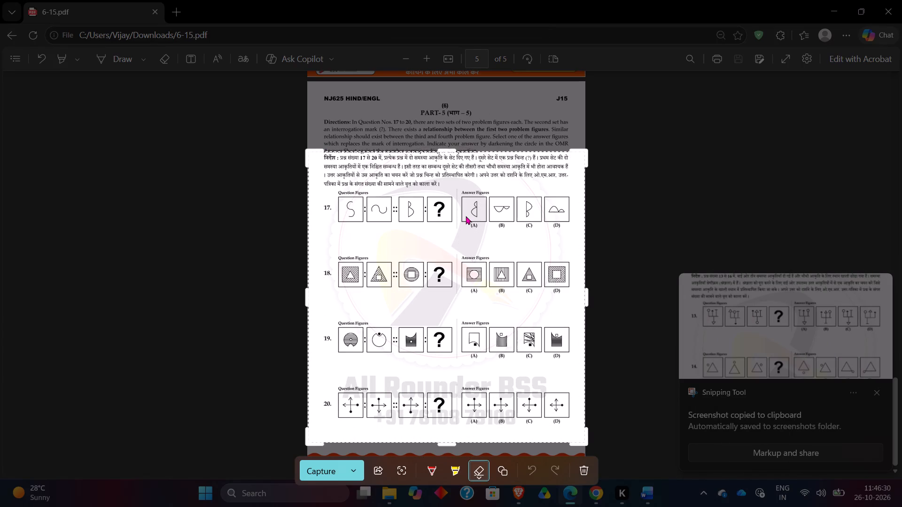
click(445, 146)
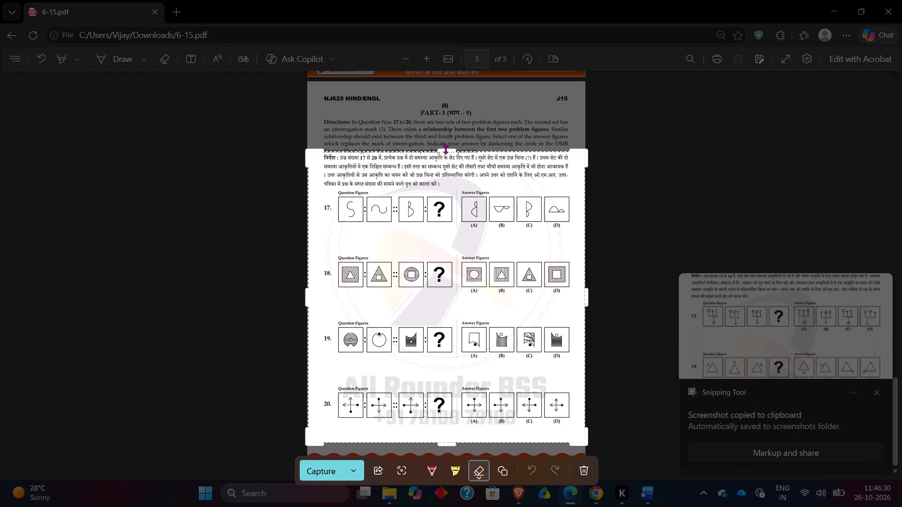
click(445, 149)
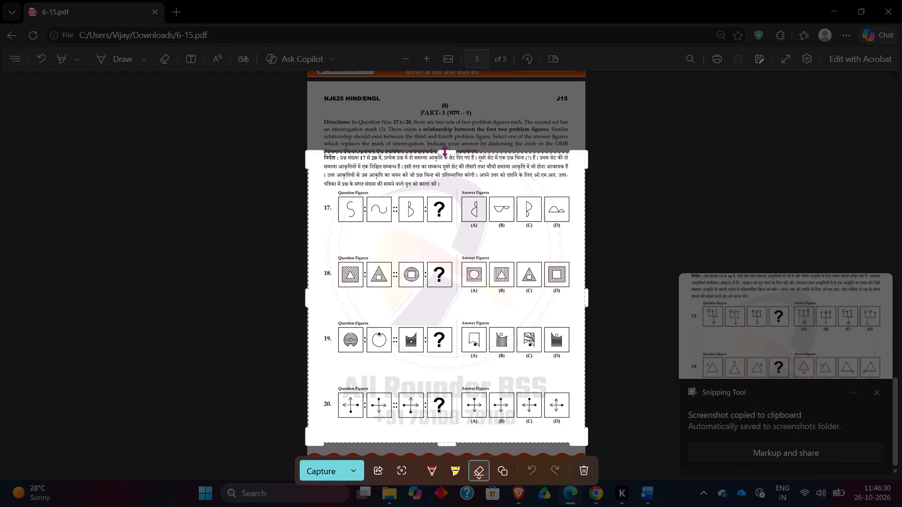
click(311, 473)
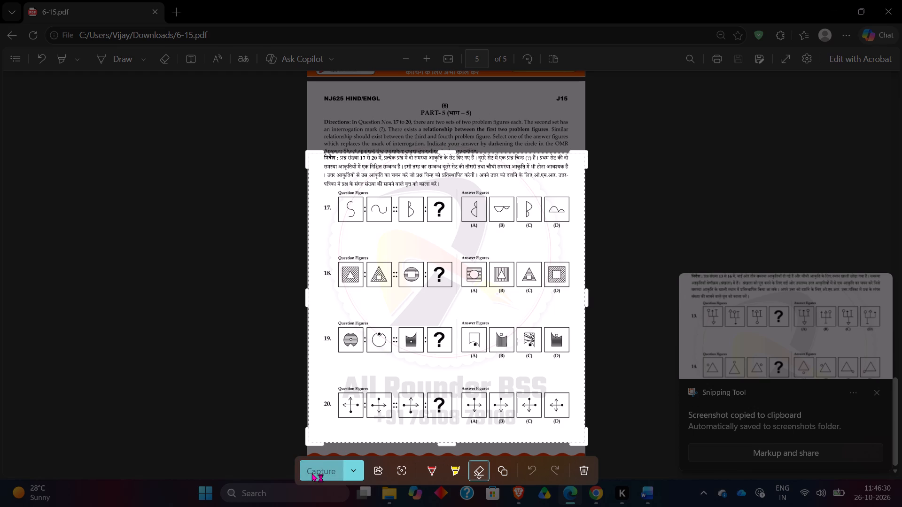
Switch to the blank Word document and insert the four snips 114532, 114550, 114605 and 114628 from the Screenshots folder.
click(644, 506)
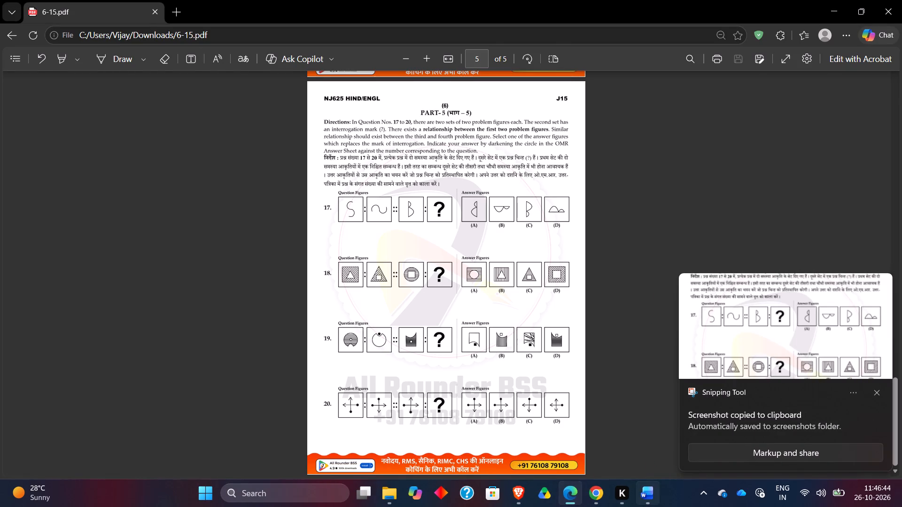
click(88, 37)
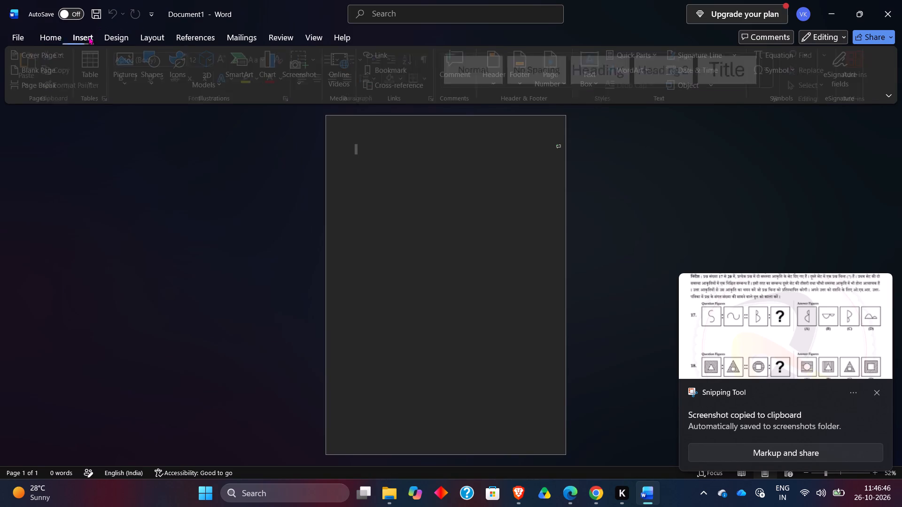
click(132, 77)
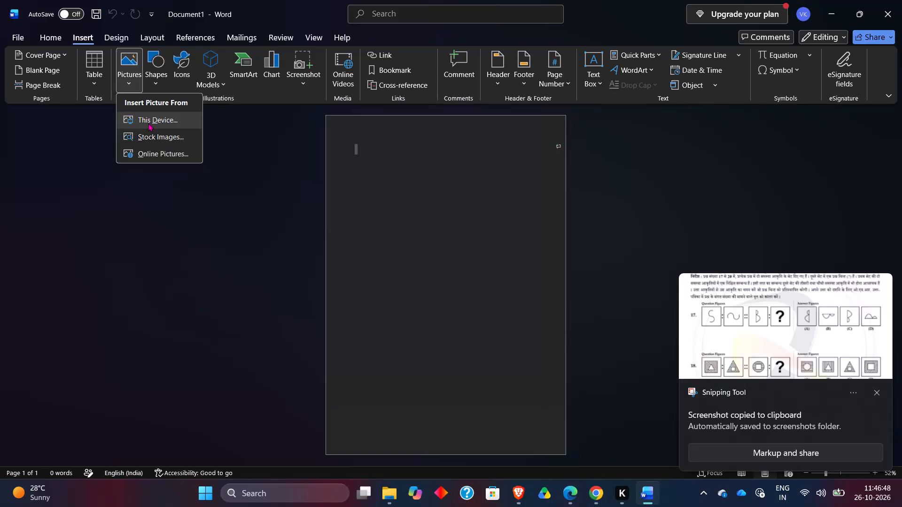
click(148, 123)
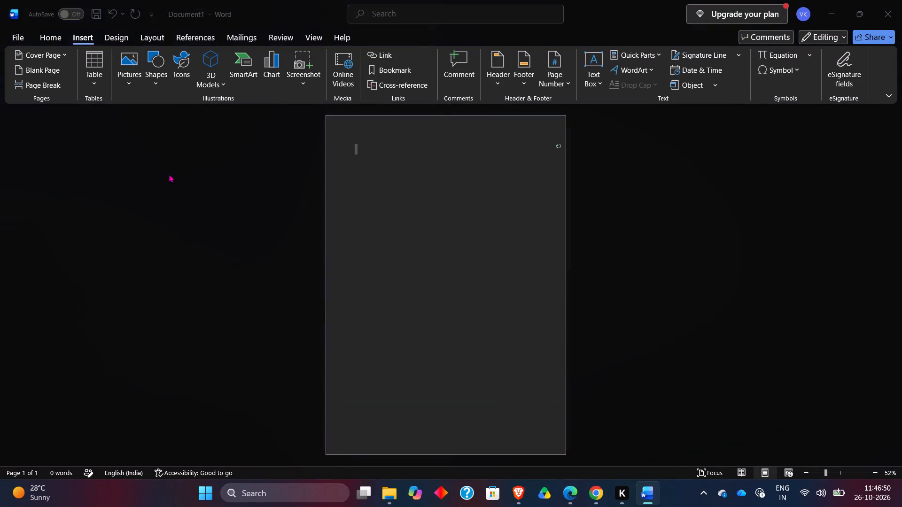
double_click(187, 108)
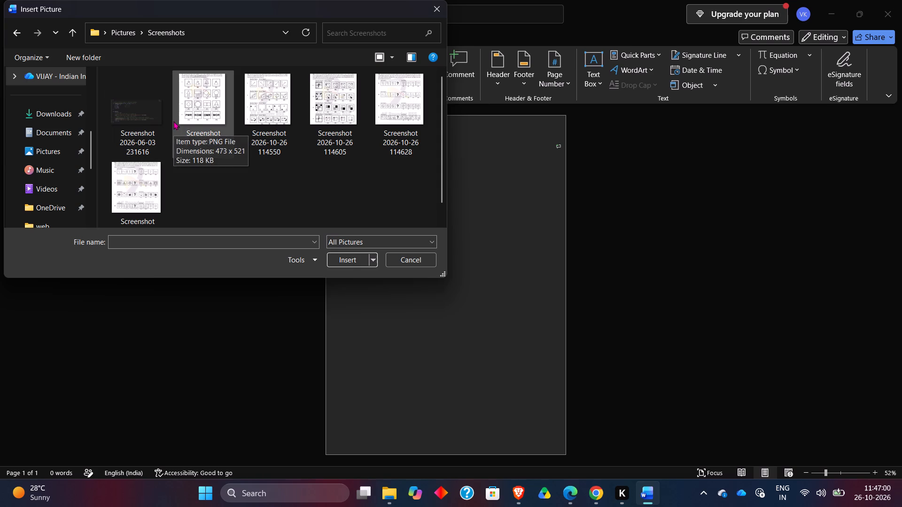
click(189, 117)
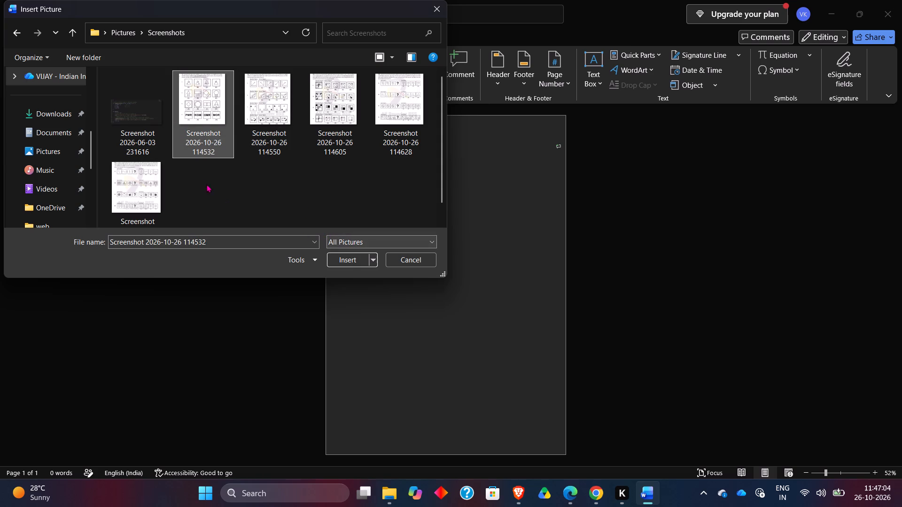
click(357, 238)
click(357, 238)
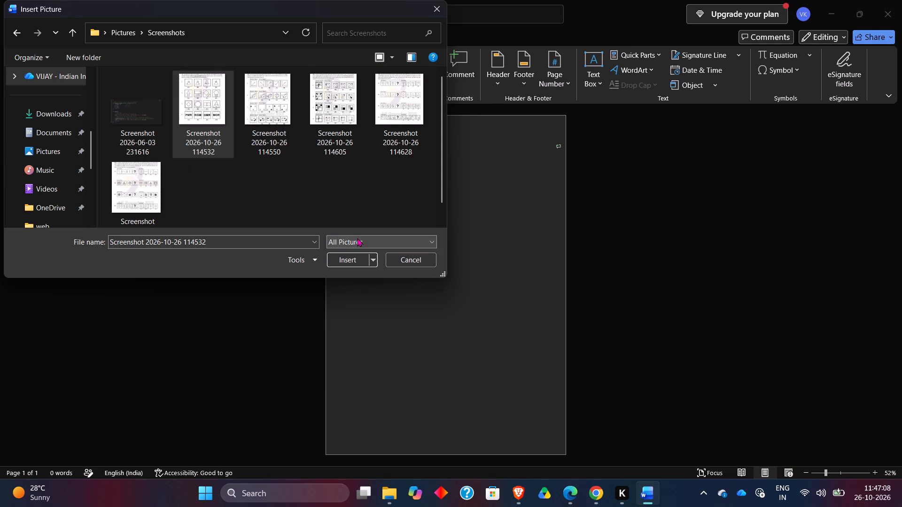
drag(170, 103, 383, 225)
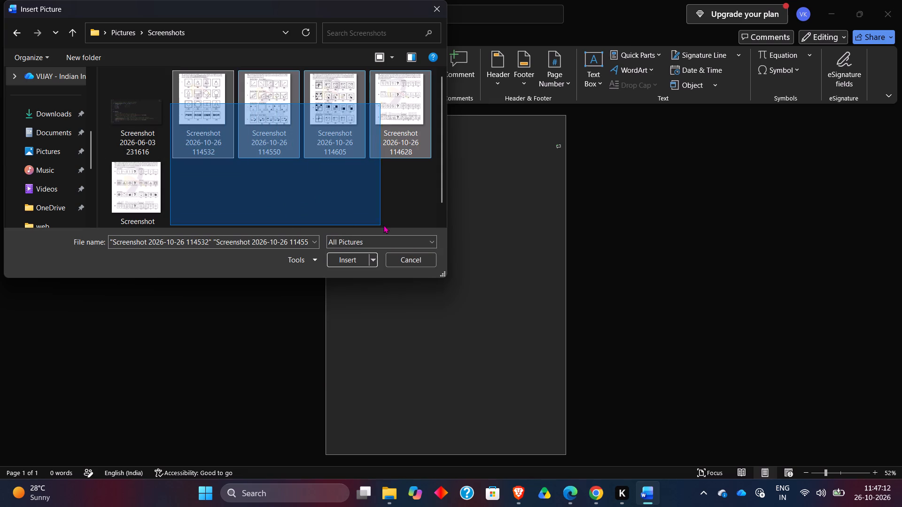
drag(383, 225, 404, 224)
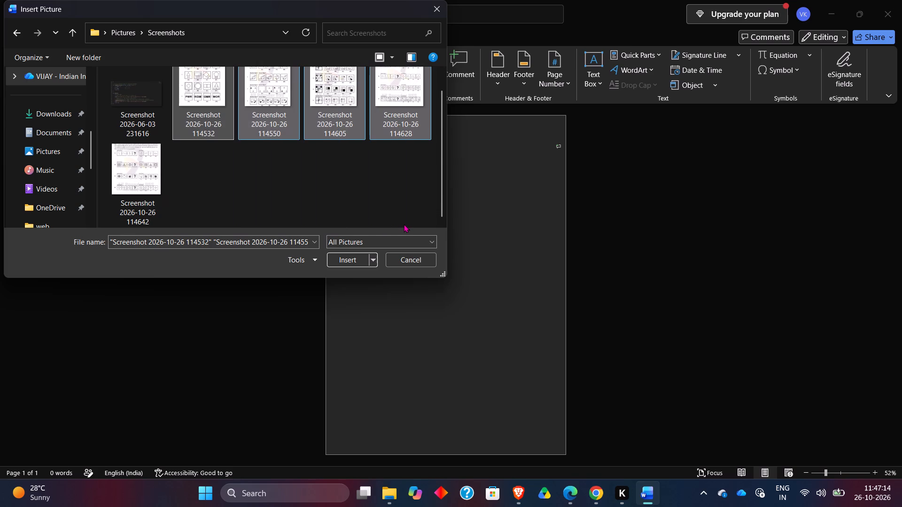
click(354, 260)
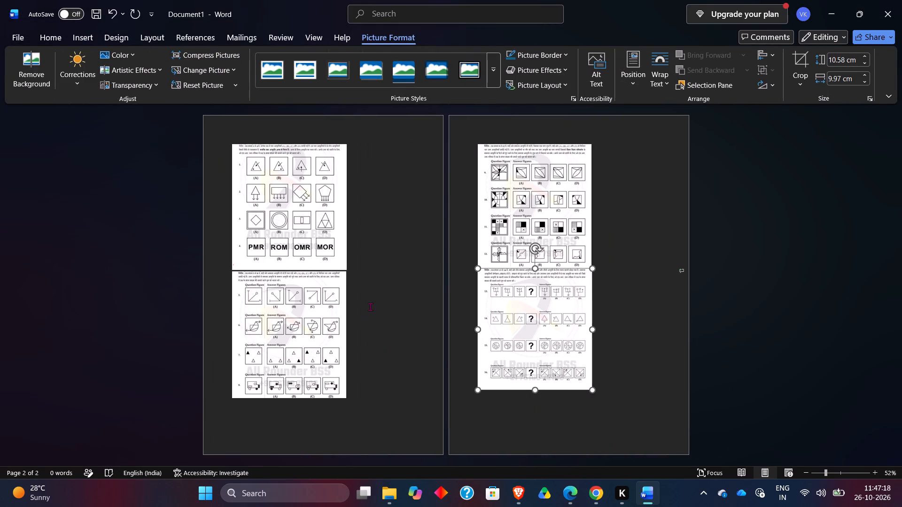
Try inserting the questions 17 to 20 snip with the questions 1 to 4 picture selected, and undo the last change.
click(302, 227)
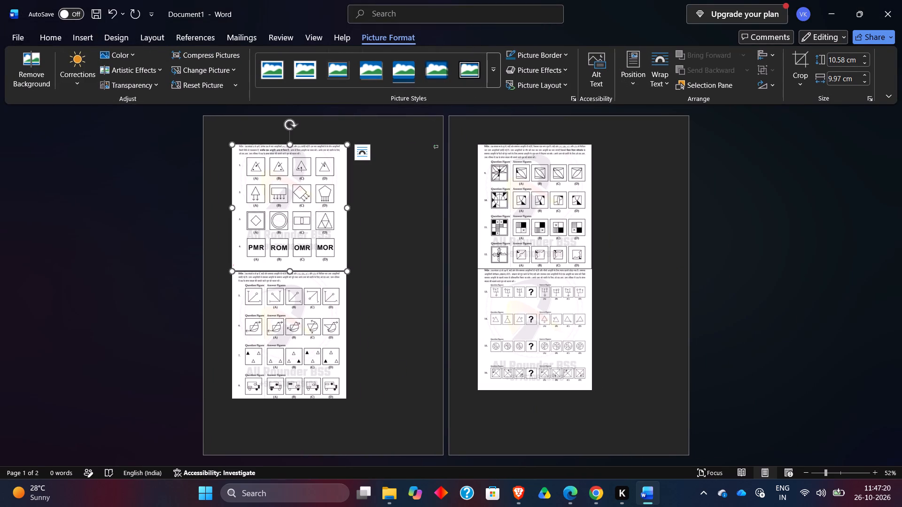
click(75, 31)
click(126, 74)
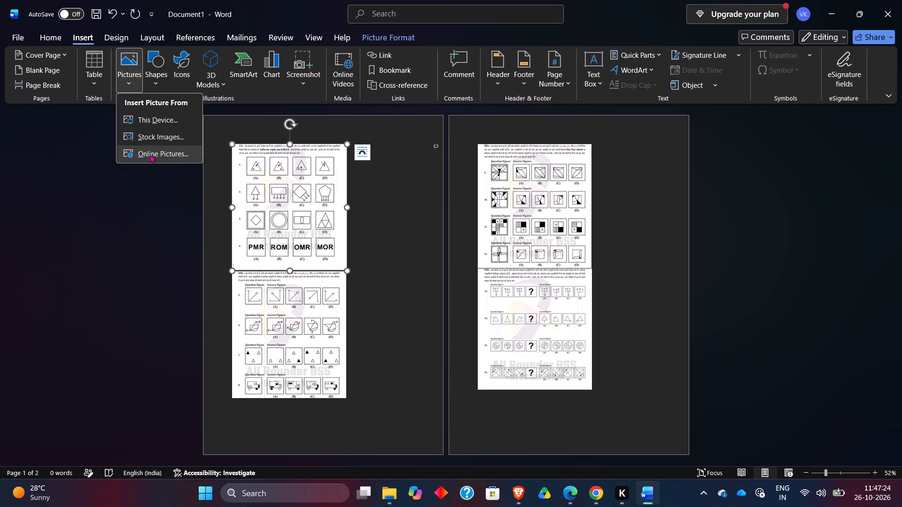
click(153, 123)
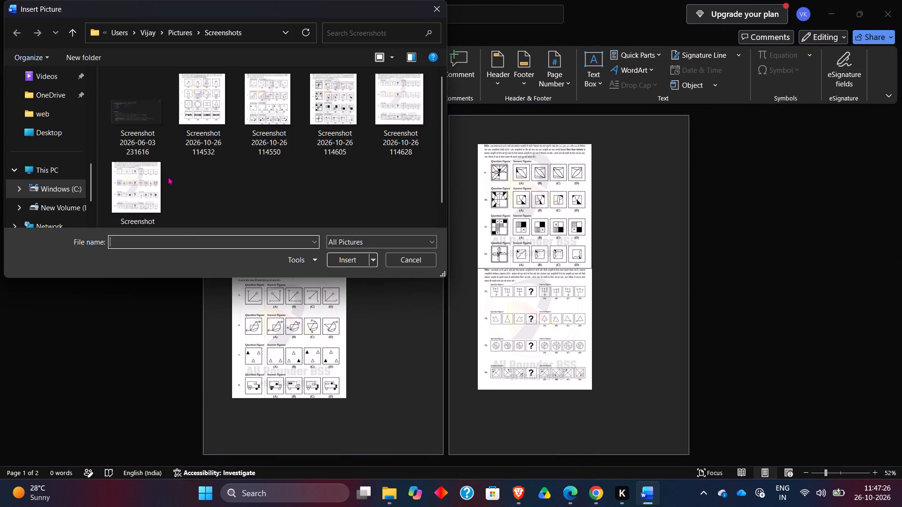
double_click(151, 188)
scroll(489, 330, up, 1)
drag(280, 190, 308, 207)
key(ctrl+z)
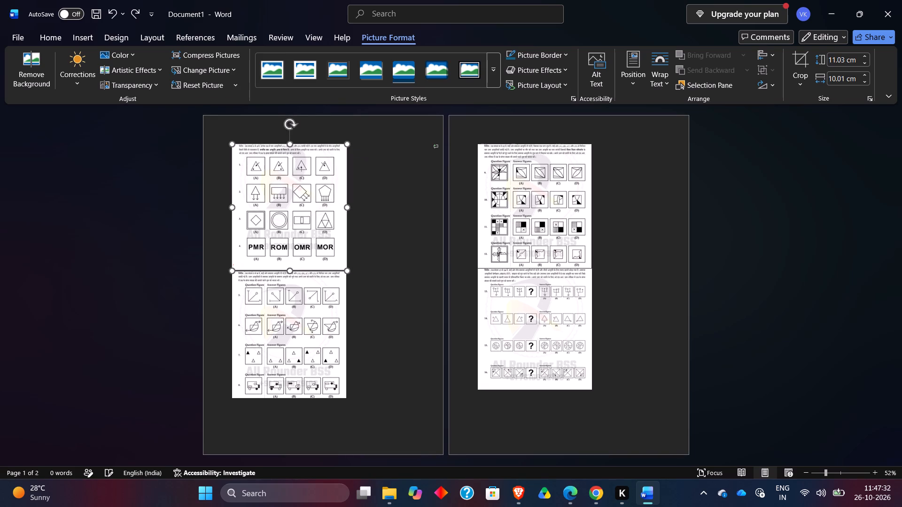
Insert the questions 17 to 20 snip from the Screenshots folder directly after the questions 5 to 8 picture.
click(358, 363)
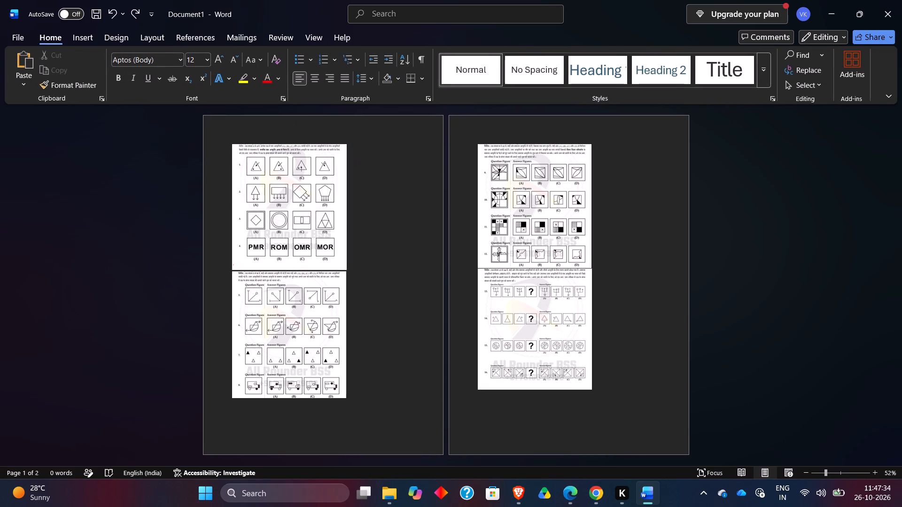
click(91, 39)
click(126, 85)
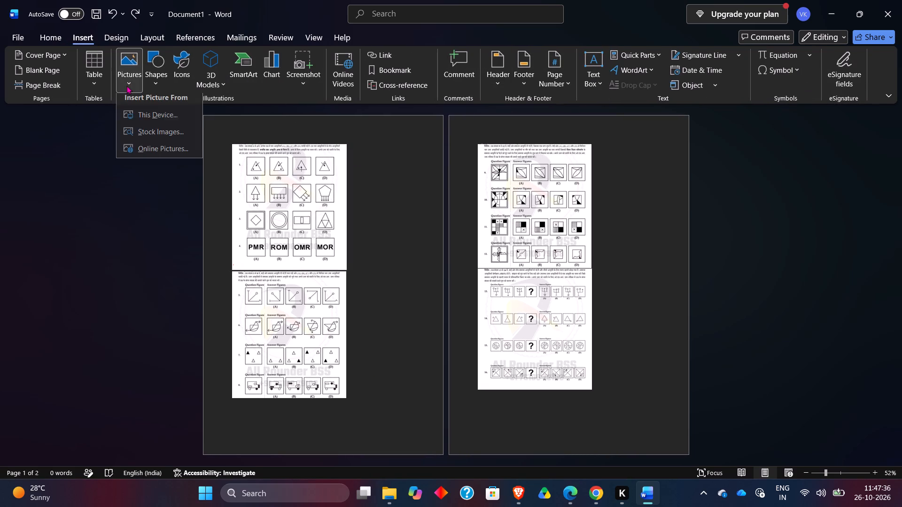
click(140, 118)
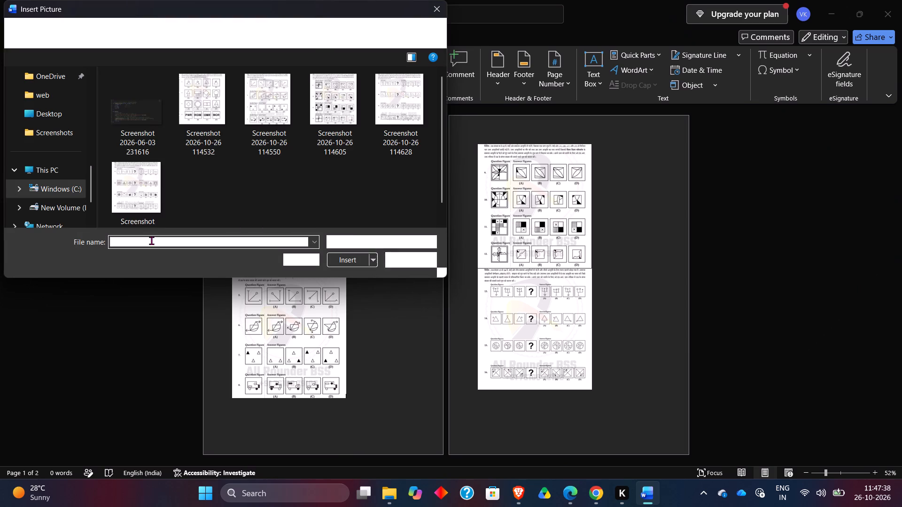
double_click(143, 204)
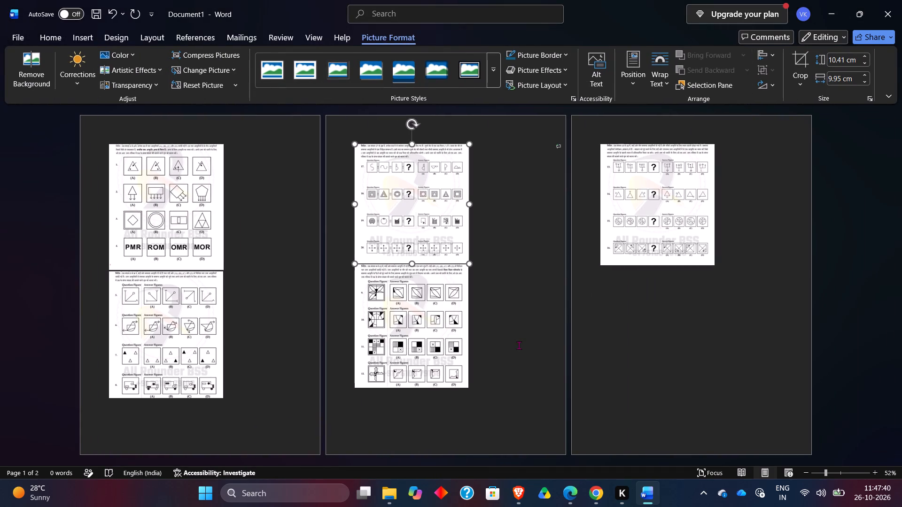
click(689, 343)
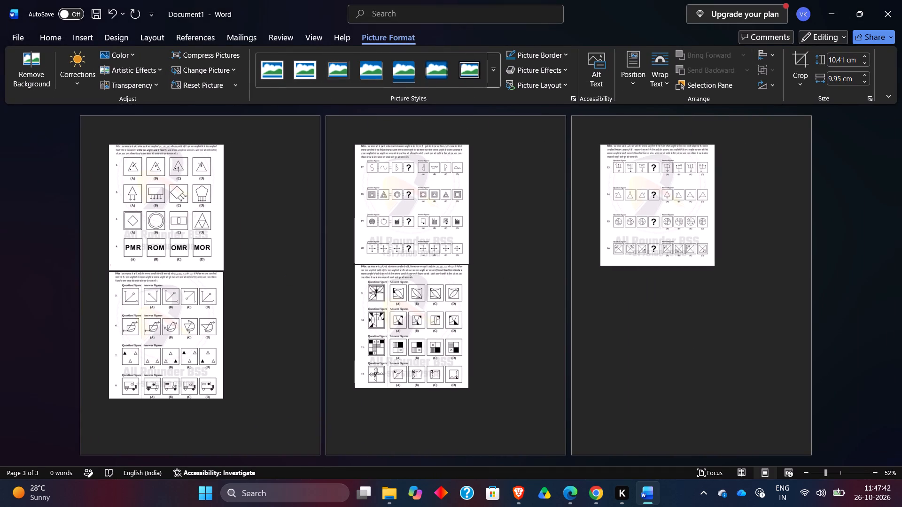
Apply the first white-framed picture style to the questions 1 to 4 picture on the first page.
click(202, 212)
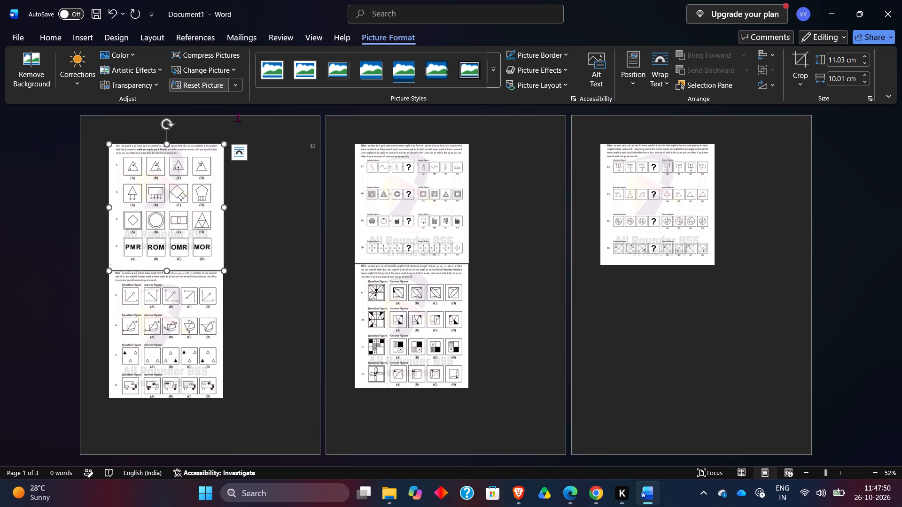
click(281, 77)
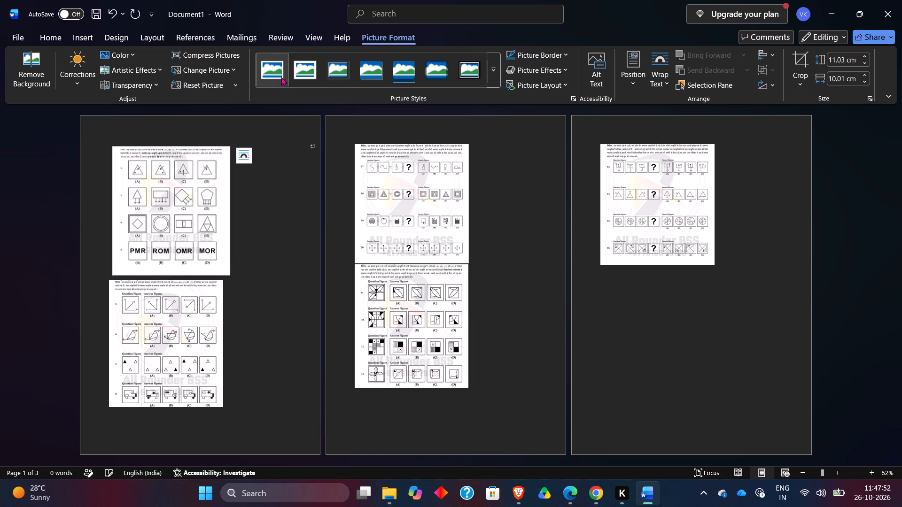
click(281, 77)
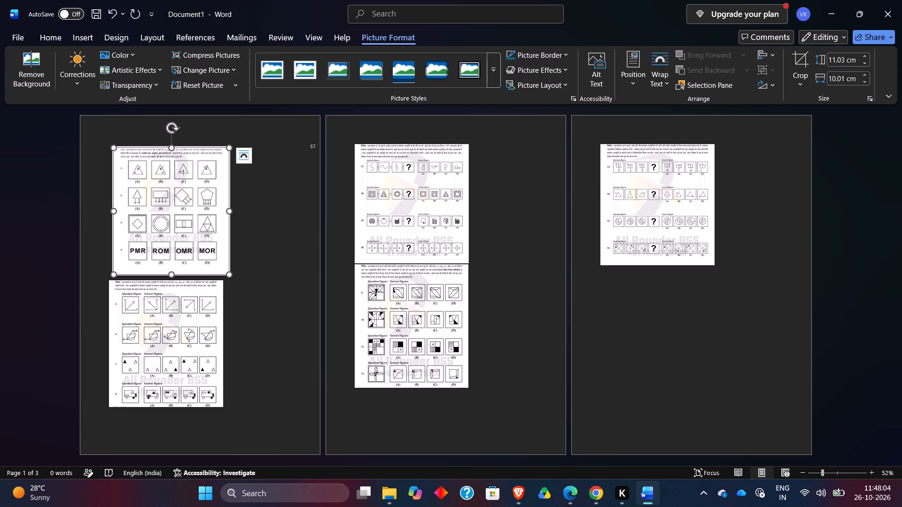
Position the questions 1 to 4 picture at the page's top center with square text wrapping.
click(629, 60)
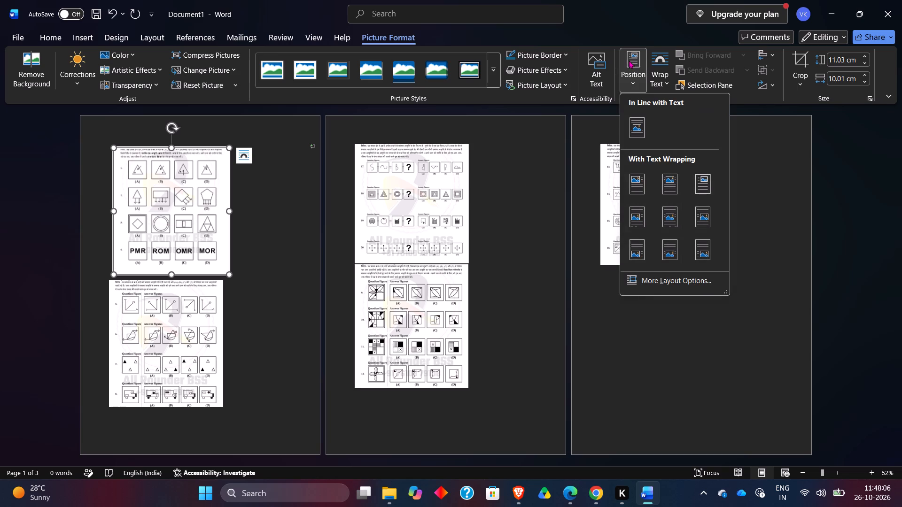
click(667, 184)
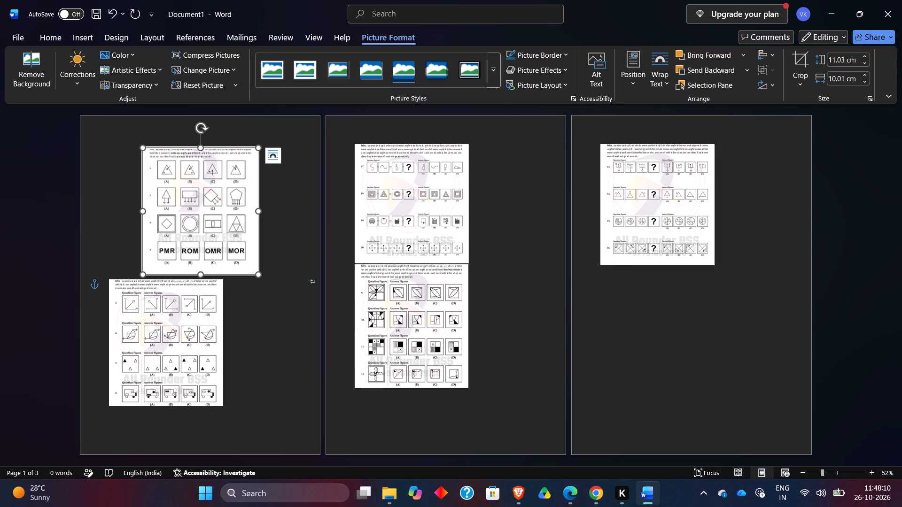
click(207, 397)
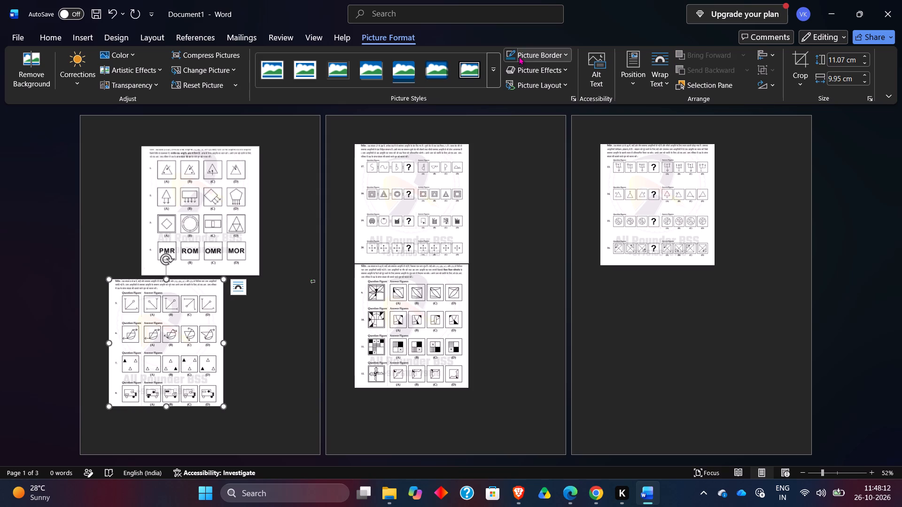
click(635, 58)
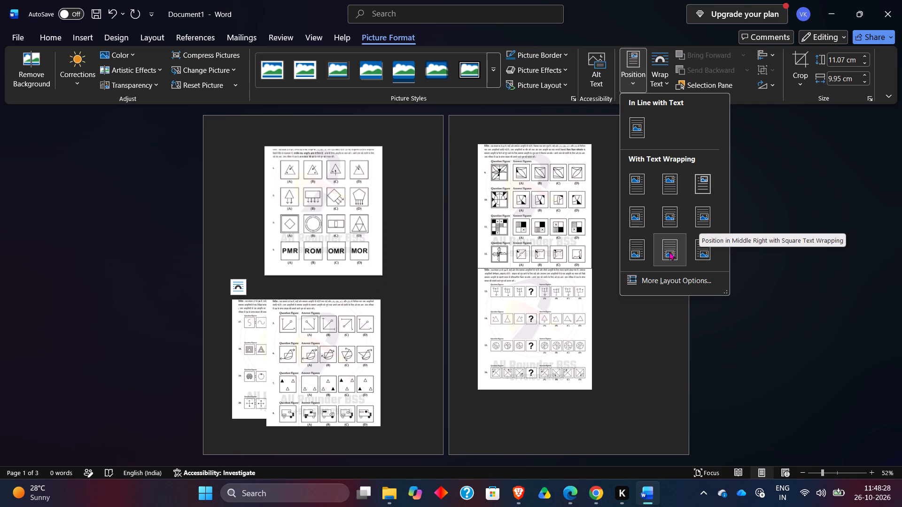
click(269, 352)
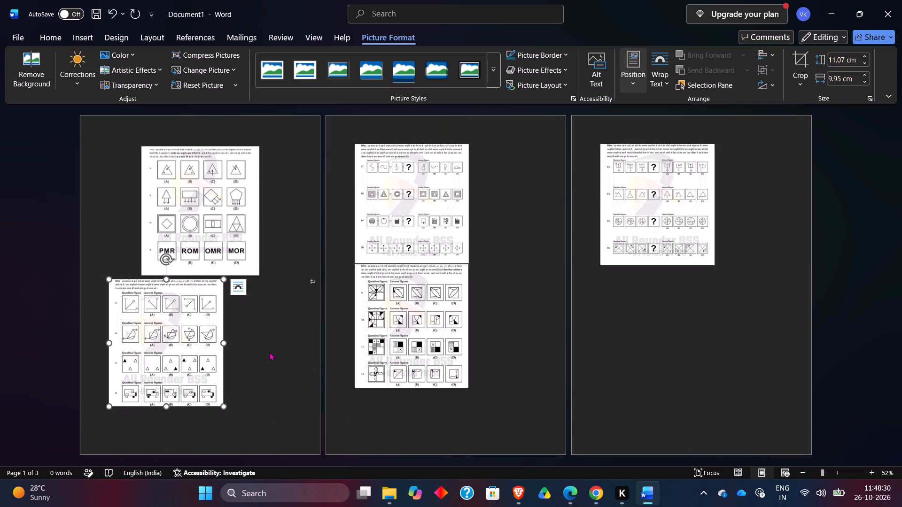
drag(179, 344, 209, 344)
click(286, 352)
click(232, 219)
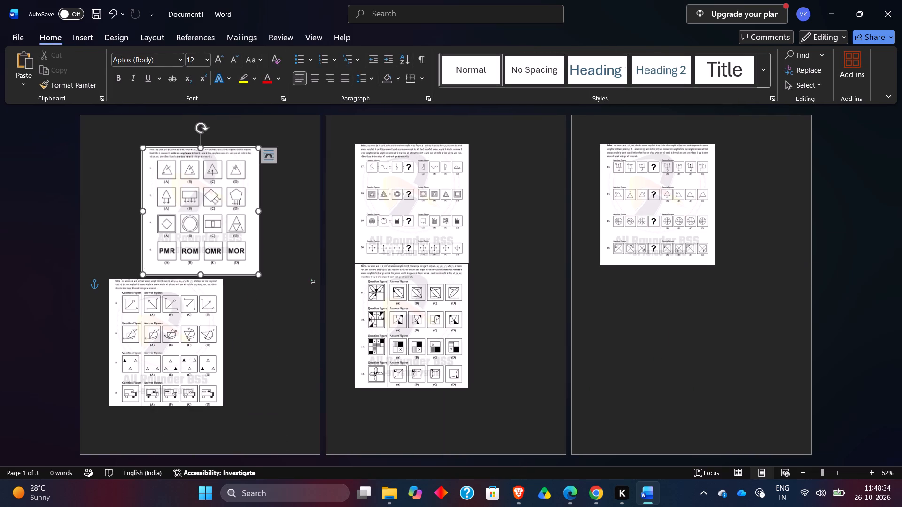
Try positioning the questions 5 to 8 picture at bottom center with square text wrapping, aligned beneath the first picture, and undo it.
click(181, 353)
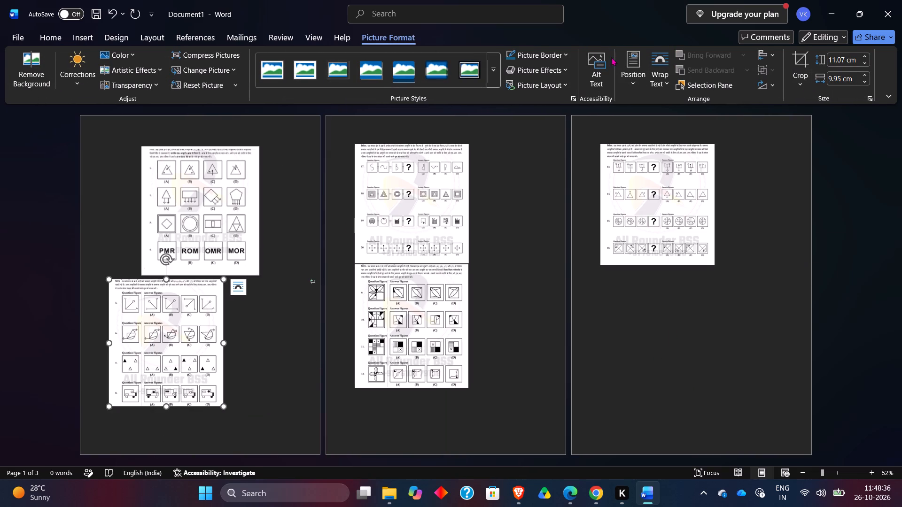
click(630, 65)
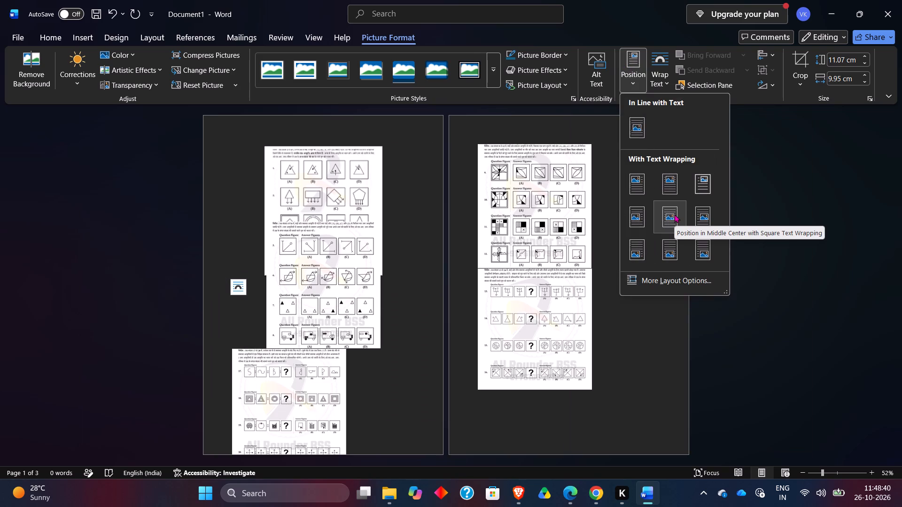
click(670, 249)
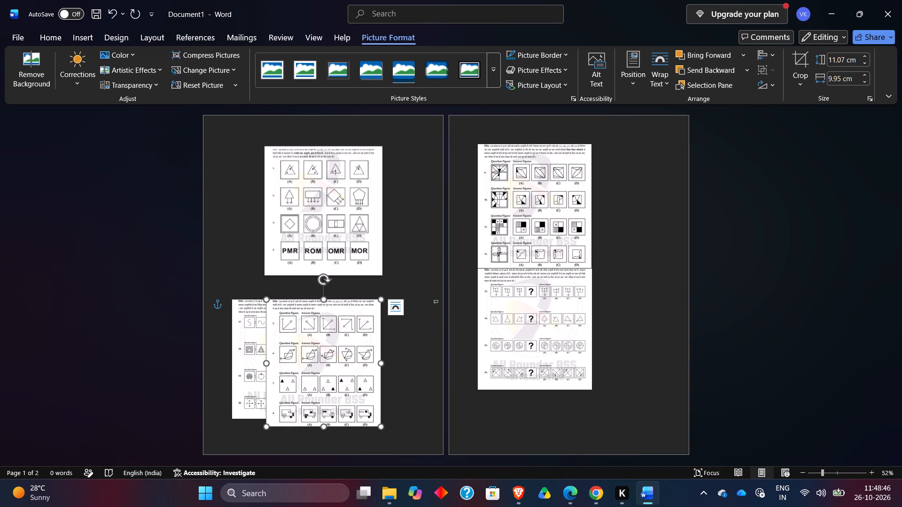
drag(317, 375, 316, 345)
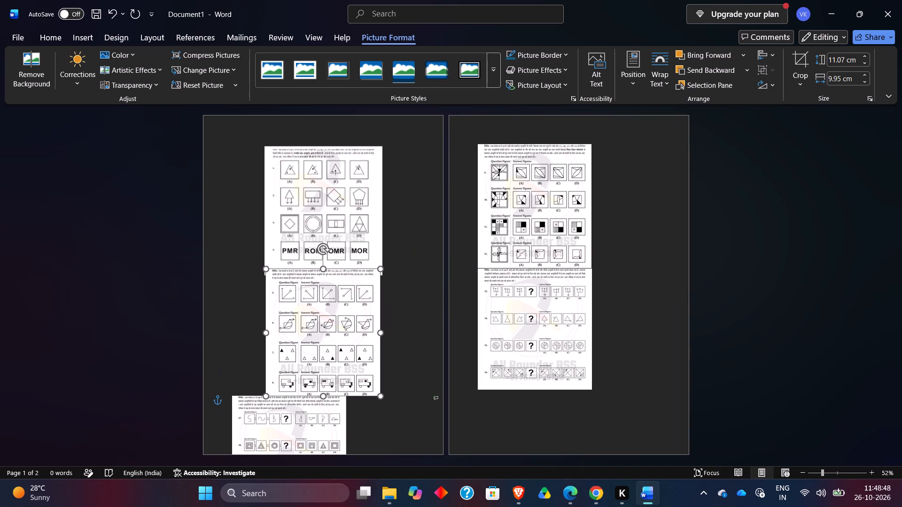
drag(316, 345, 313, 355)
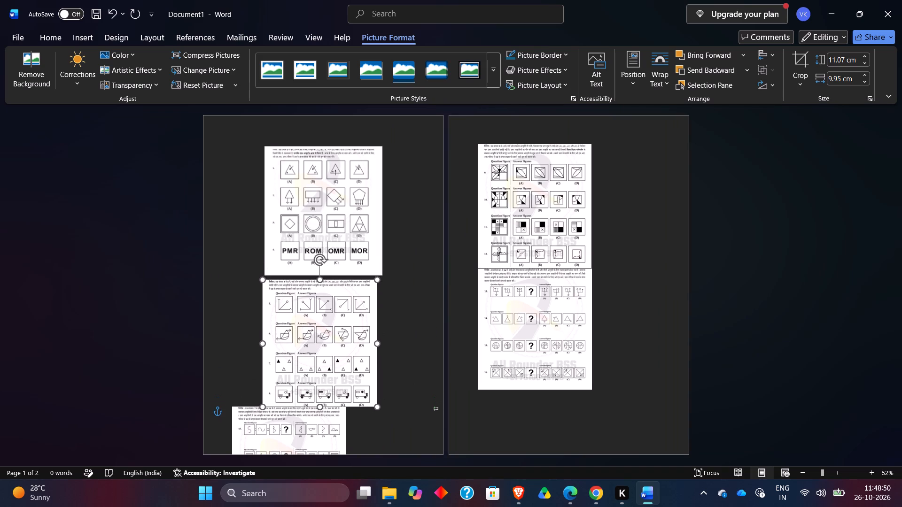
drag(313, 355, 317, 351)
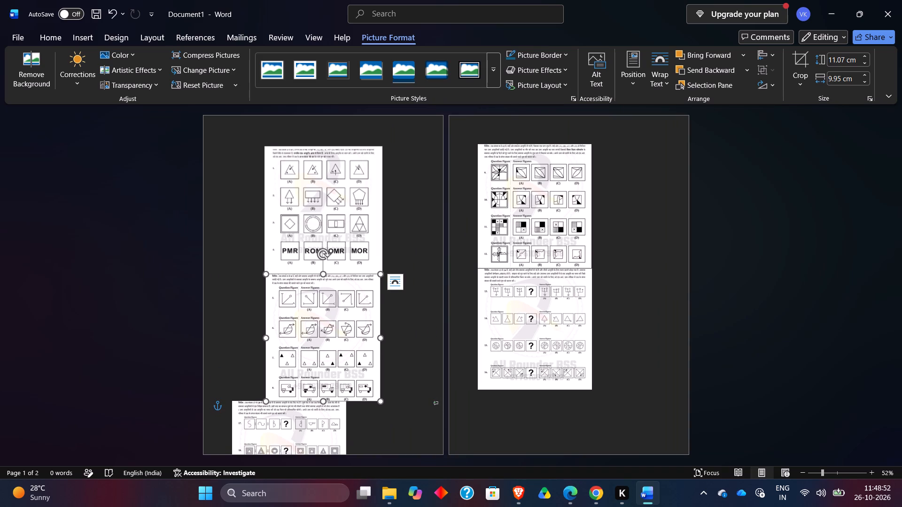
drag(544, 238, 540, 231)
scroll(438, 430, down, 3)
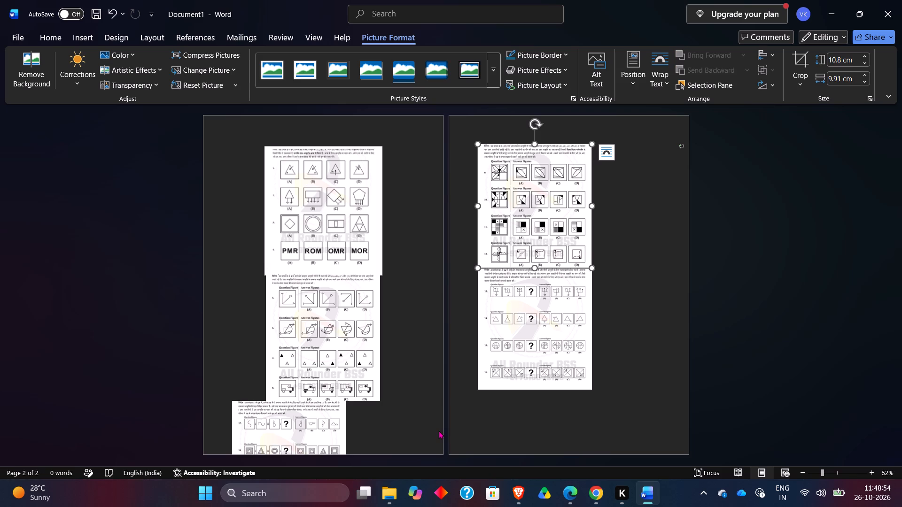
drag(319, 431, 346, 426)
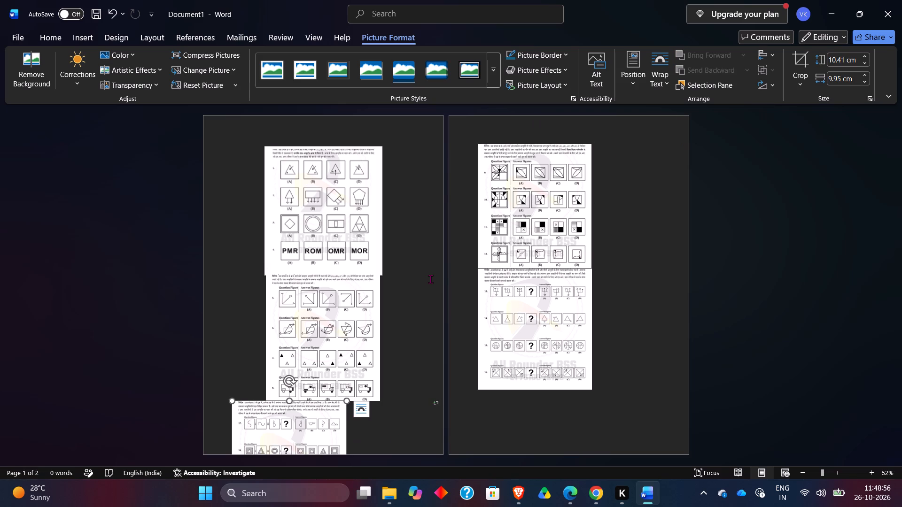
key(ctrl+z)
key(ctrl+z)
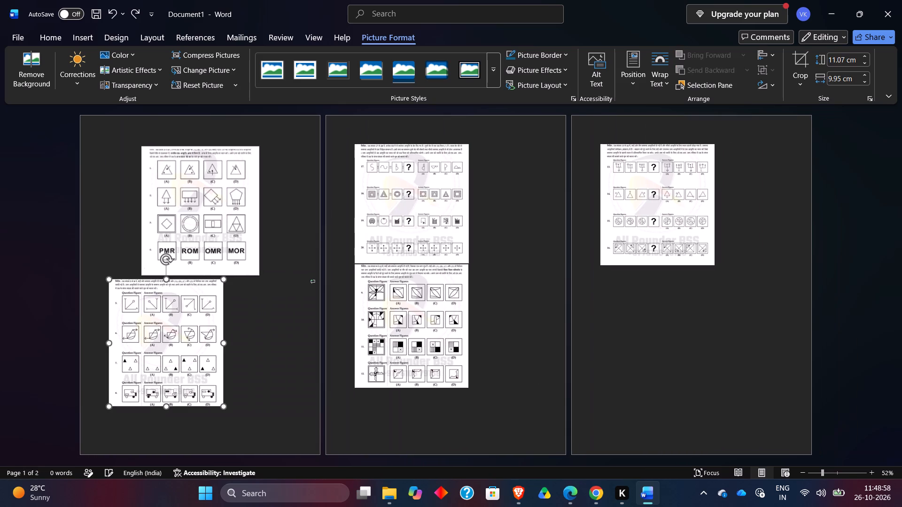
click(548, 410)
Move the questions 1 to 4 picture left and slightly up, roughly in line with the picture below it.
drag(212, 198, 191, 197)
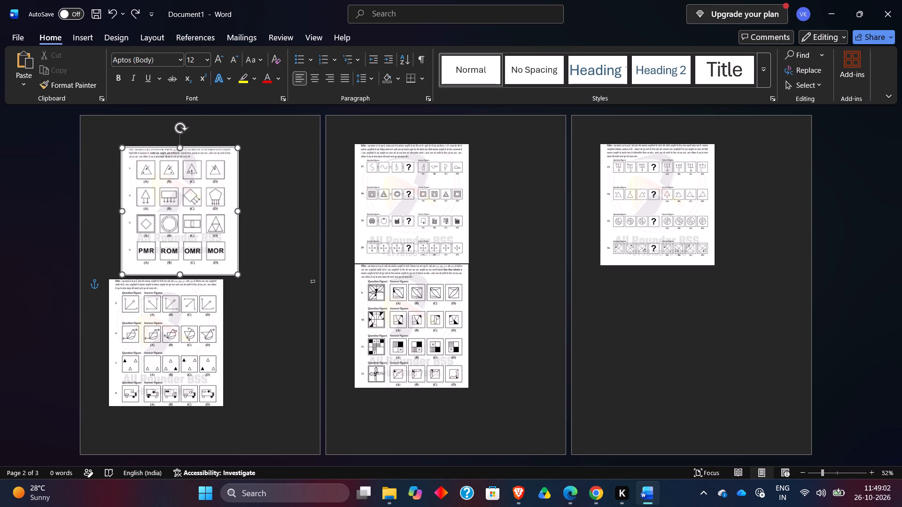
drag(191, 197, 181, 195)
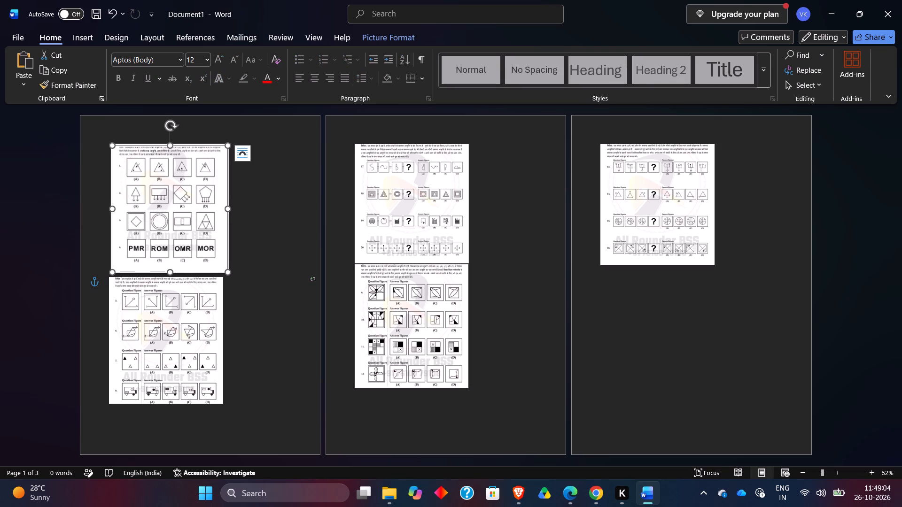
Give the questions 5 to 8 picture square text wrapping and move it right toward the page's center.
drag(175, 356, 191, 357)
click(321, 294)
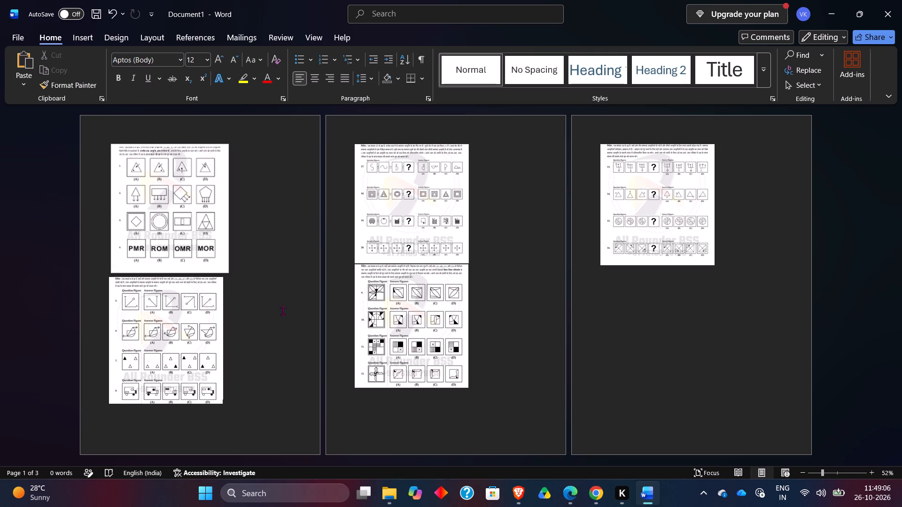
click(196, 306)
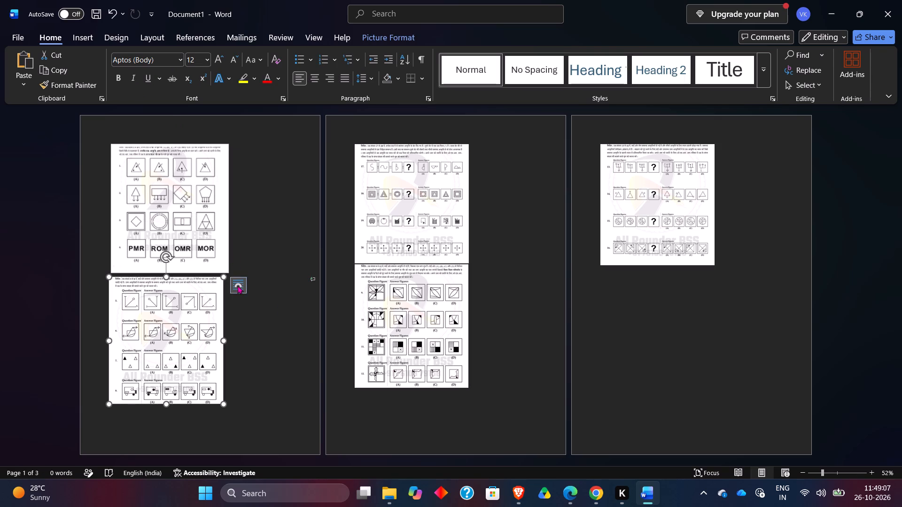
click(237, 285)
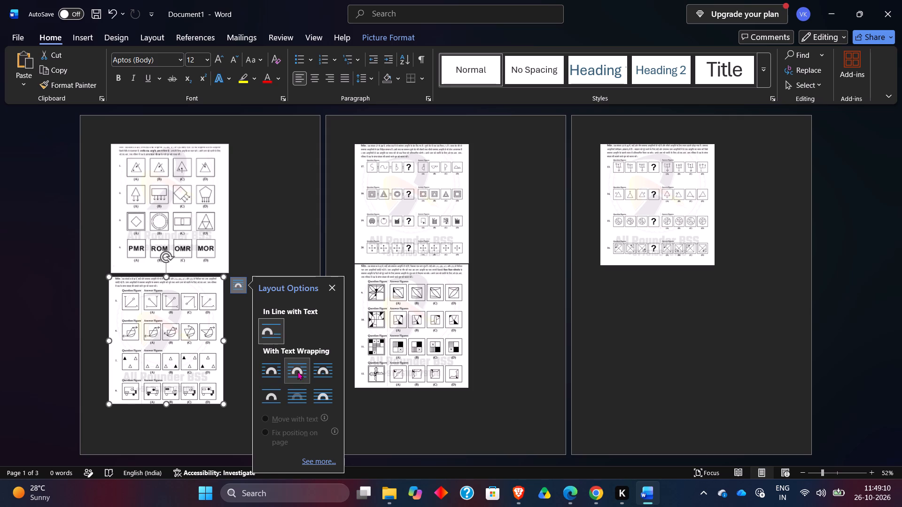
click(275, 374)
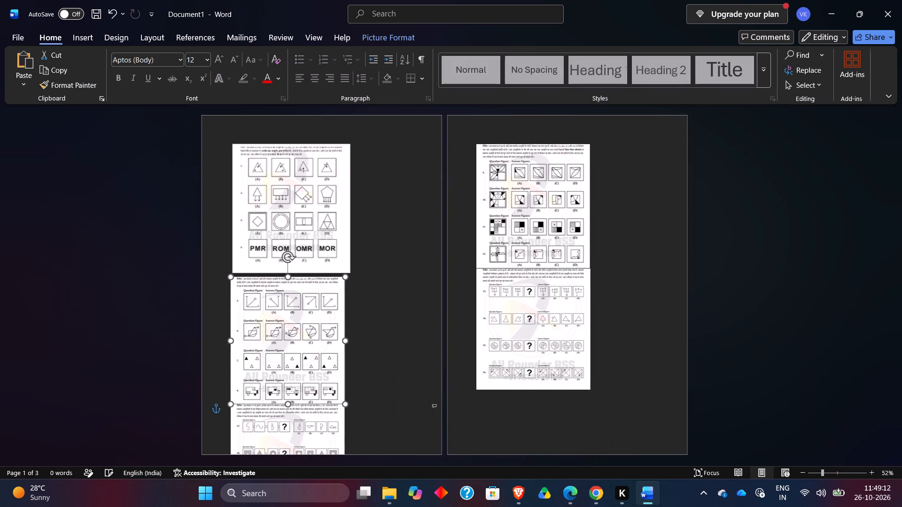
drag(252, 351, 278, 351)
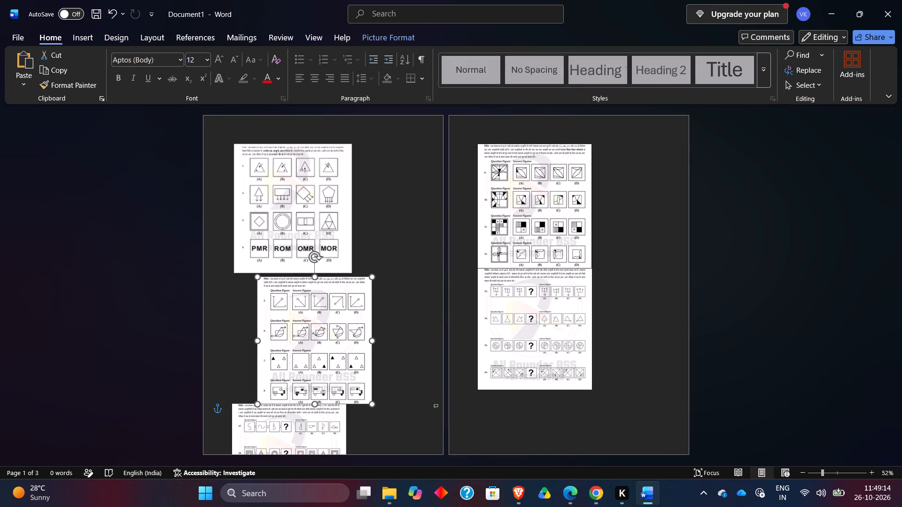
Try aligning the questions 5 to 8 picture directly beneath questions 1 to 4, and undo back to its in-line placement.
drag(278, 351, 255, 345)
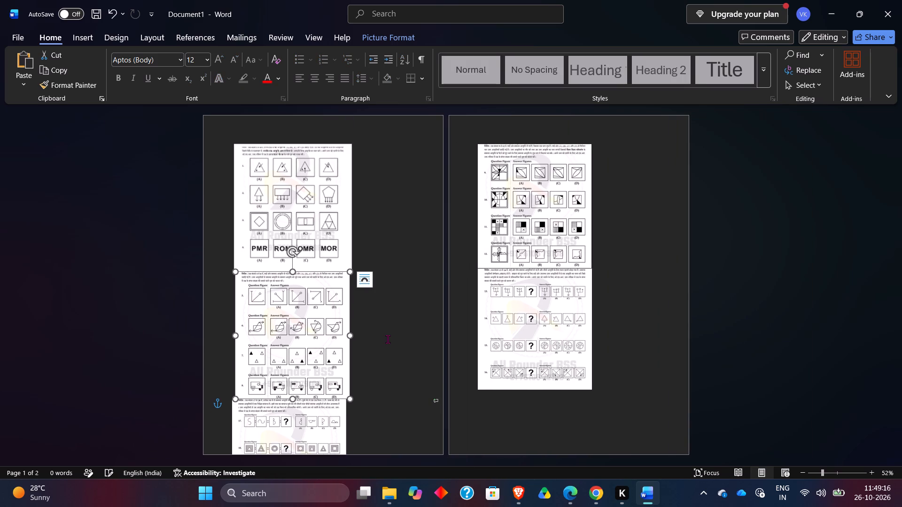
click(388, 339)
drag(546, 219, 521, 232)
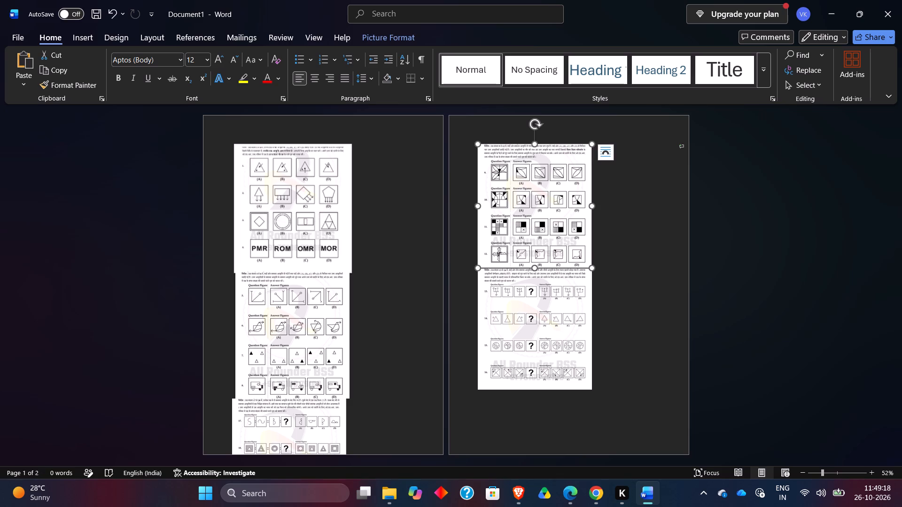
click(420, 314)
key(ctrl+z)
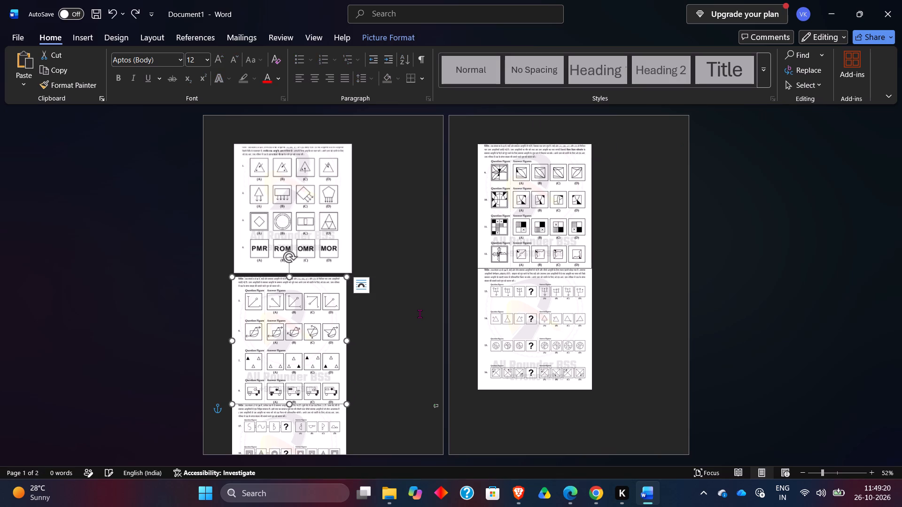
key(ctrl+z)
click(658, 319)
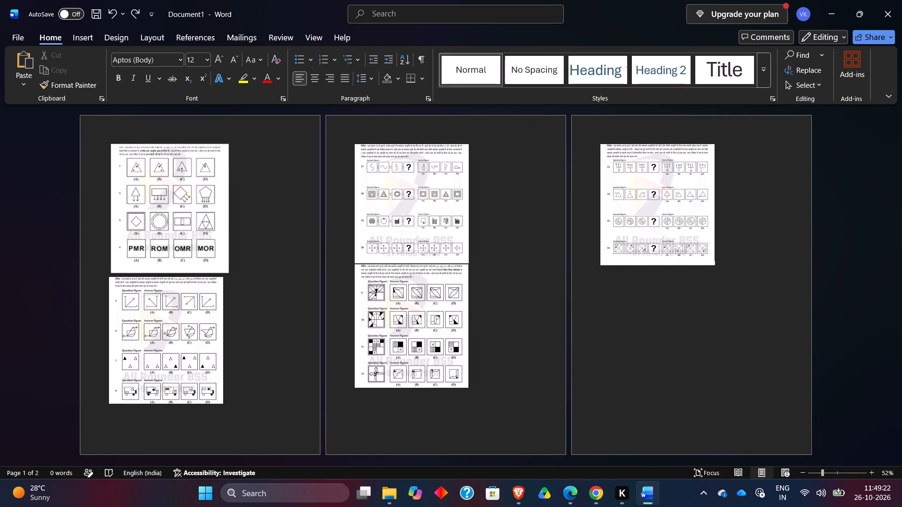
Resize the questions 1 to 4 picture proportionally, leaving it slightly smaller than the questions 5 to 8 picture below it.
click(190, 228)
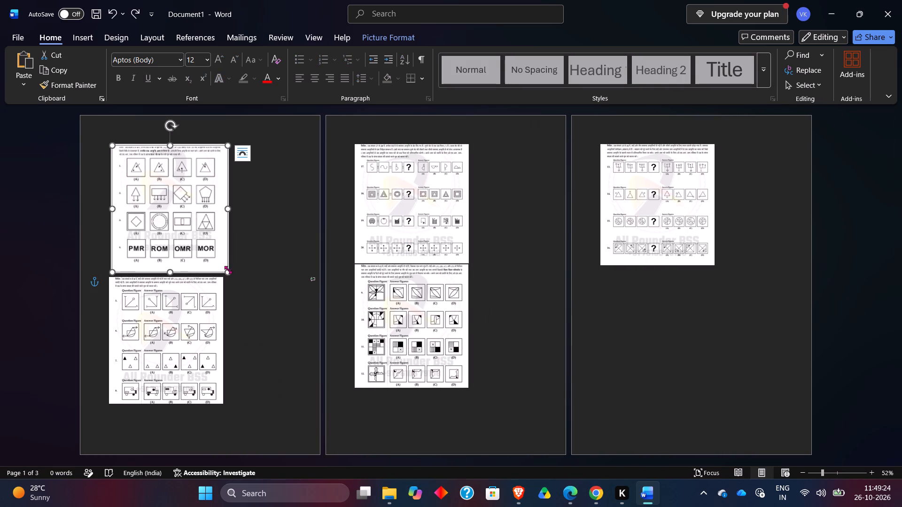
drag(228, 275, 288, 307)
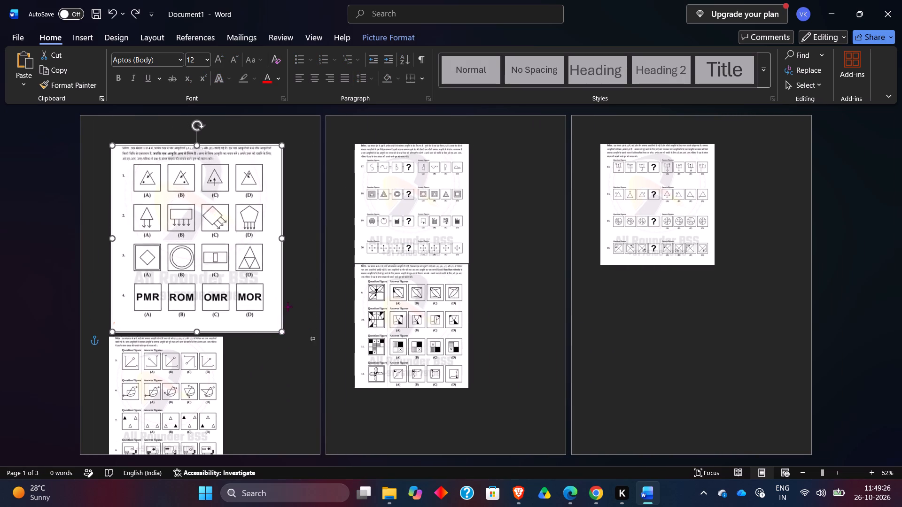
drag(288, 307, 213, 267)
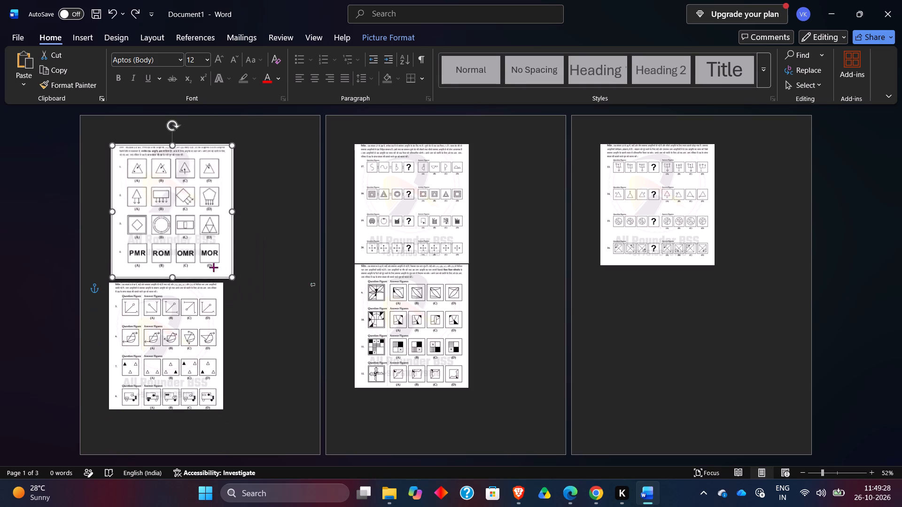
drag(213, 267, 268, 292)
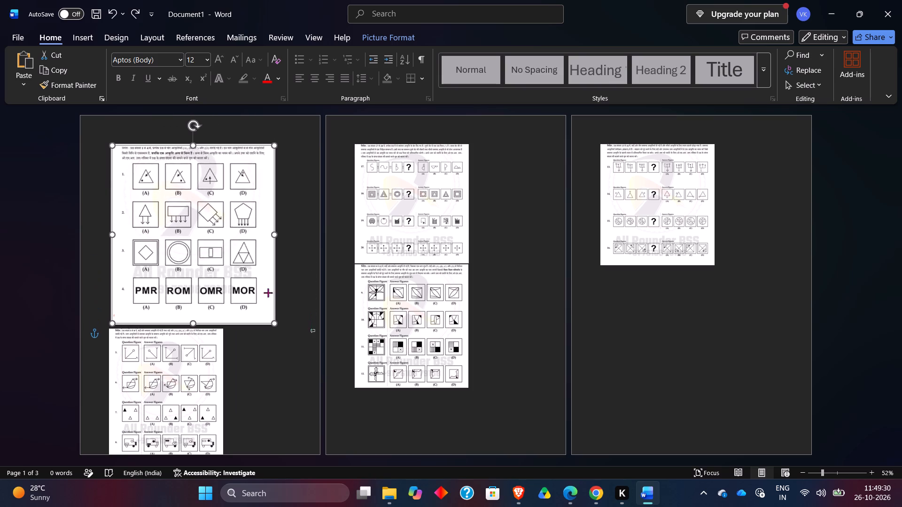
drag(268, 292, 194, 256)
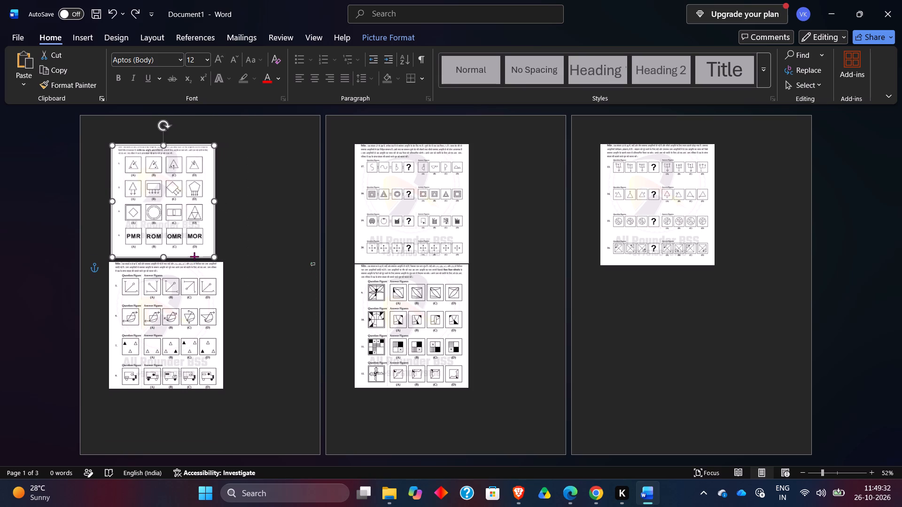
drag(194, 256, 191, 254)
Shrink the questions 5 to 8 picture proportionally toward the width of the questions 1 to 4 picture.
click(193, 291)
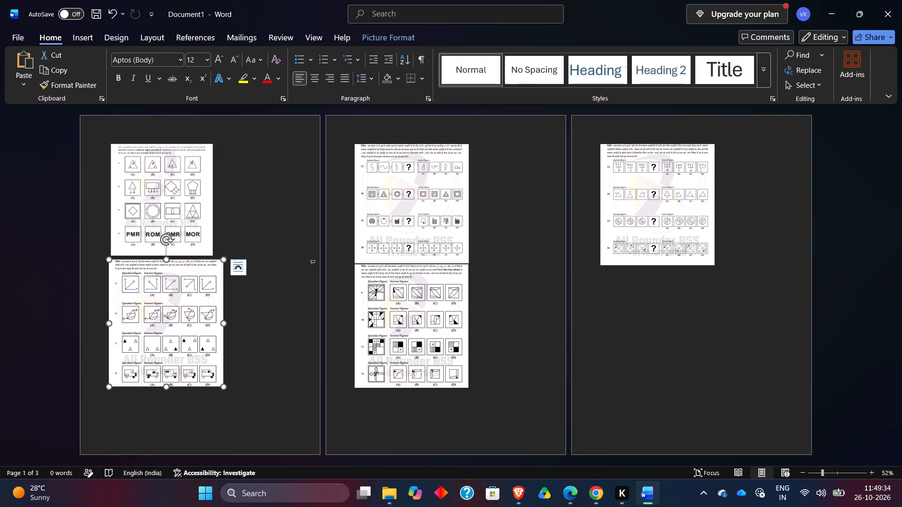
drag(225, 386, 213, 379)
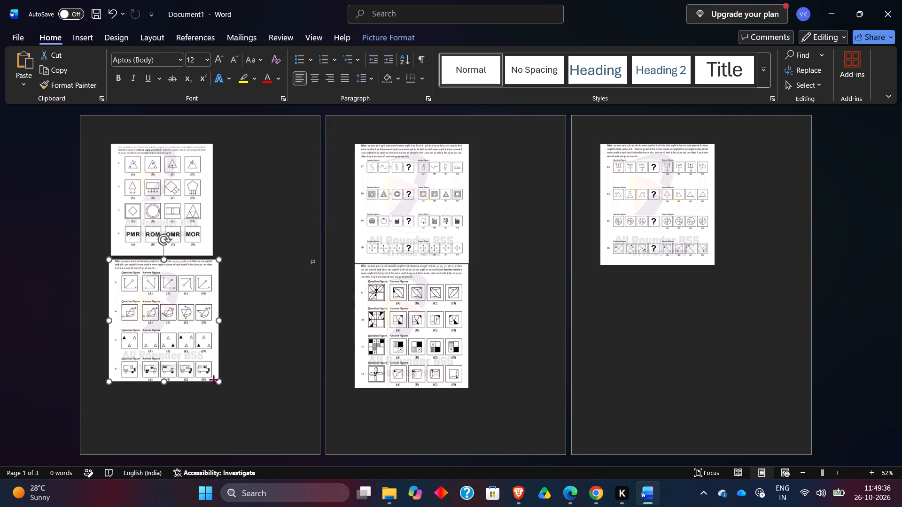
drag(213, 379, 210, 377)
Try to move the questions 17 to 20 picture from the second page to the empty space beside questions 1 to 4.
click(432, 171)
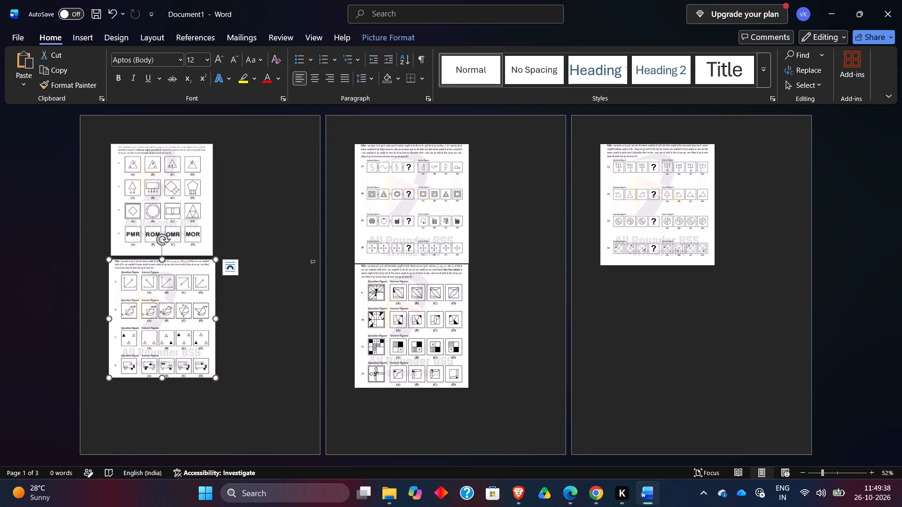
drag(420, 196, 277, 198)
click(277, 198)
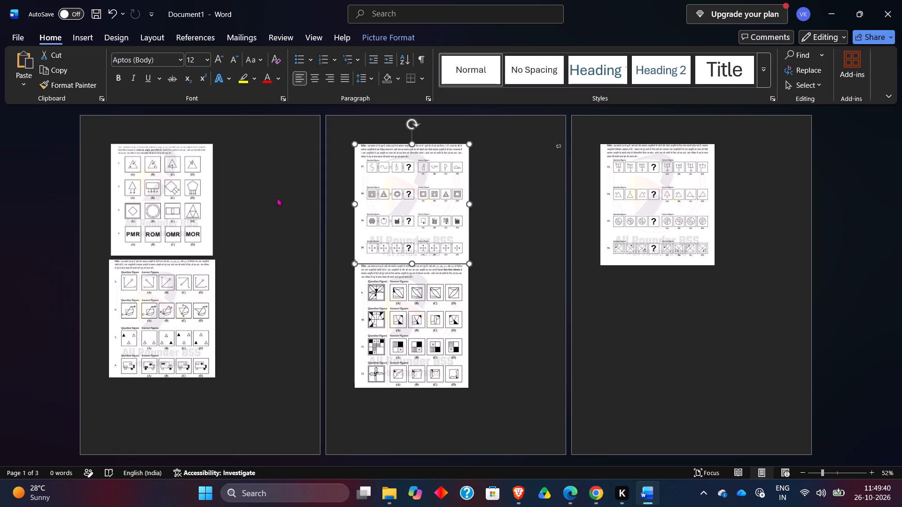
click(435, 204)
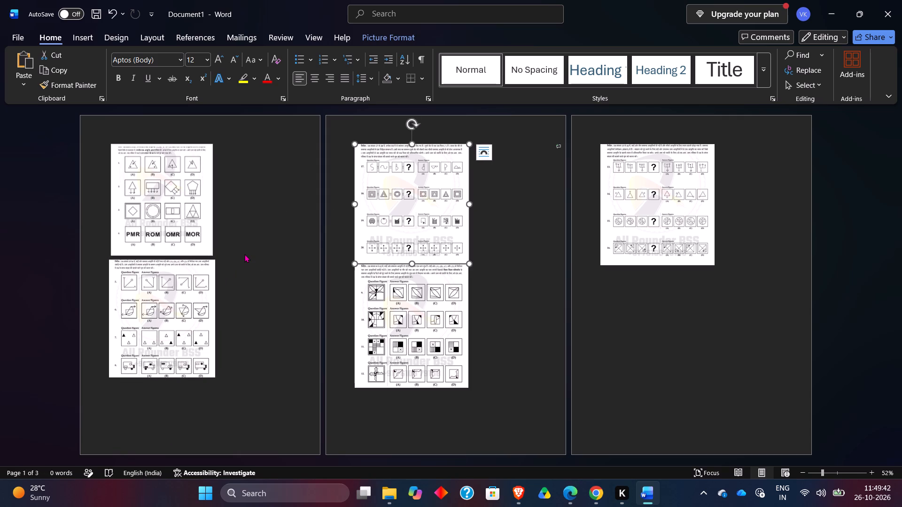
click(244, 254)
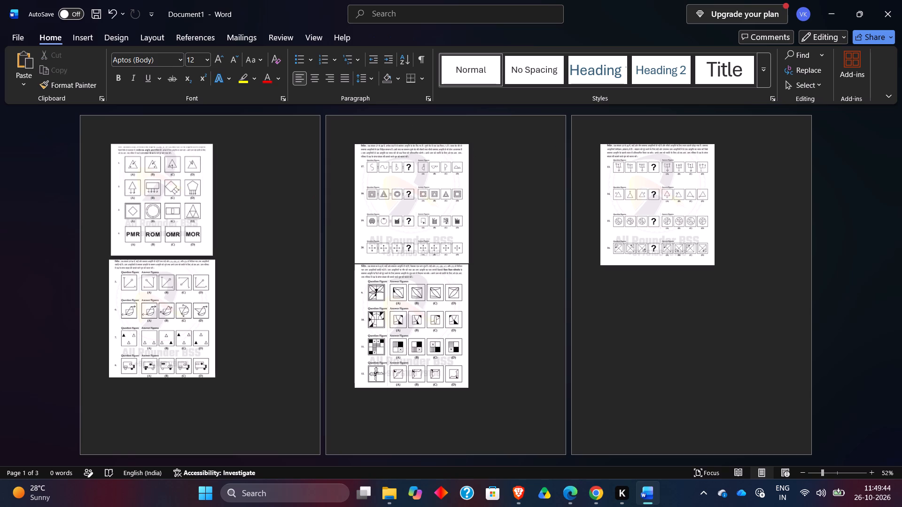
Shrink the questions 5 to 8 picture slightly more so its right edge lines up with the questions 1 to 4 picture.
click(152, 208)
click(186, 354)
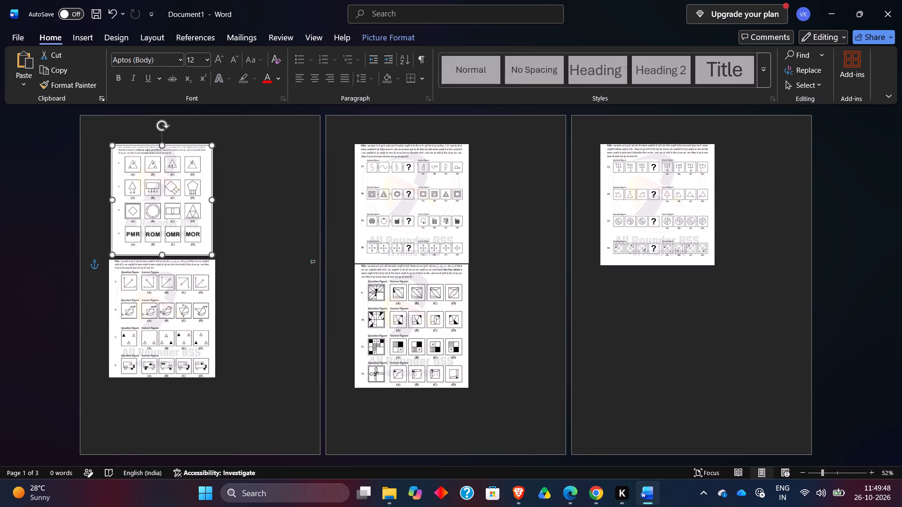
click(213, 380)
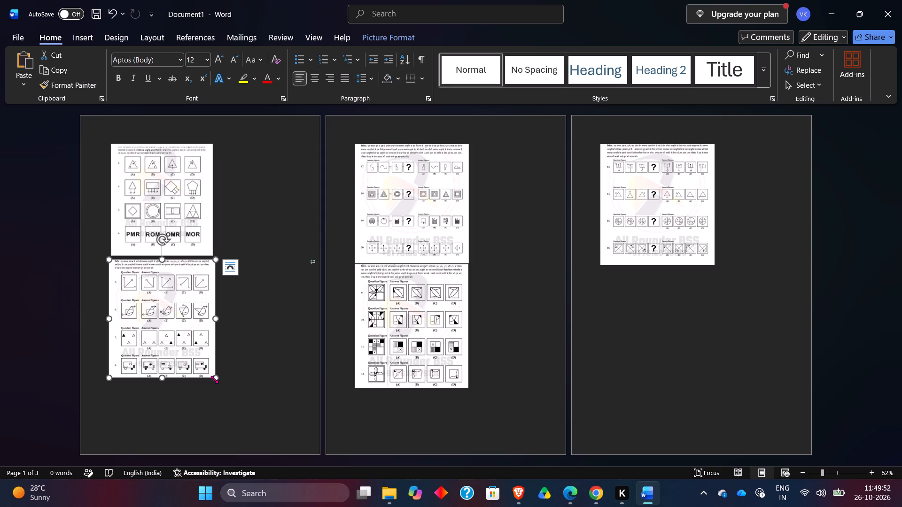
drag(216, 378, 210, 374)
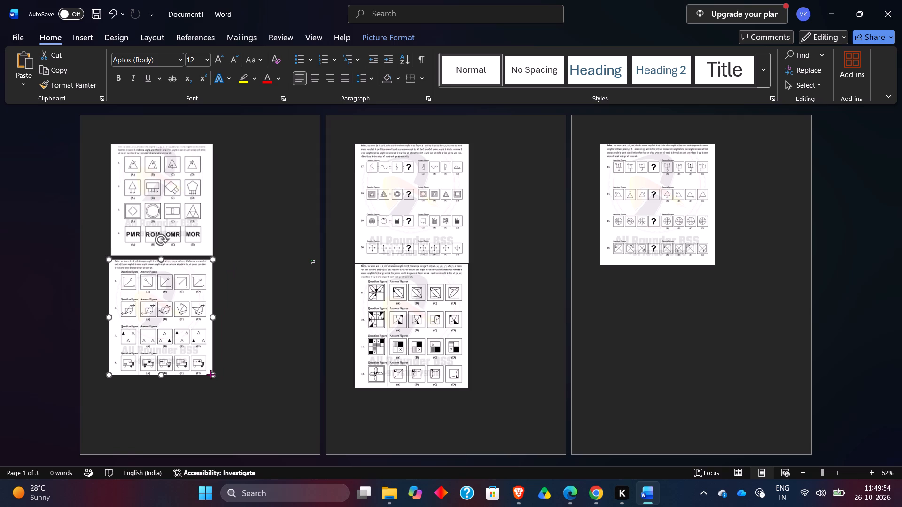
drag(210, 374, 210, 375)
drag(210, 375, 210, 375)
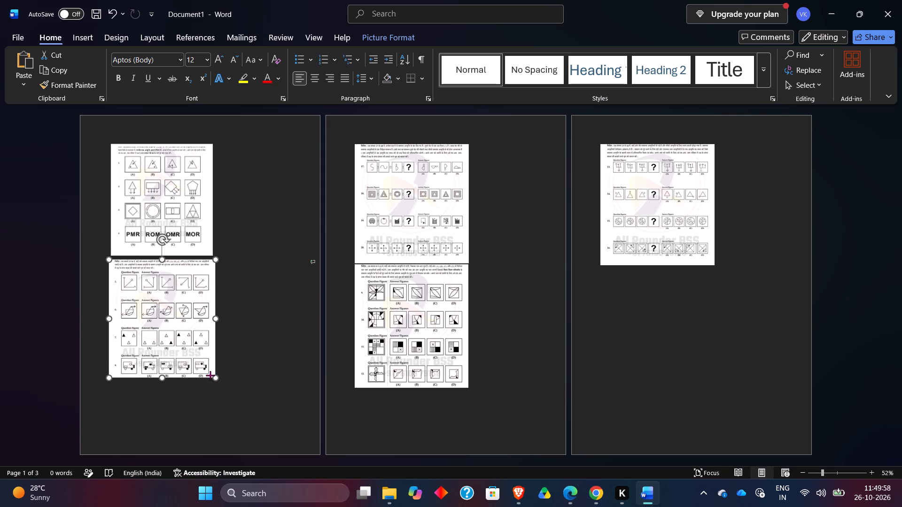
drag(210, 375, 210, 375)
click(257, 374)
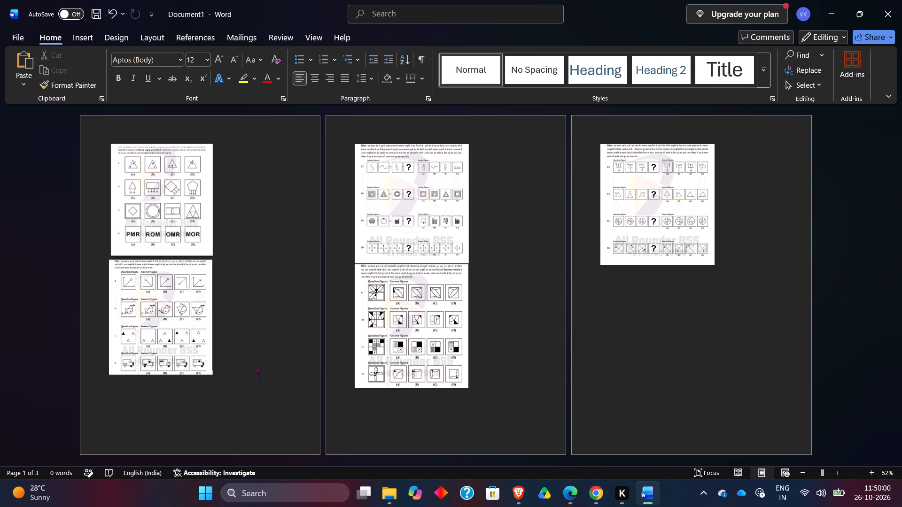
Set the text wrapping of the questions 17 to 20 picture to In Front of Text.
drag(424, 200, 312, 212)
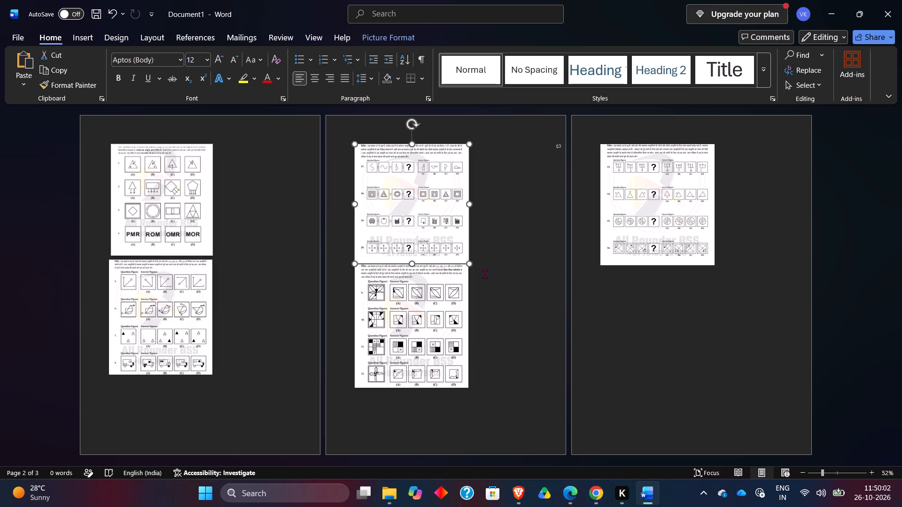
click(546, 245)
click(450, 346)
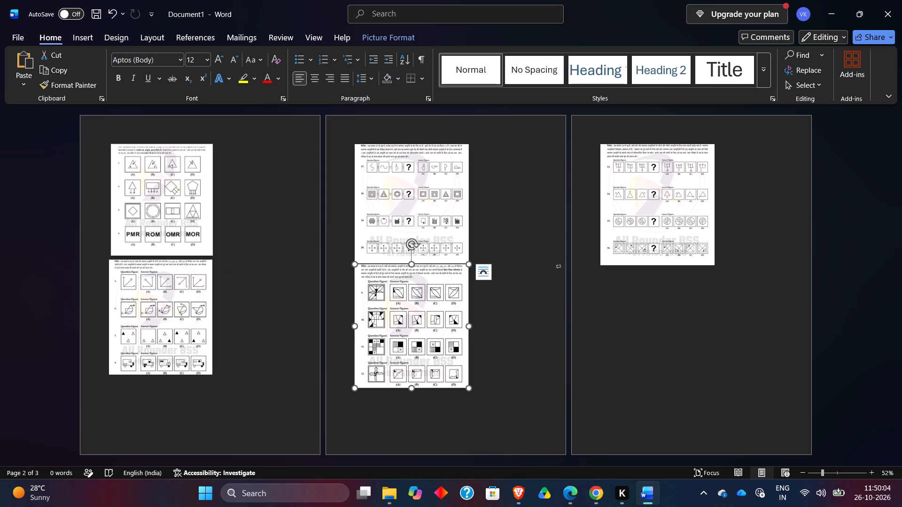
click(407, 176)
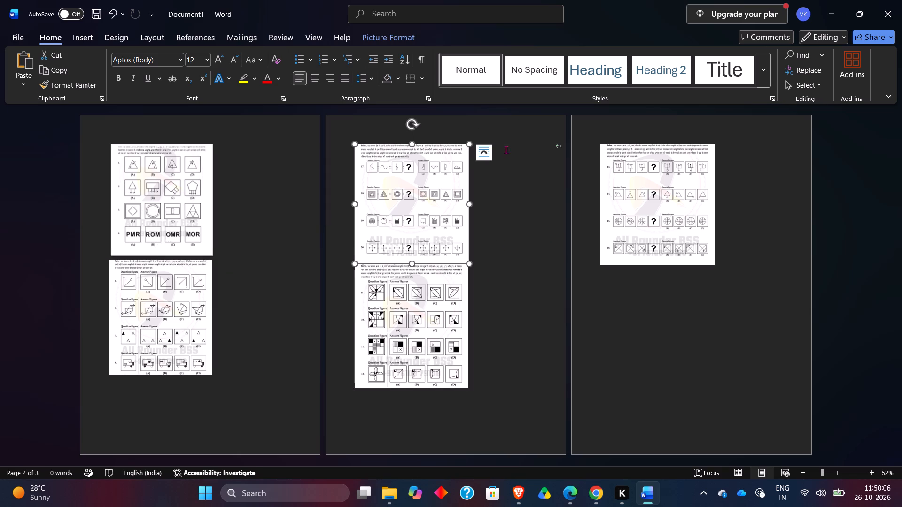
click(483, 153)
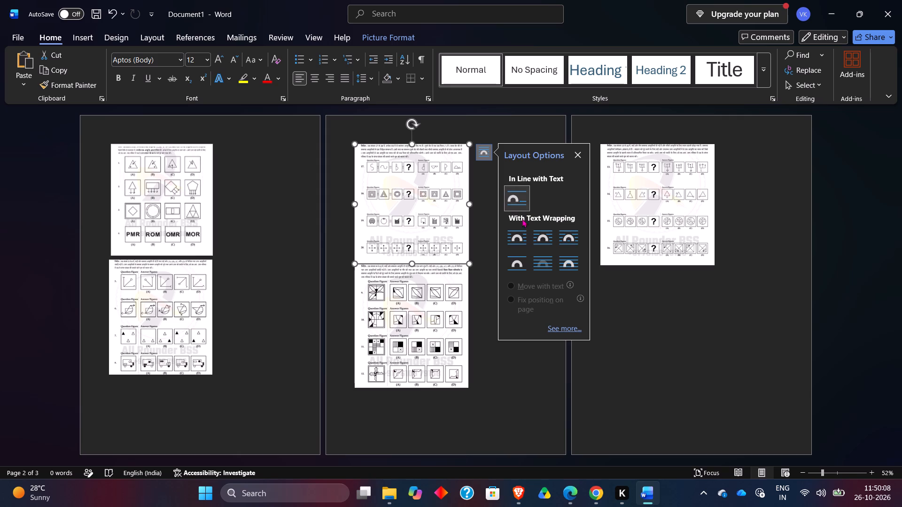
scroll(527, 251, down, 3)
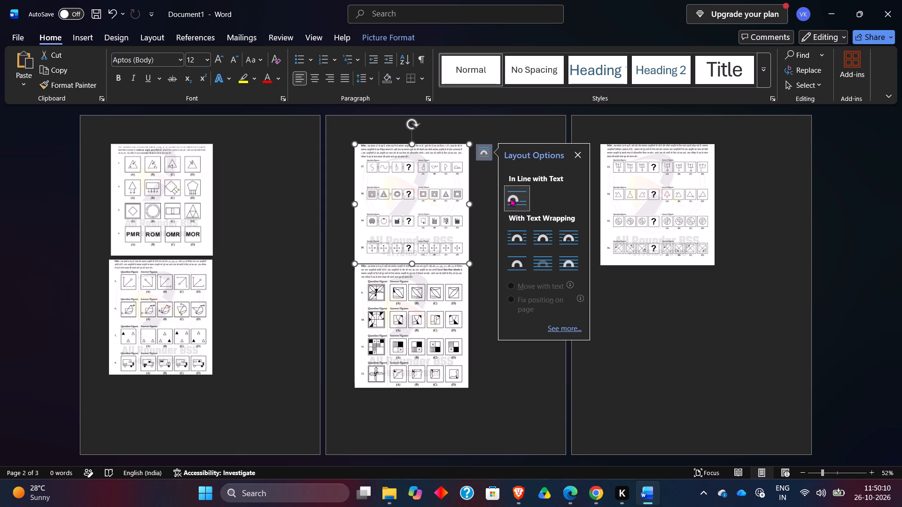
click(510, 198)
click(545, 233)
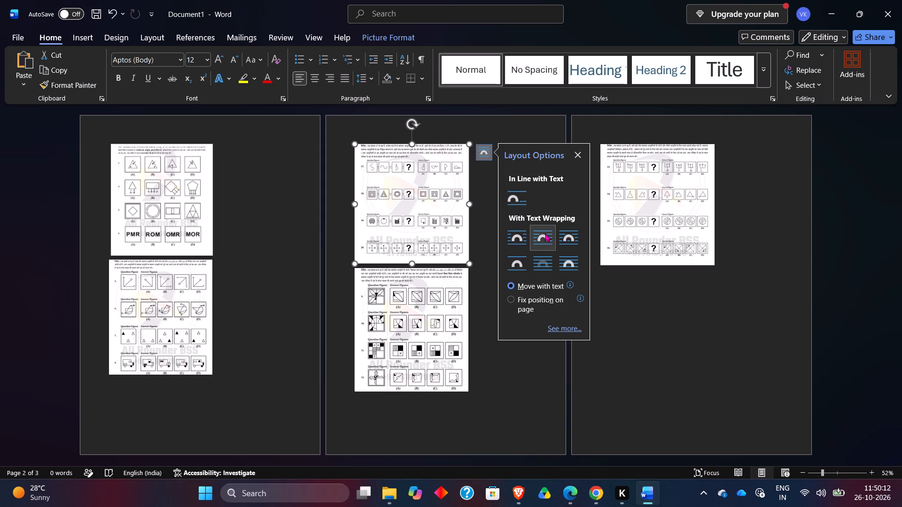
click(556, 268)
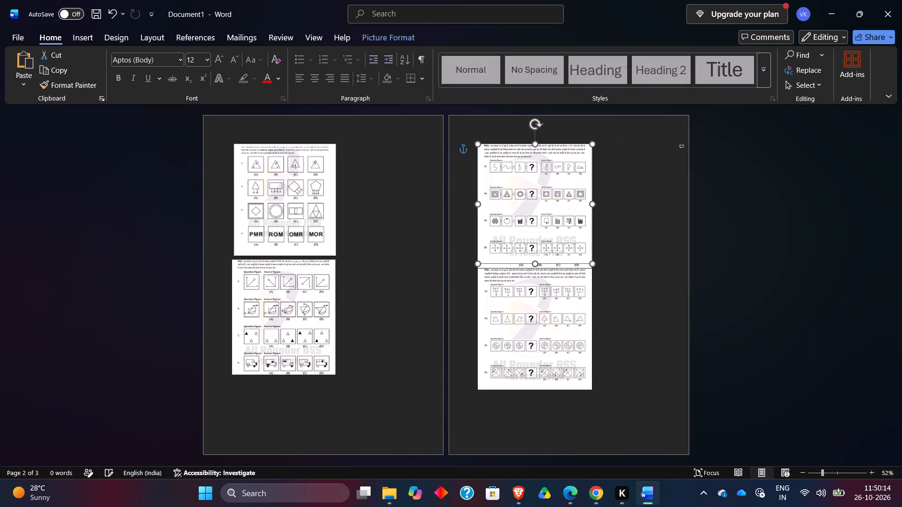
scroll(586, 331, down, 2)
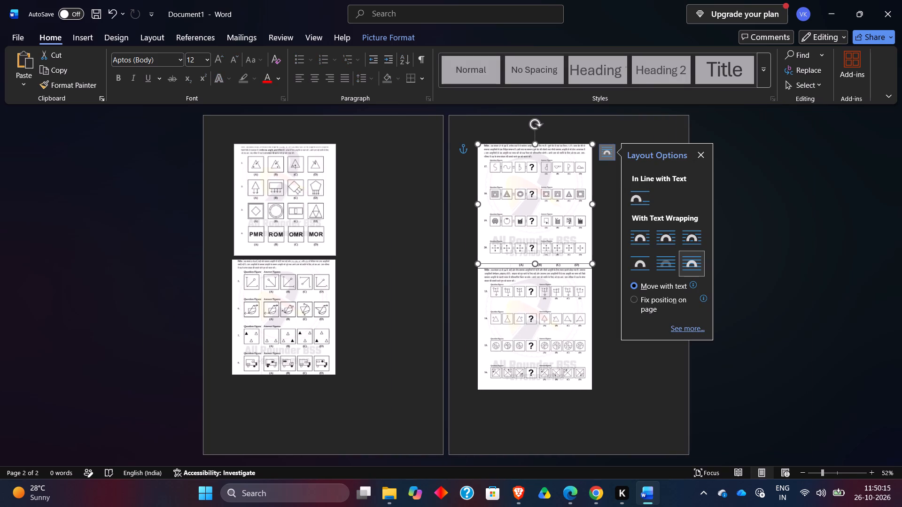
Move the questions 17 to 20 picture to the second page's right edge, clear of the questions 9 to 16 pictures.
drag(553, 183, 411, 255)
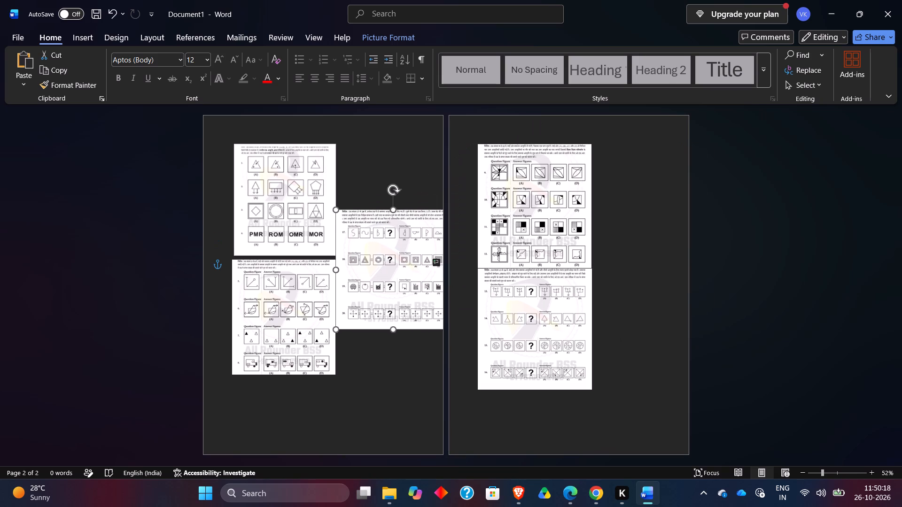
drag(411, 255, 702, 238)
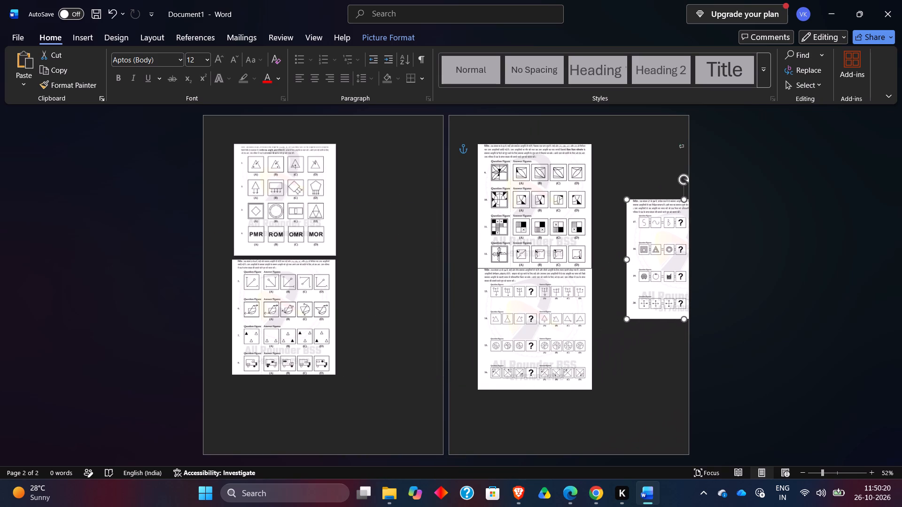
drag(702, 238, 683, 229)
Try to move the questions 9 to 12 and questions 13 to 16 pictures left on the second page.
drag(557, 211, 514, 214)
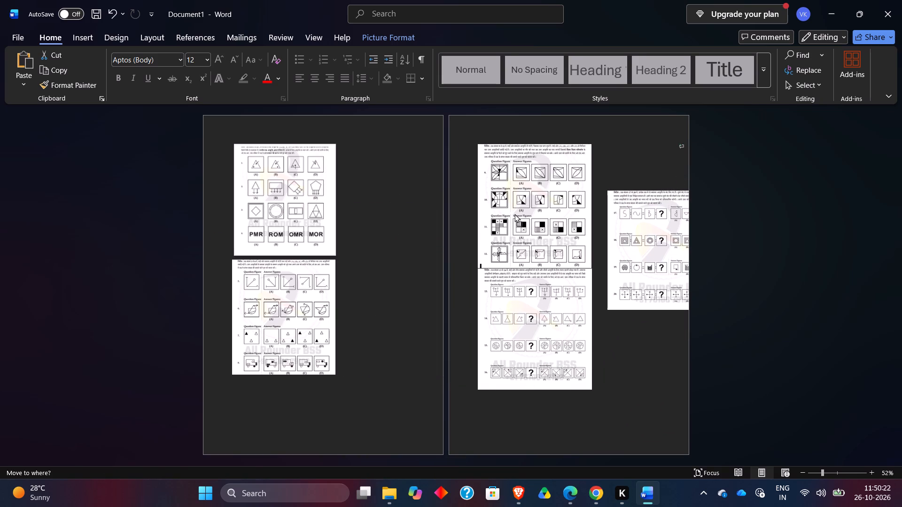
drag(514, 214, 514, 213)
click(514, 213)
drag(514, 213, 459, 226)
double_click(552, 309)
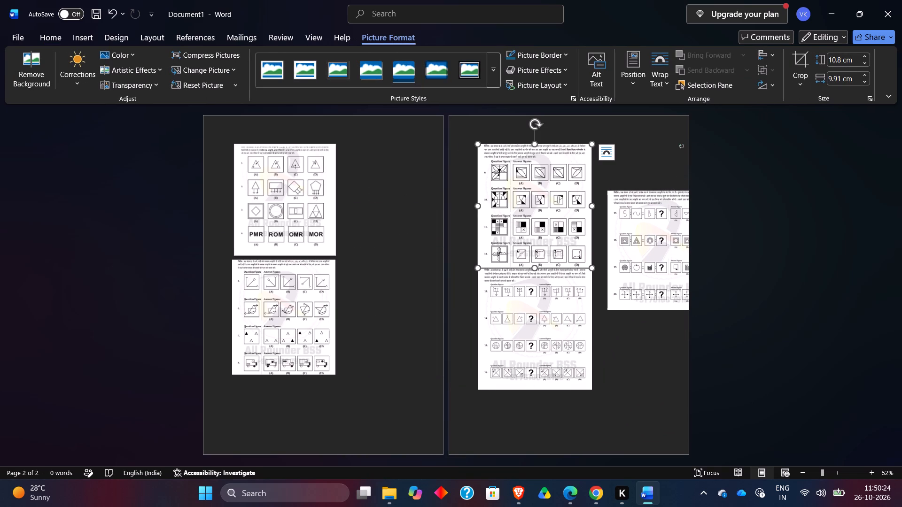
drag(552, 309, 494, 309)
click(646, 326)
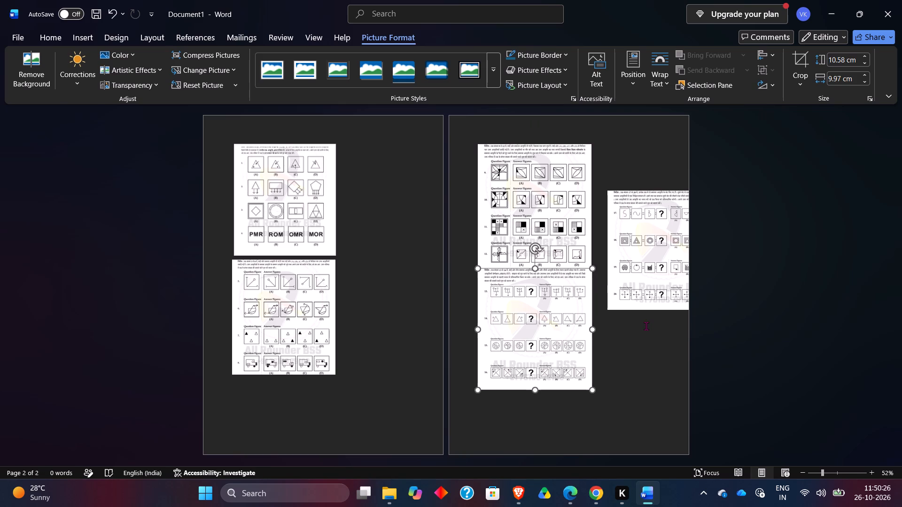
Undo the recent moves and the In Front of Text wrapping made to the second page's pictures.
key(ctrl+z)
key(ctrl+z)
key(ctrl+z)
key(ctrl+z)
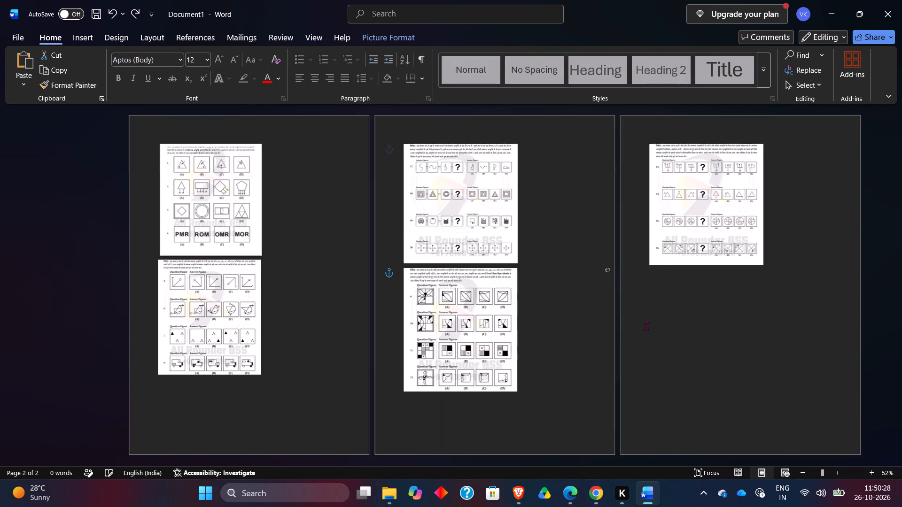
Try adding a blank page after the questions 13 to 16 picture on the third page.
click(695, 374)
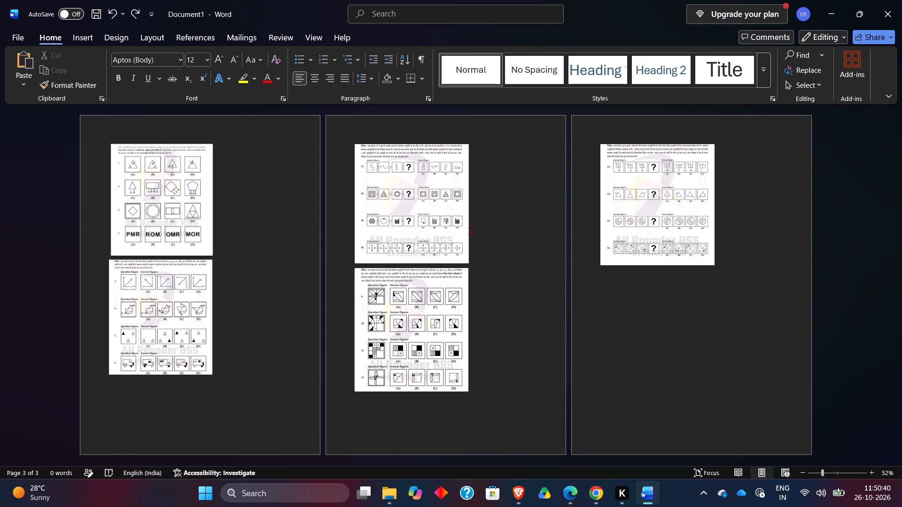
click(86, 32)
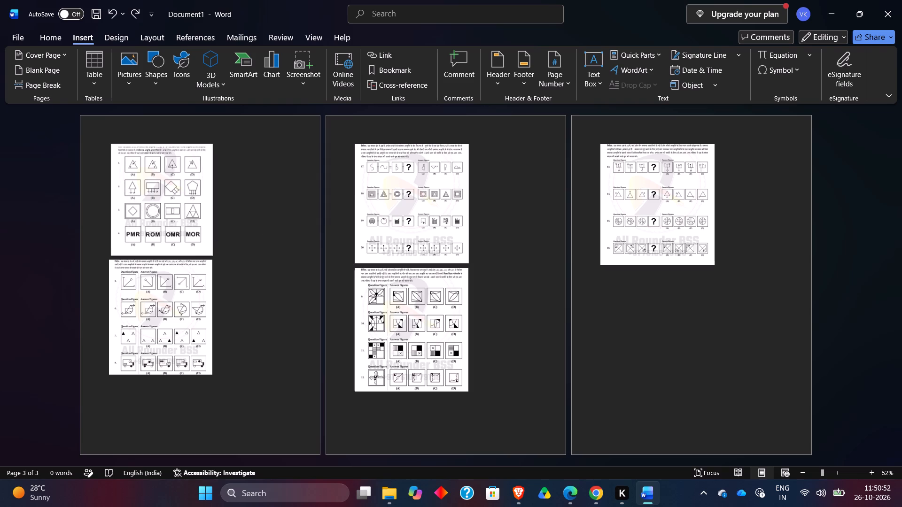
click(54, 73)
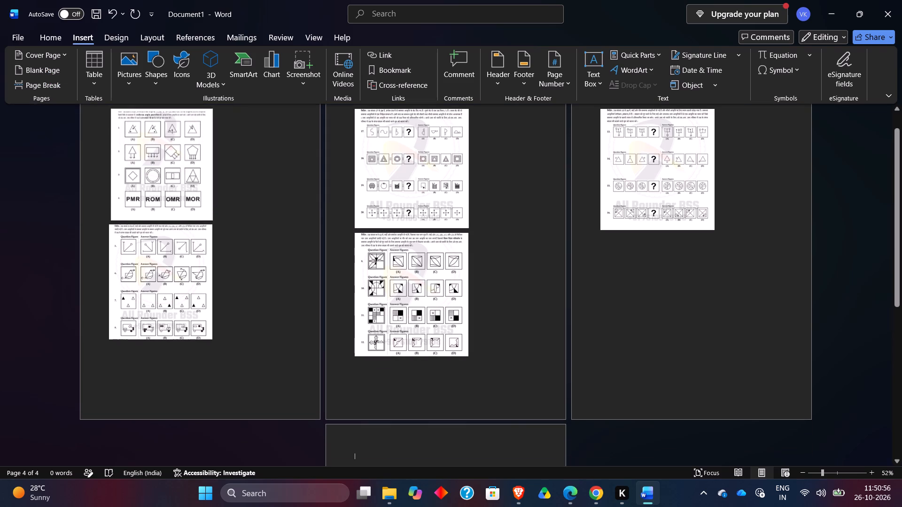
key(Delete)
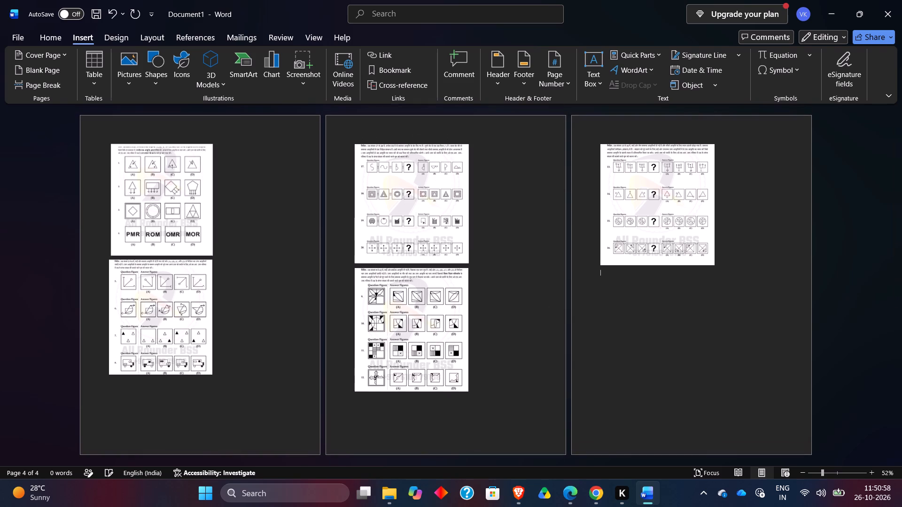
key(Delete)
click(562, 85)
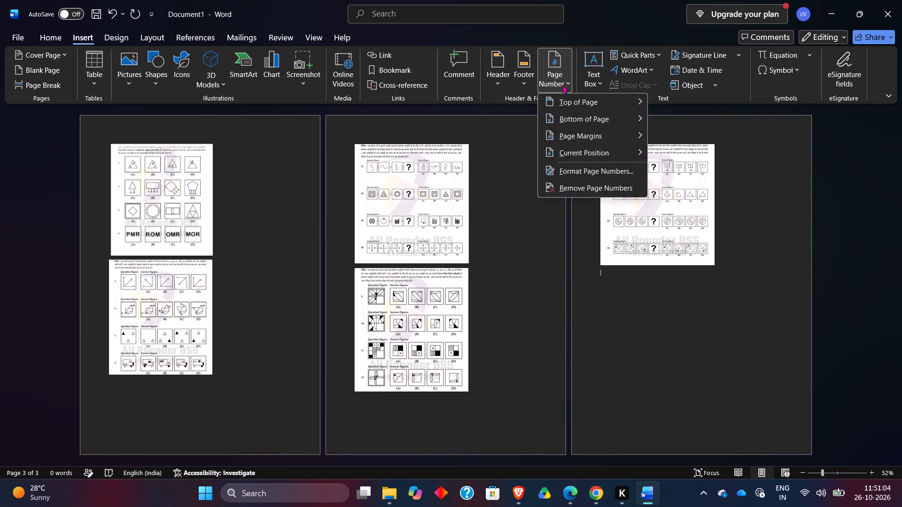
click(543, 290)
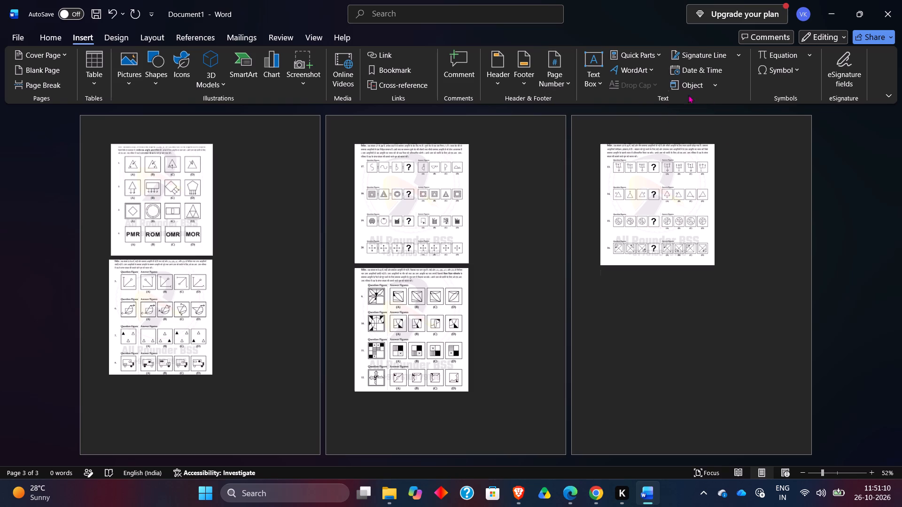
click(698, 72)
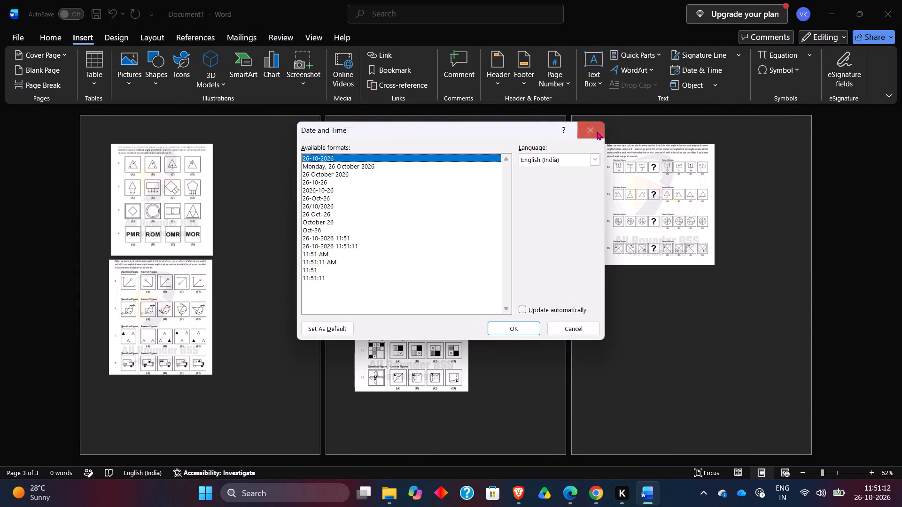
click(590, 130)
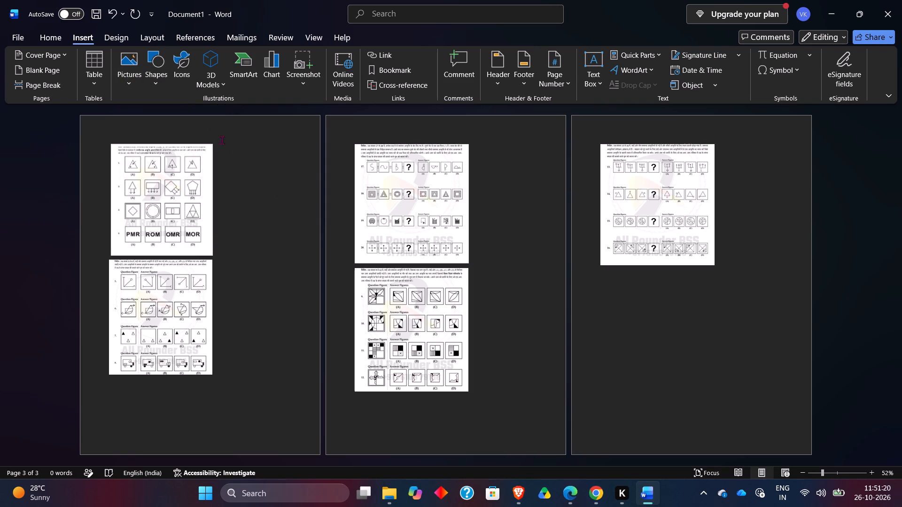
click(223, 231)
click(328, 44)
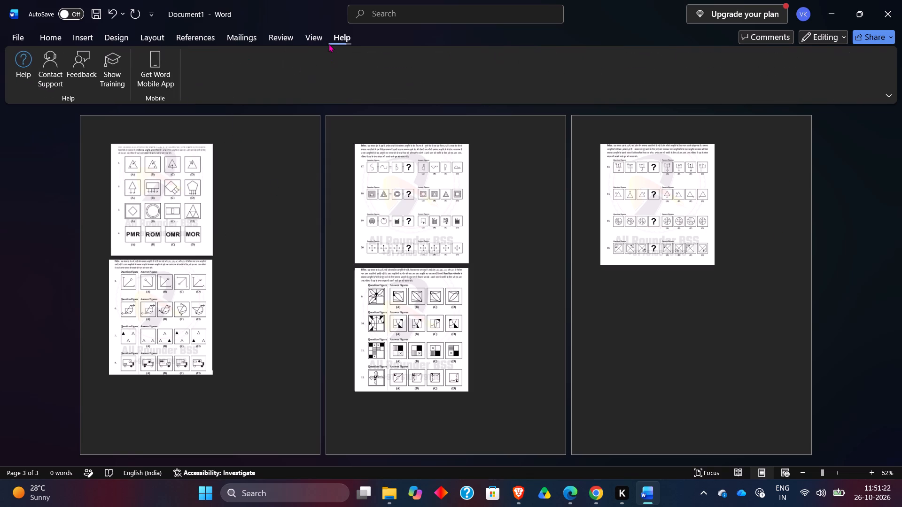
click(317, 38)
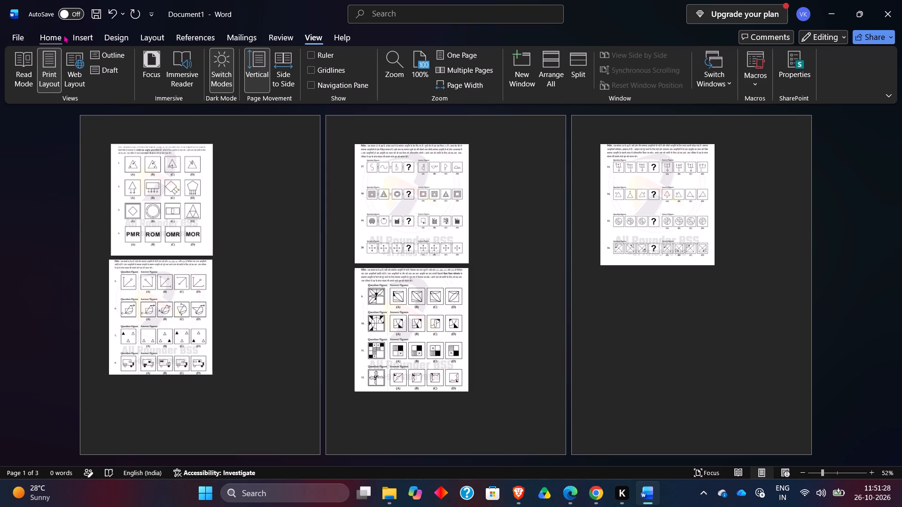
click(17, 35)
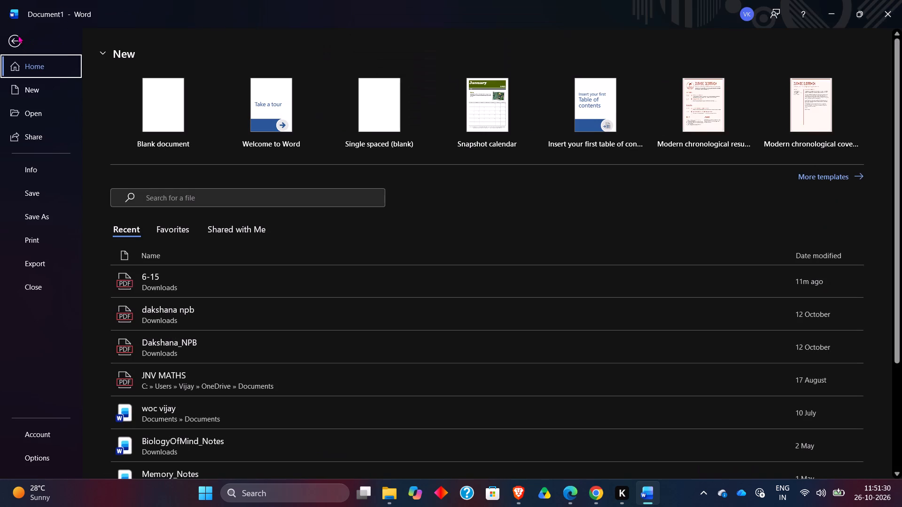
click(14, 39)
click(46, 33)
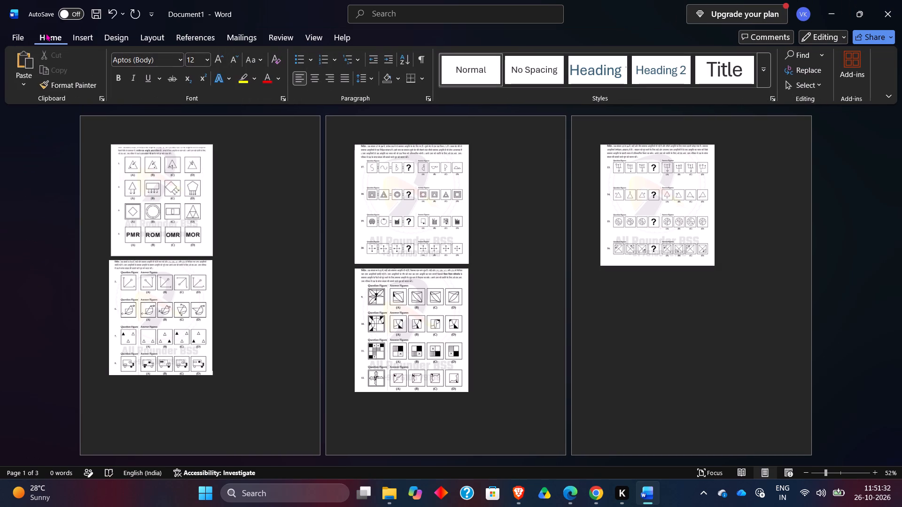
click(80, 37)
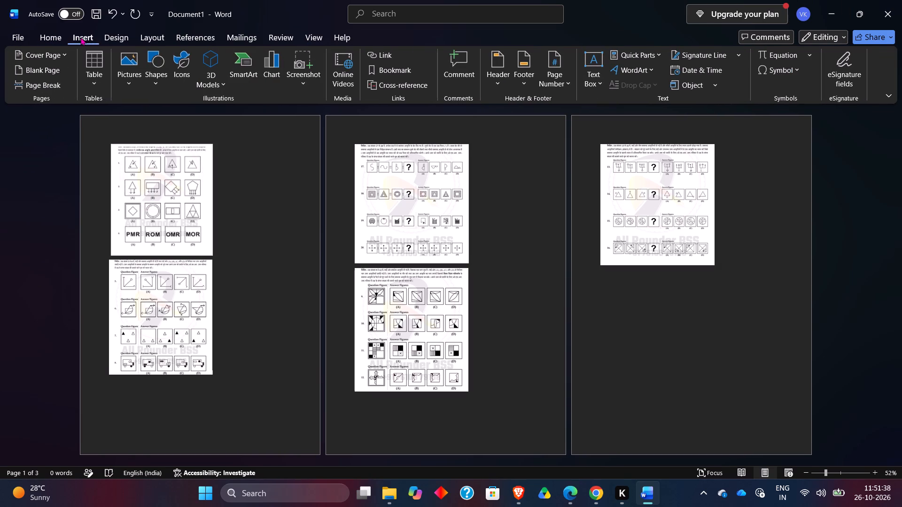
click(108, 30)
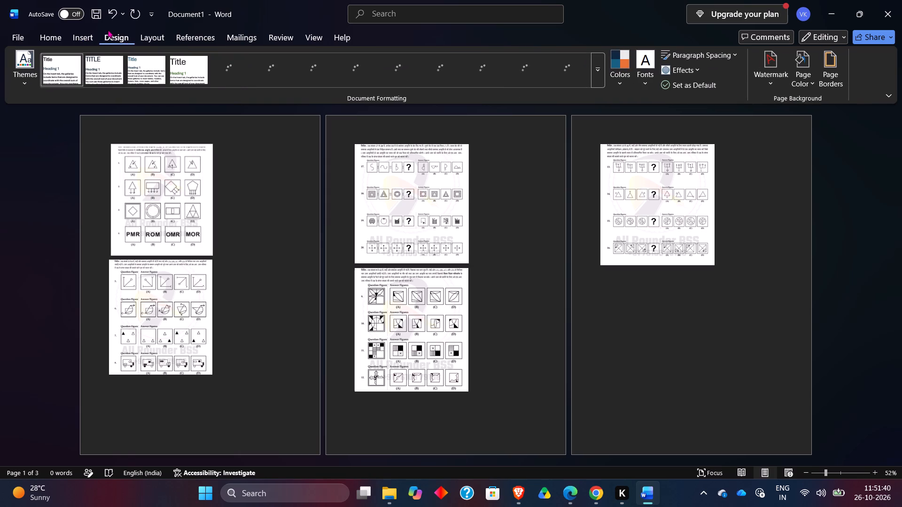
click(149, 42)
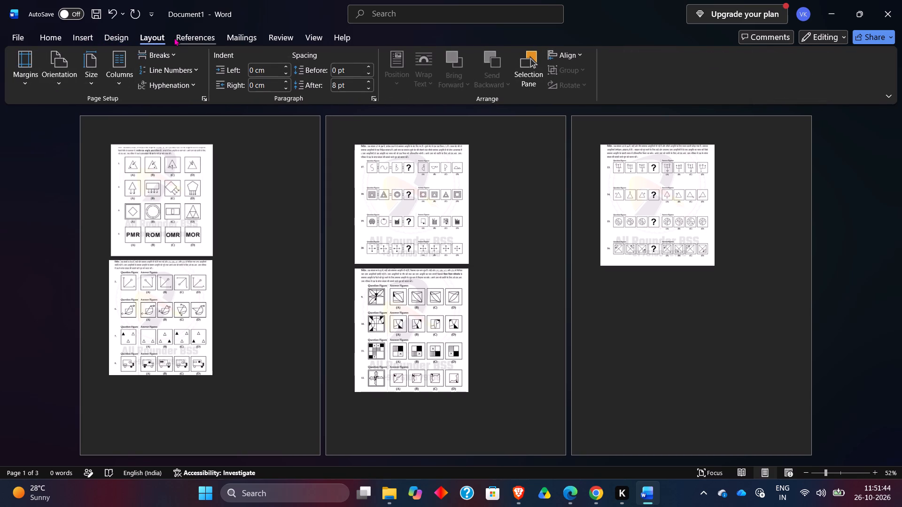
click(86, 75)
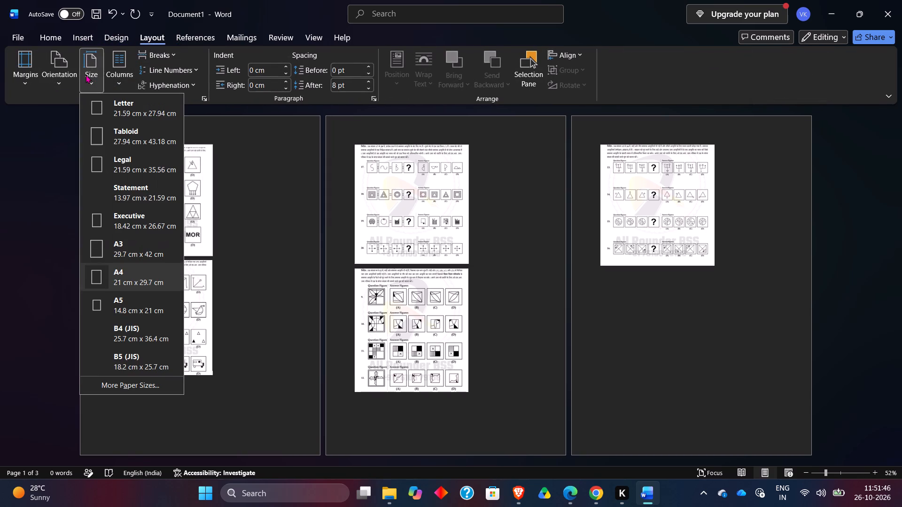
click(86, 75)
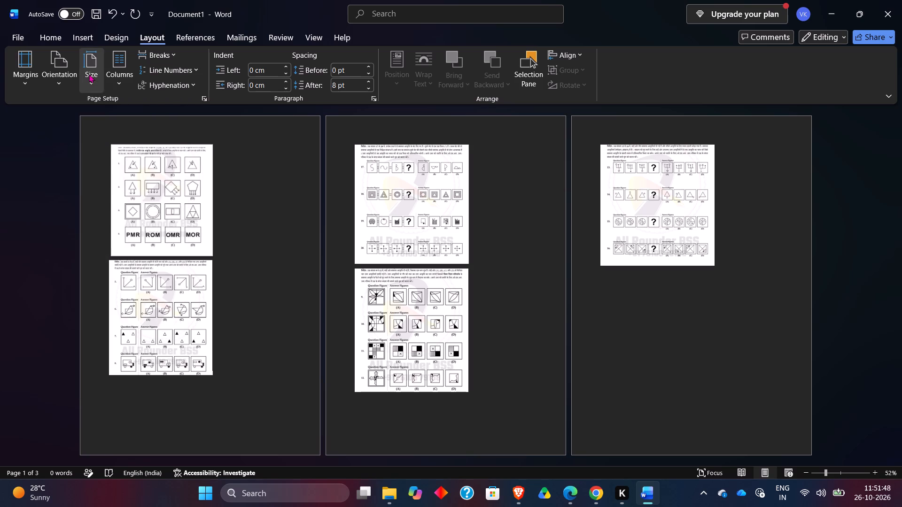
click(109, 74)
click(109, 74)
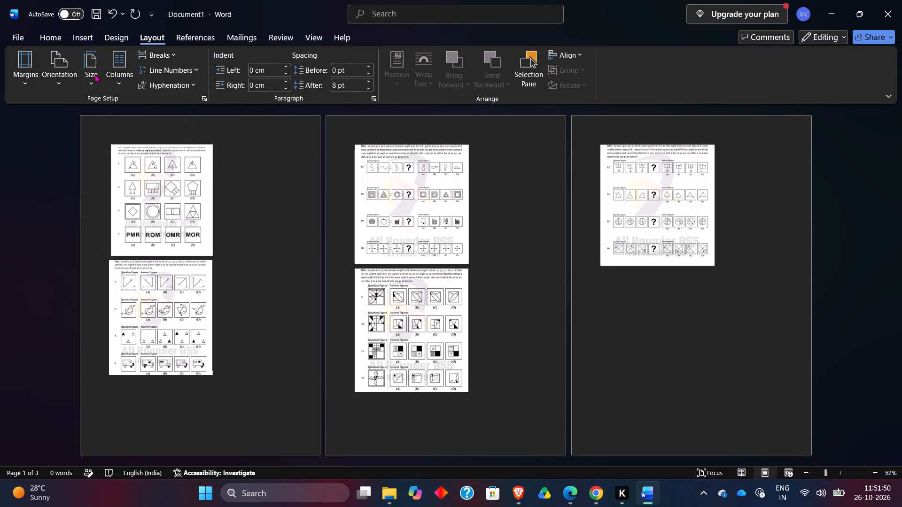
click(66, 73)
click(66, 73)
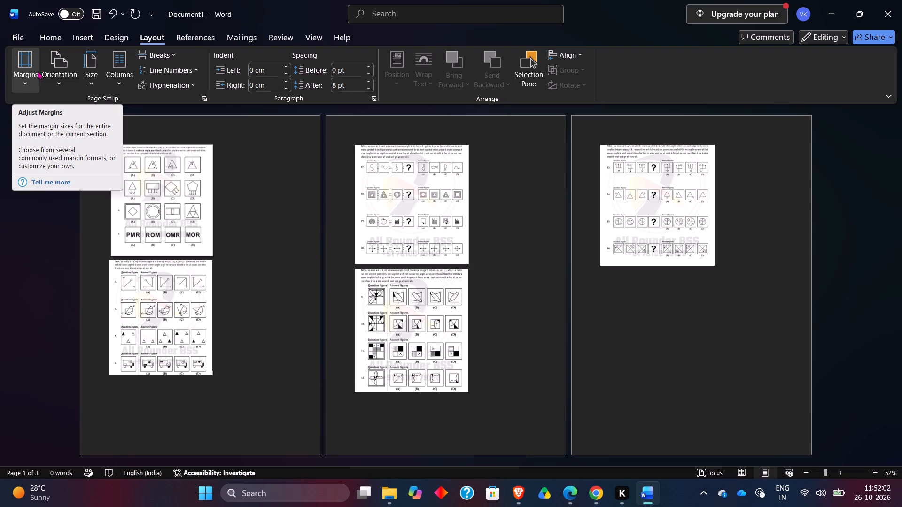
Set the page margins to Normal, 2.54 cm on every side.
click(37, 71)
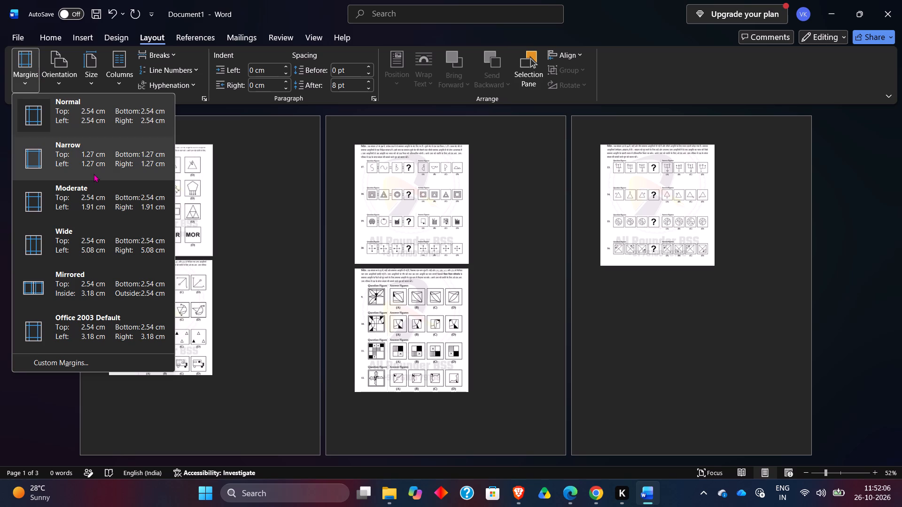
click(81, 120)
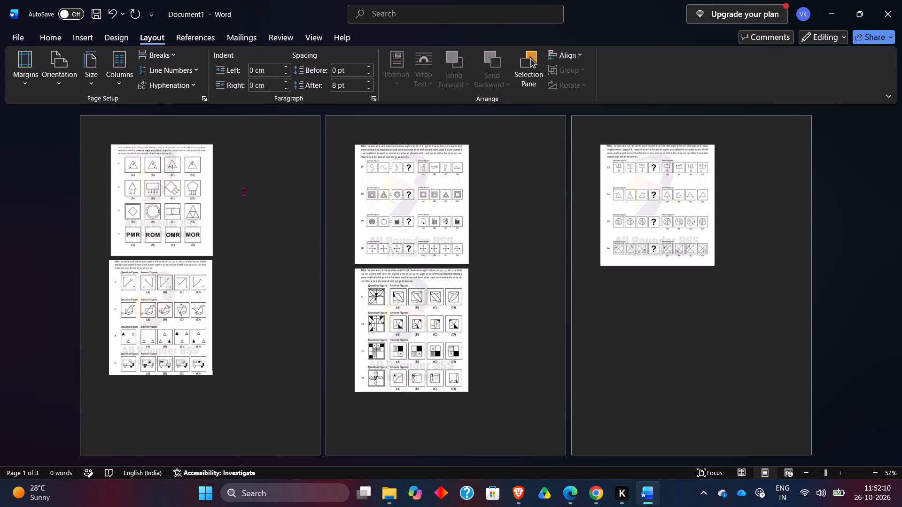
Move the questions 17 to 20 picture onto the first page, beside the questions 1 to 4 picture at the page's right edge.
drag(440, 181, 319, 192)
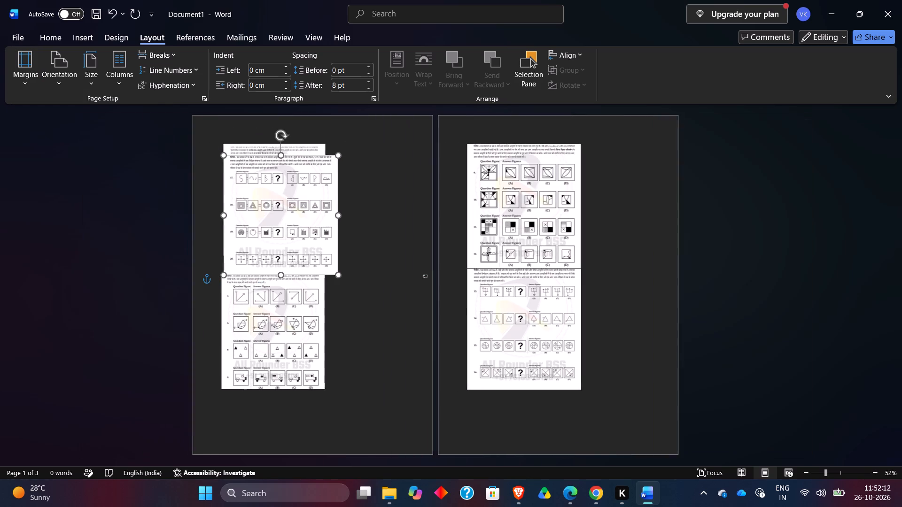
drag(319, 192, 424, 184)
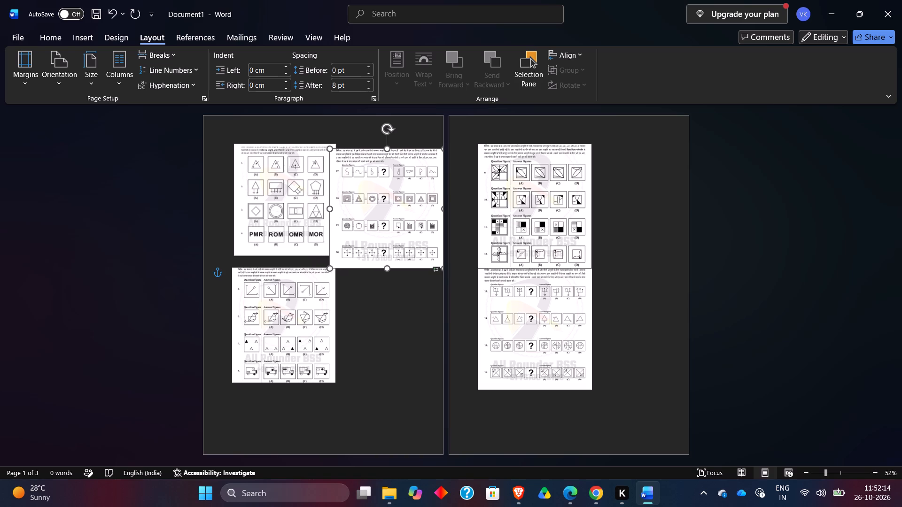
drag(424, 184, 413, 186)
Set the text wrapping of the questions 9 to 12 picture to Square.
double_click(544, 185)
drag(544, 185, 514, 195)
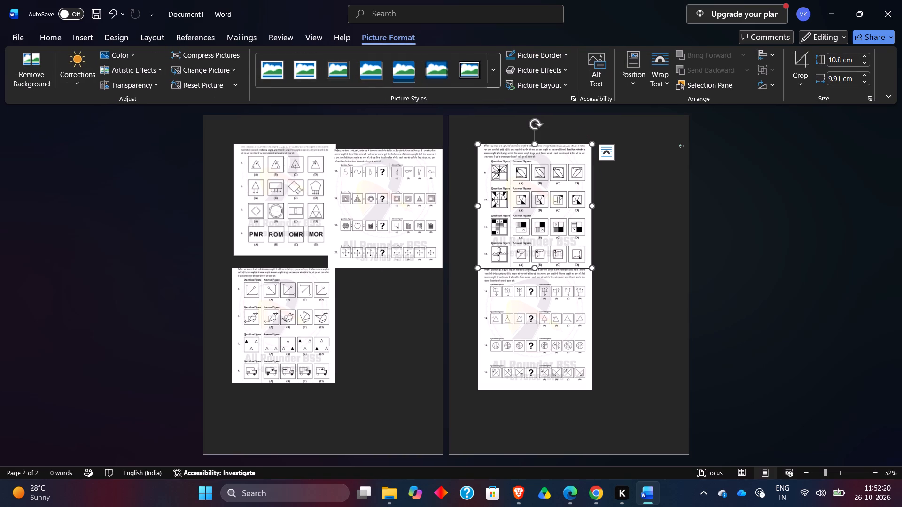
click(529, 184)
click(662, 78)
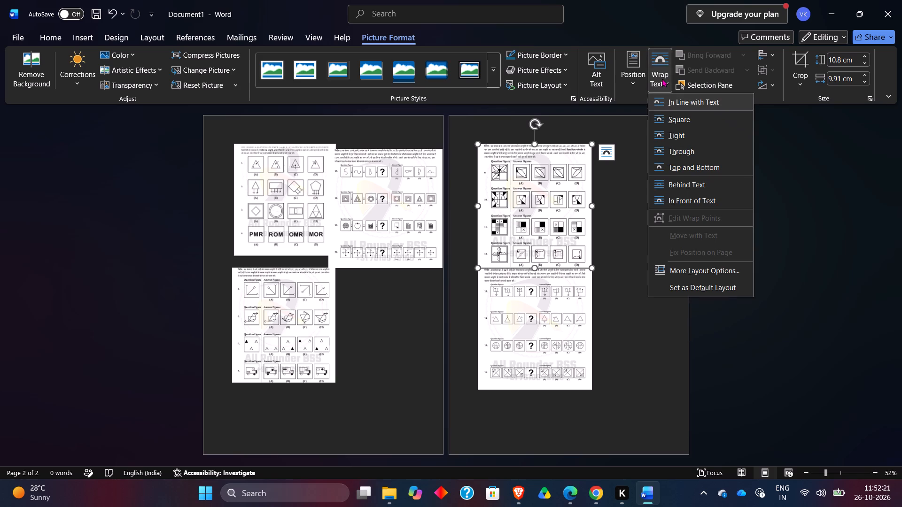
click(683, 117)
Move the questions 9 to 12 picture onto the first page, directly below the questions 17 to 20 picture.
drag(534, 210, 488, 252)
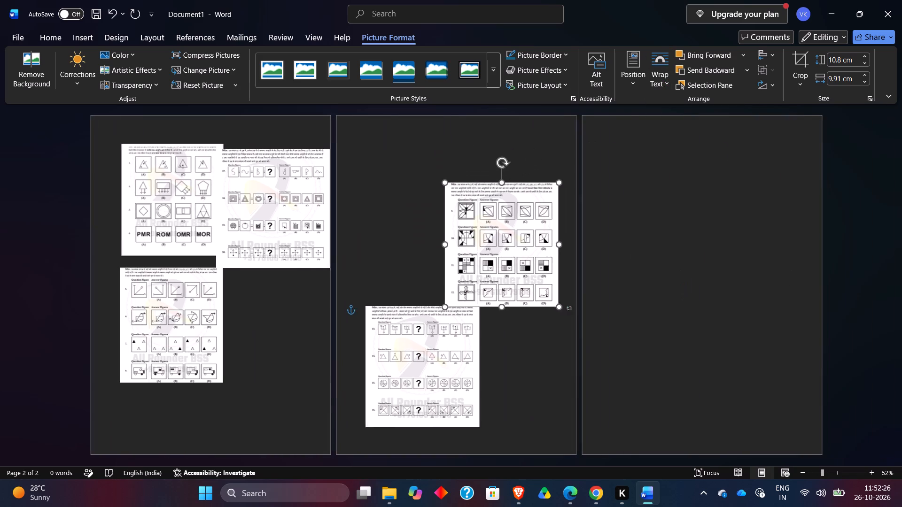
drag(488, 252, 375, 343)
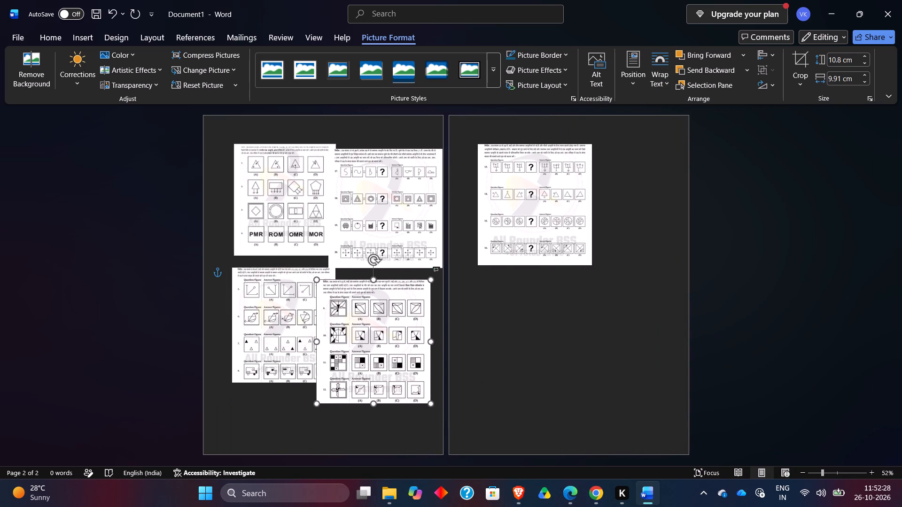
drag(375, 343, 382, 339)
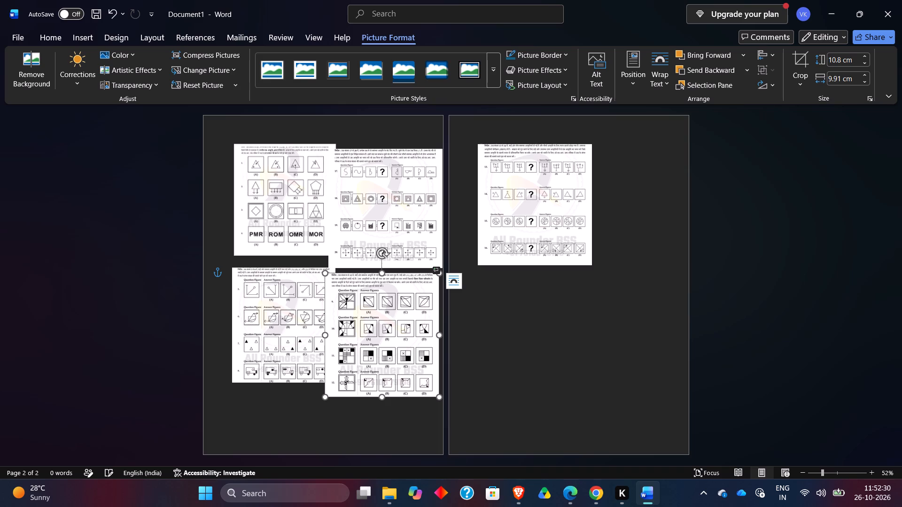
Move the questions 17 to 20 picture to the upper right of the second page.
drag(384, 194, 513, 230)
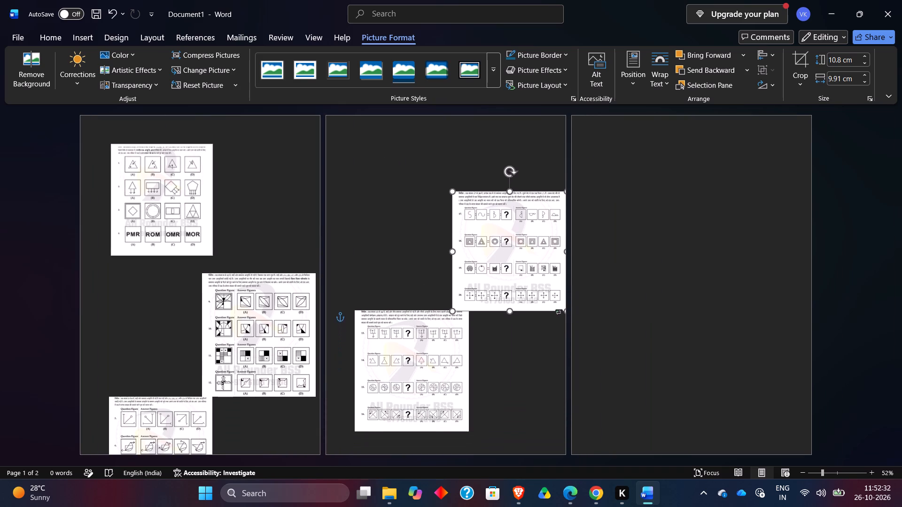
drag(513, 230, 511, 192)
Set the text wrapping of the questions 13 to 16 picture to Square.
drag(514, 307, 505, 336)
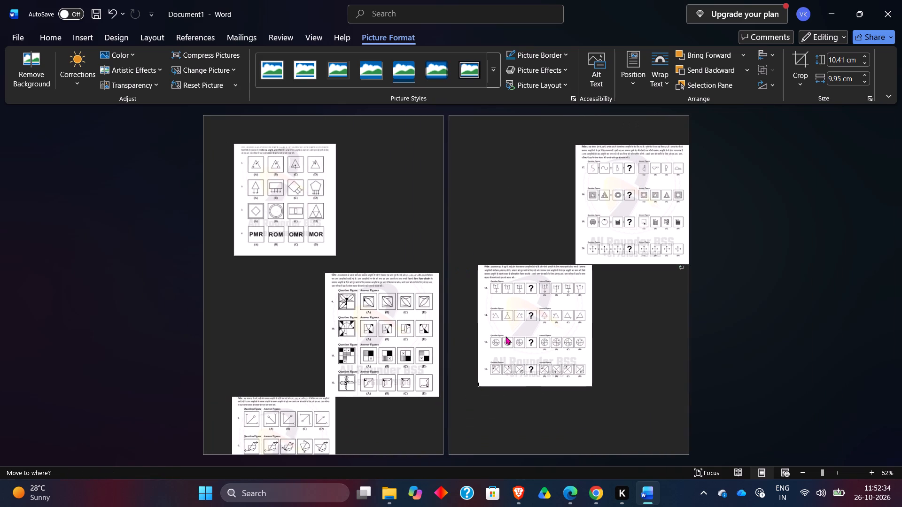
click(505, 336)
drag(505, 336, 500, 351)
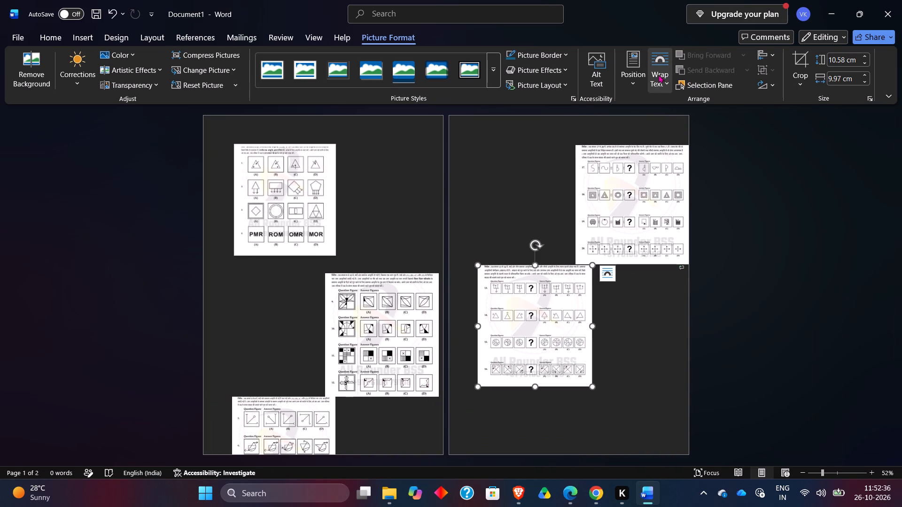
click(658, 75)
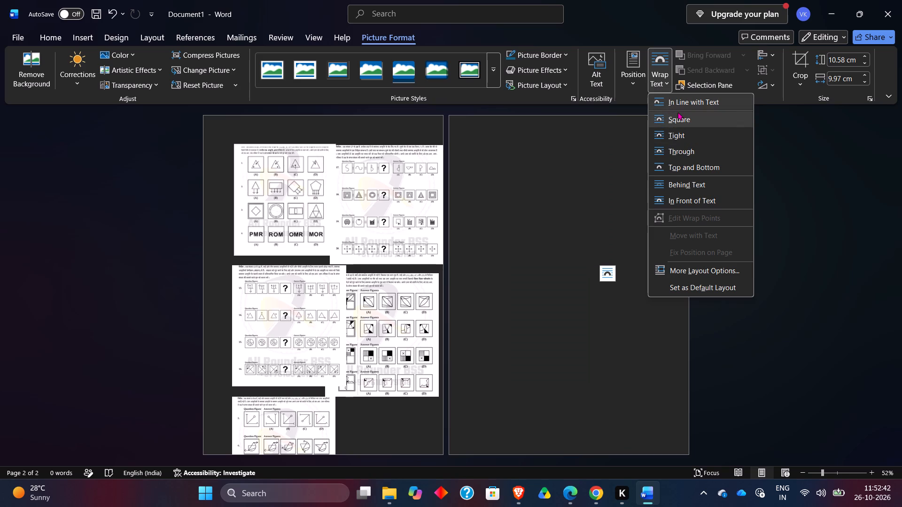
click(679, 117)
Move the questions 13 to 16 picture to the middle of the second page.
drag(304, 314, 550, 281)
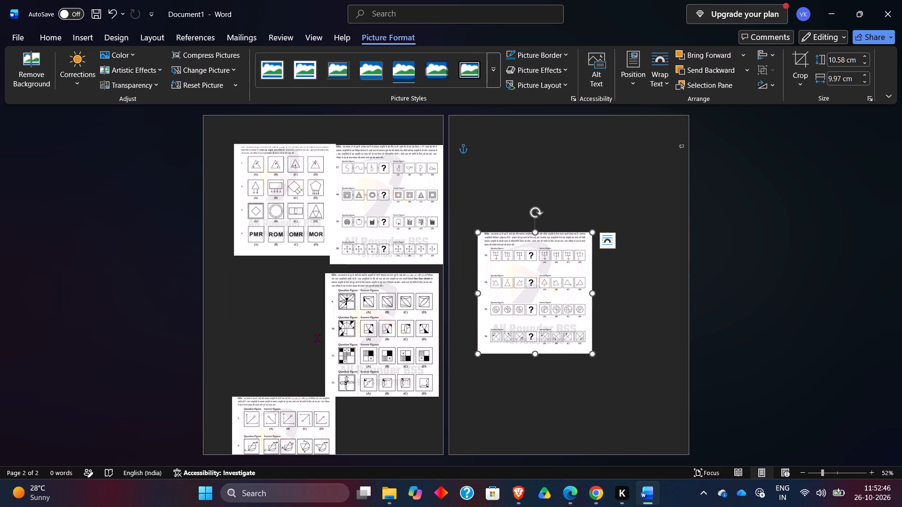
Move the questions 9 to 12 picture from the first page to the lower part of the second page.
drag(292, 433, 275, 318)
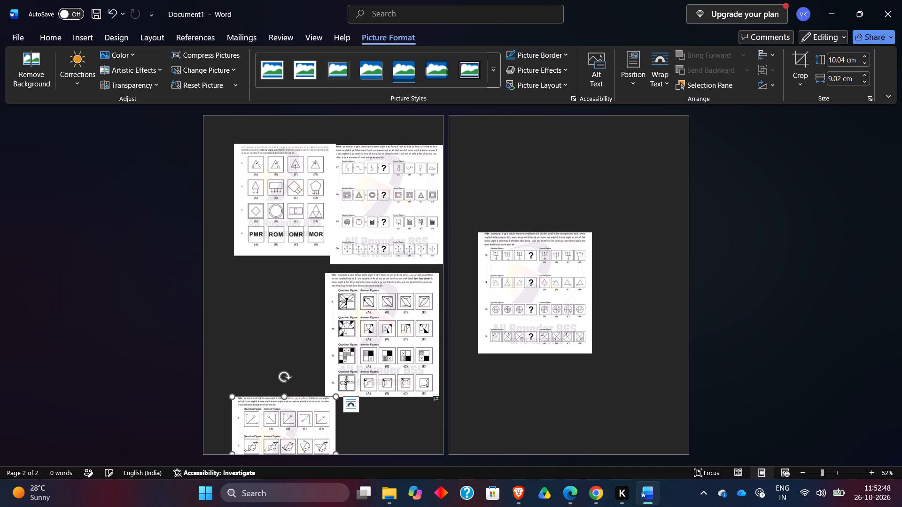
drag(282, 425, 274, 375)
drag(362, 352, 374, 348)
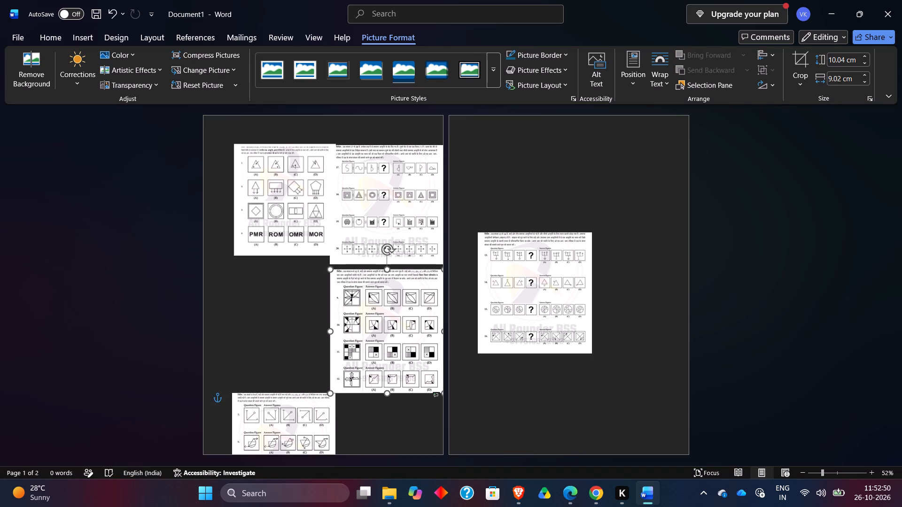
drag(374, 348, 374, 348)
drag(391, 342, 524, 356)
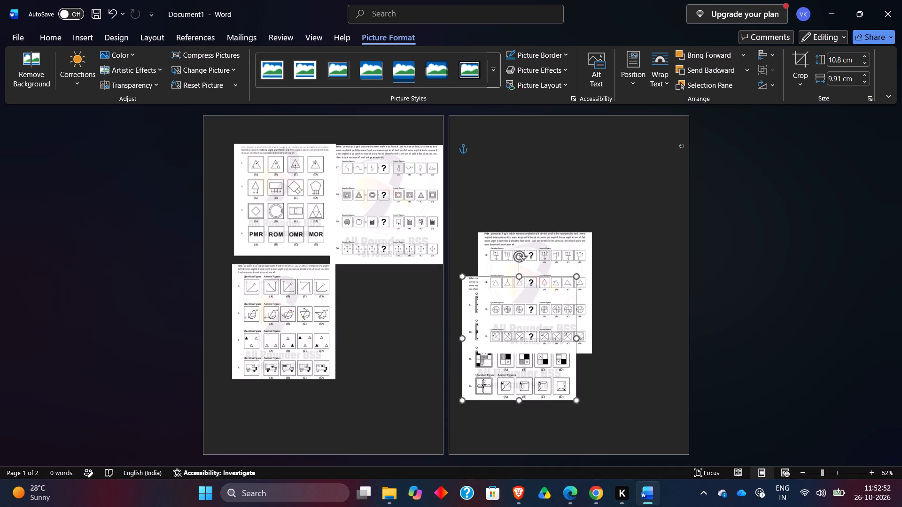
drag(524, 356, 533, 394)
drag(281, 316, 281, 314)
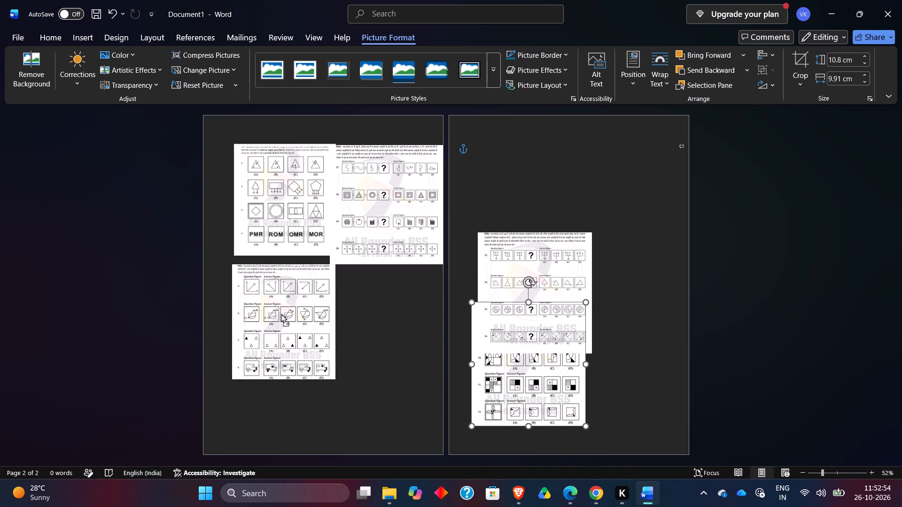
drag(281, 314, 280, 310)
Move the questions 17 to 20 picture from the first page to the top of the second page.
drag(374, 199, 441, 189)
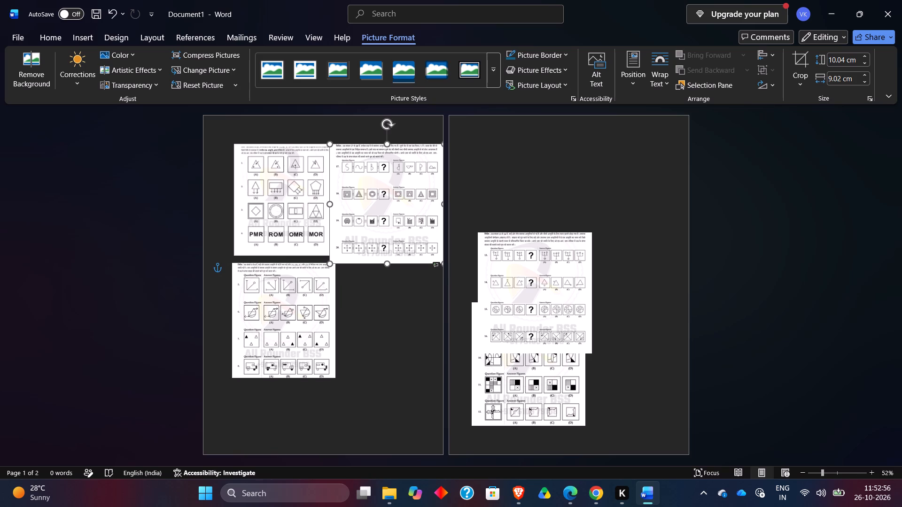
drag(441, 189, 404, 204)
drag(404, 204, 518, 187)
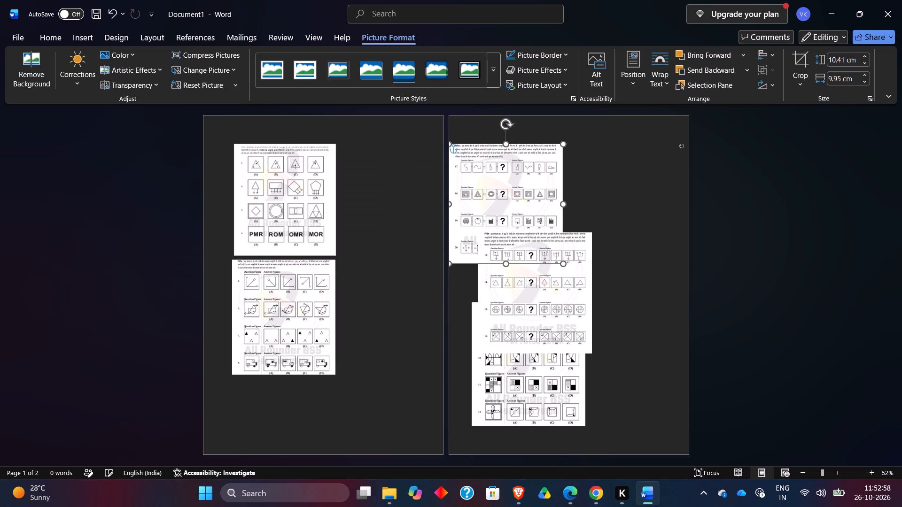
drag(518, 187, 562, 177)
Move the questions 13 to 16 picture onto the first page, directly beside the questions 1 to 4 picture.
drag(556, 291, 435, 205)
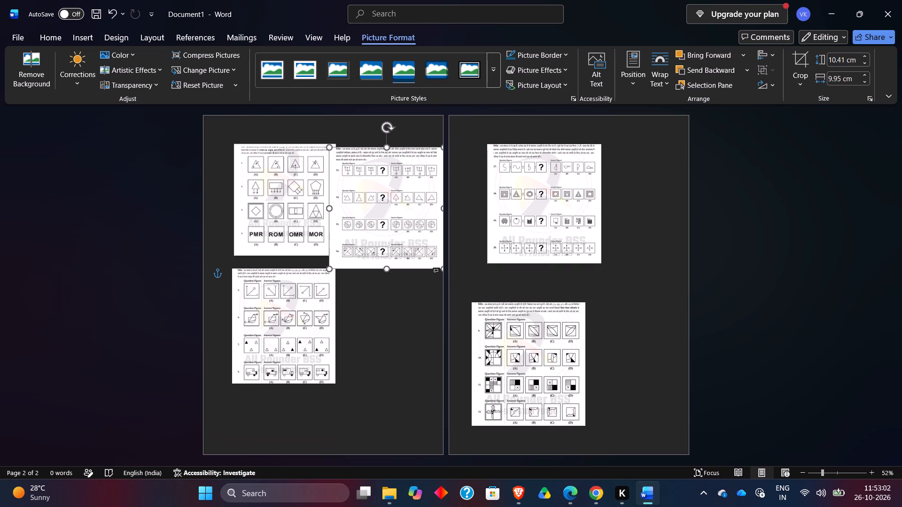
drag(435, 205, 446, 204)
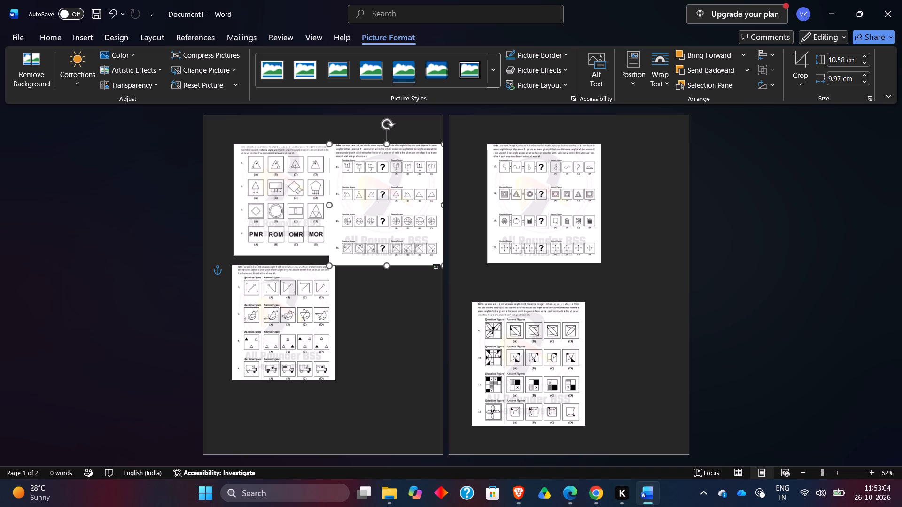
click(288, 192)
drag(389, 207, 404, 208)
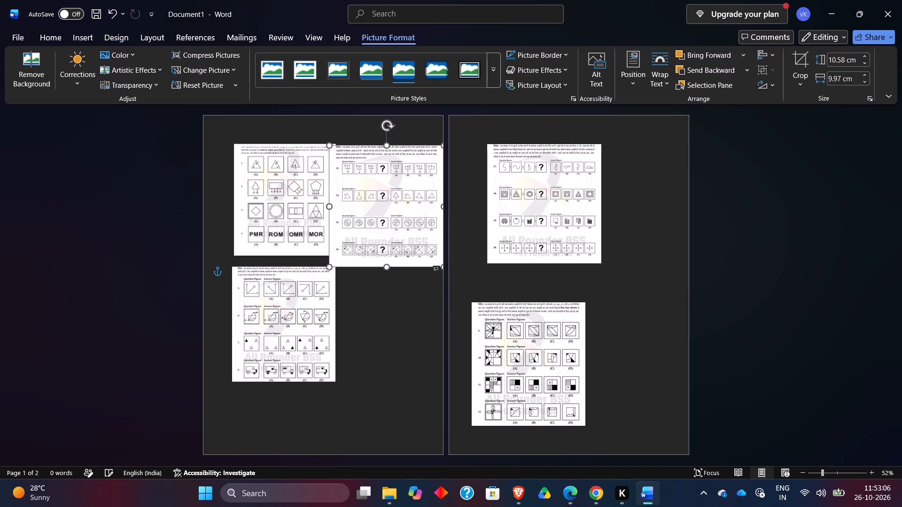
Close the Word document and switch to Canva.
click(899, 0)
click(493, 305)
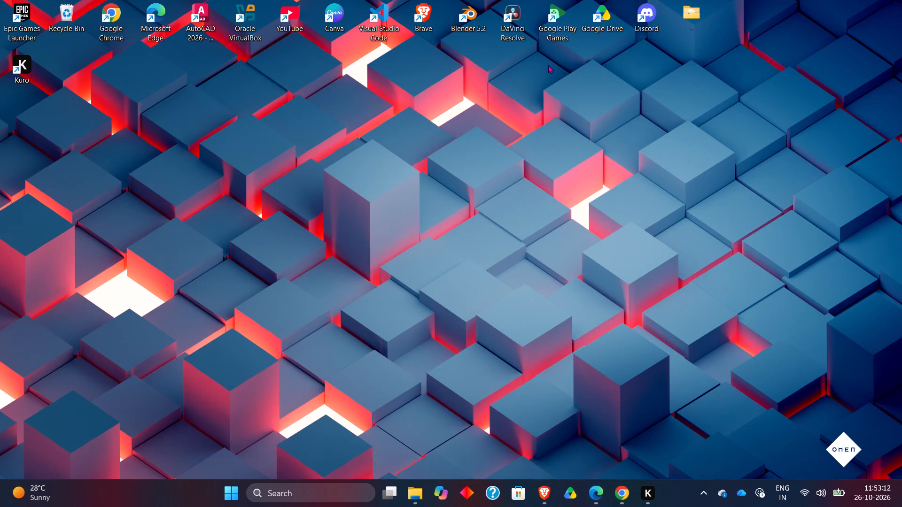
double_click(328, 2)
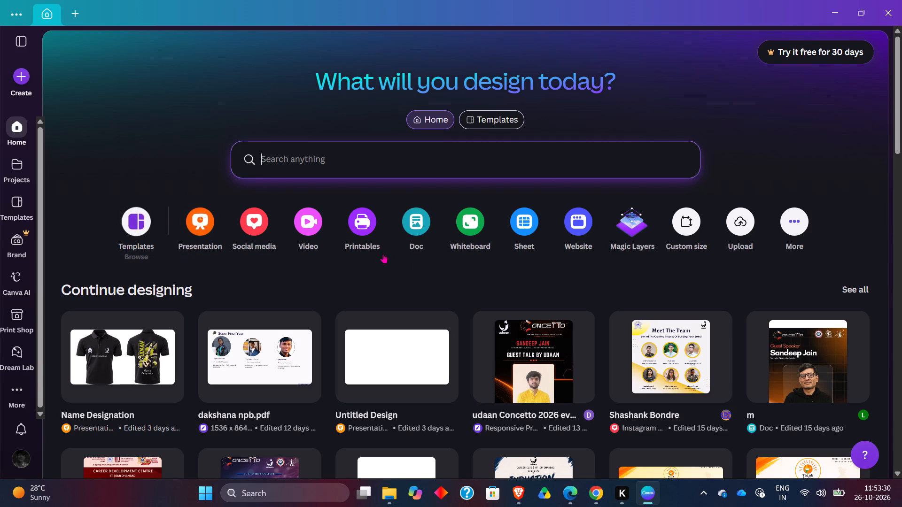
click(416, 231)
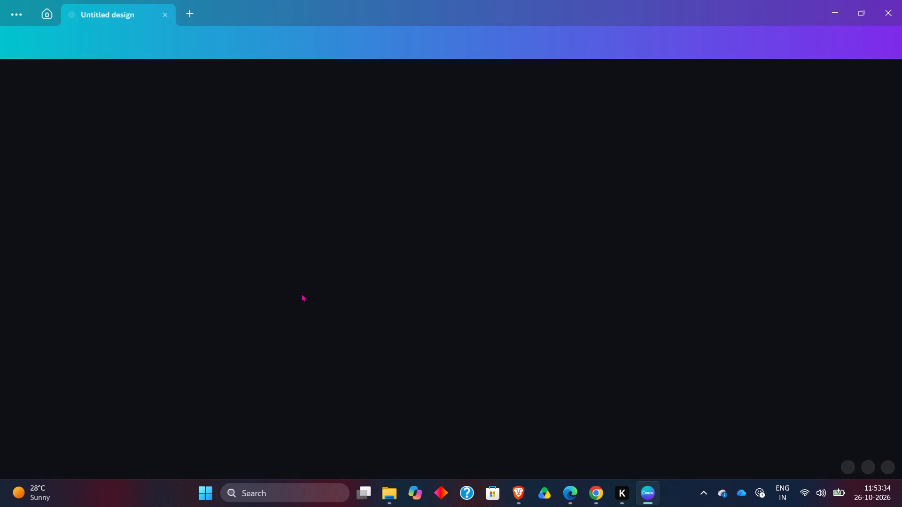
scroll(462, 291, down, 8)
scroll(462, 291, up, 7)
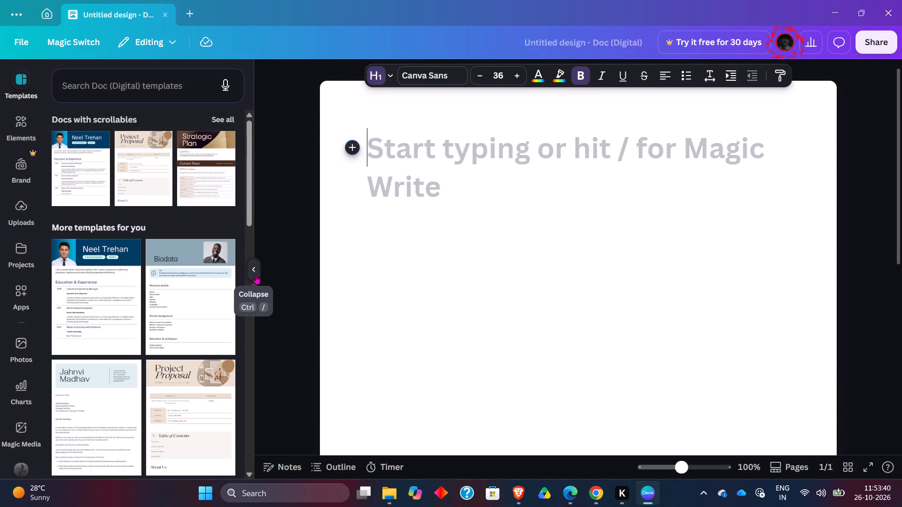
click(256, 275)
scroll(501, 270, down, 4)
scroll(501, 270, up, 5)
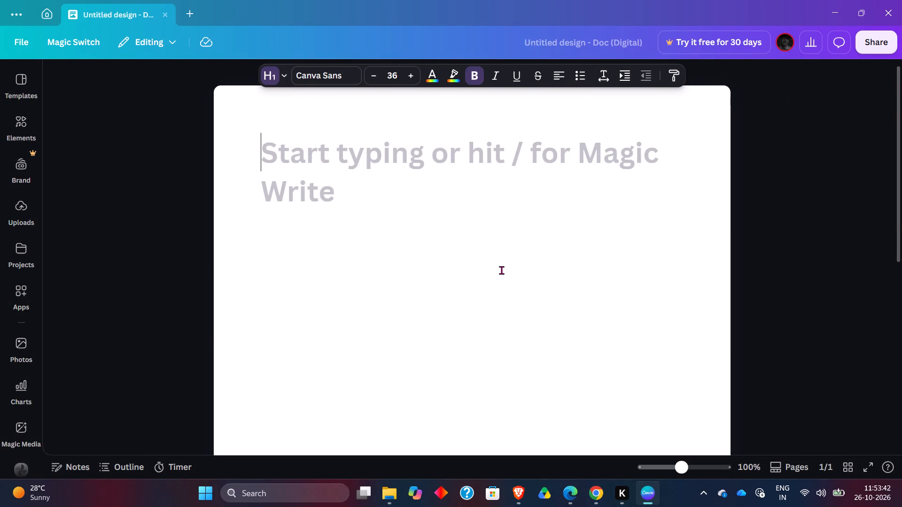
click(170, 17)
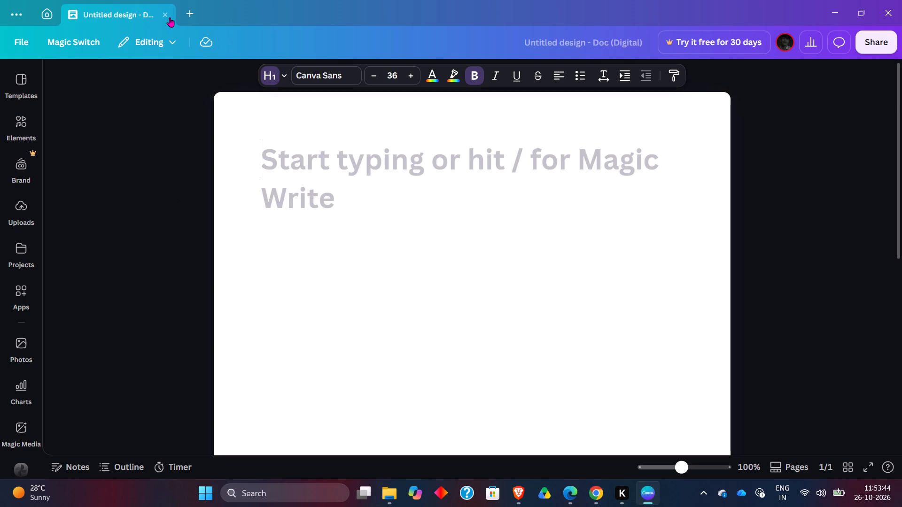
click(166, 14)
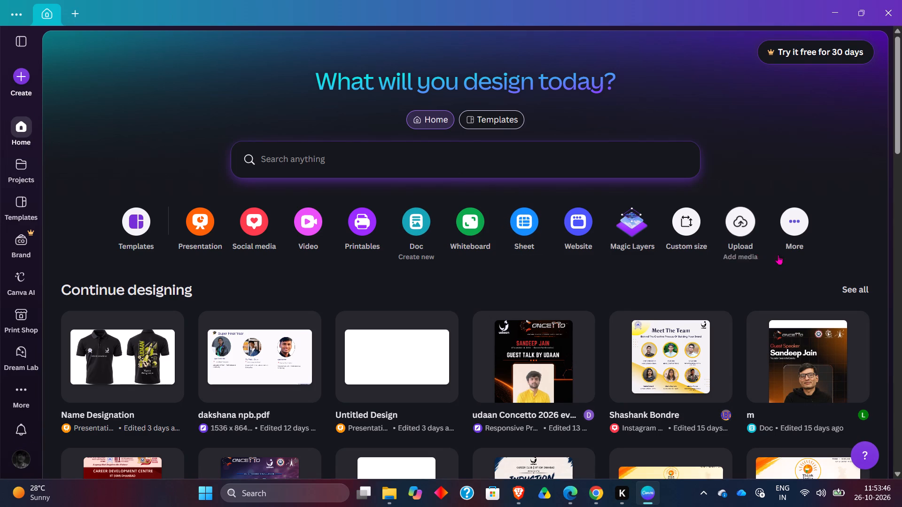
Browse the available design types, including Printables, Docs and Sheets, for a suitable page format.
click(794, 230)
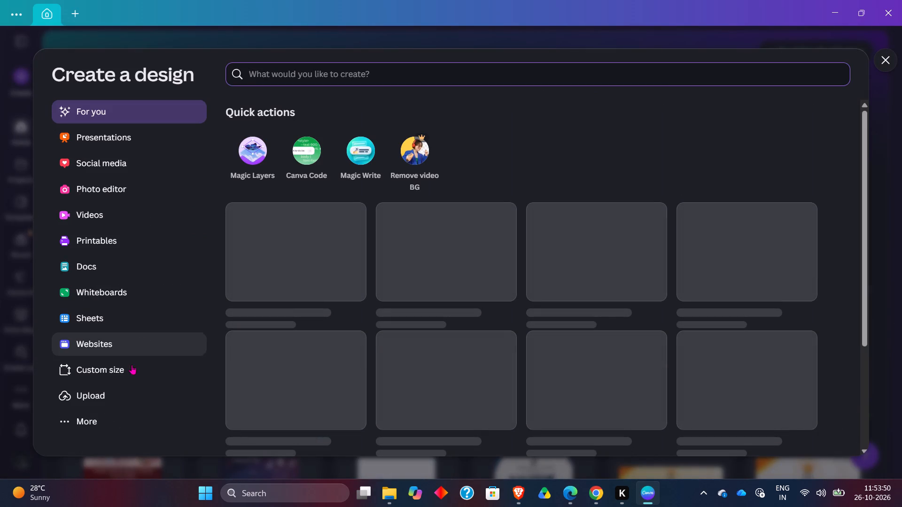
scroll(130, 377, down, 1)
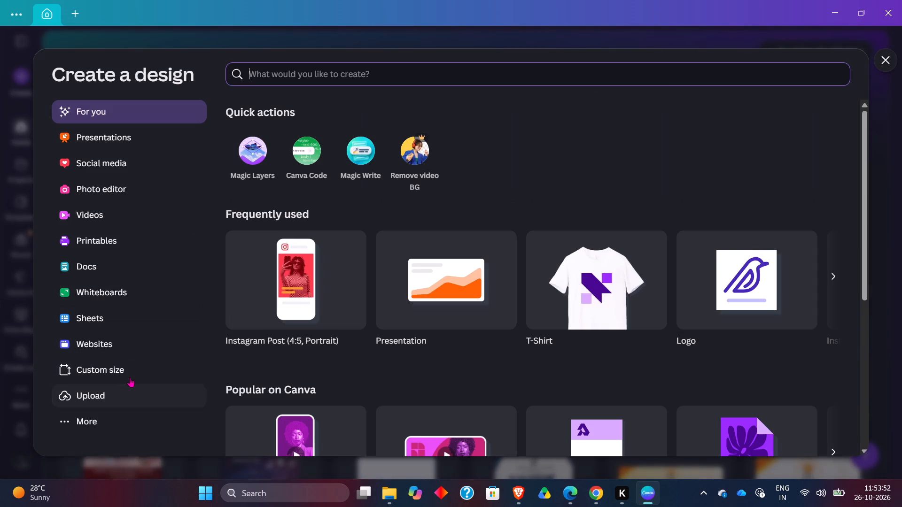
scroll(130, 377, down, 2)
click(102, 239)
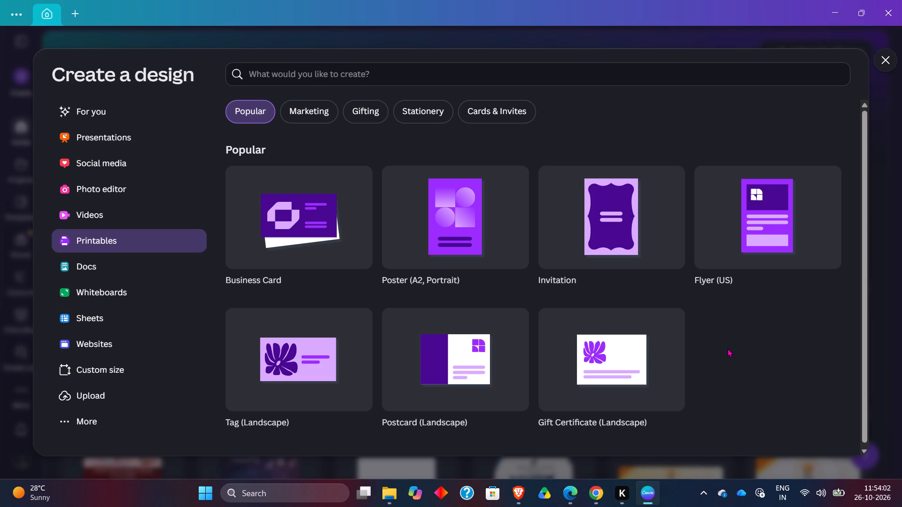
scroll(727, 348, down, 2)
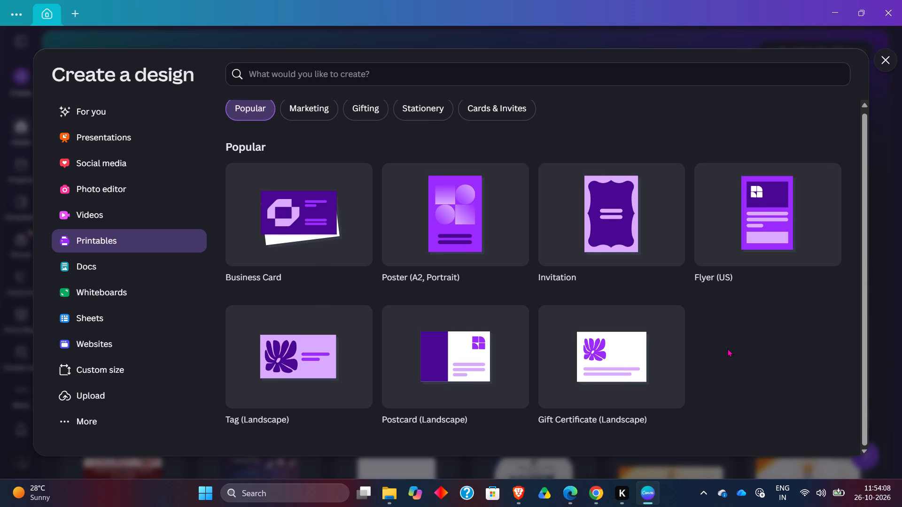
click(100, 272)
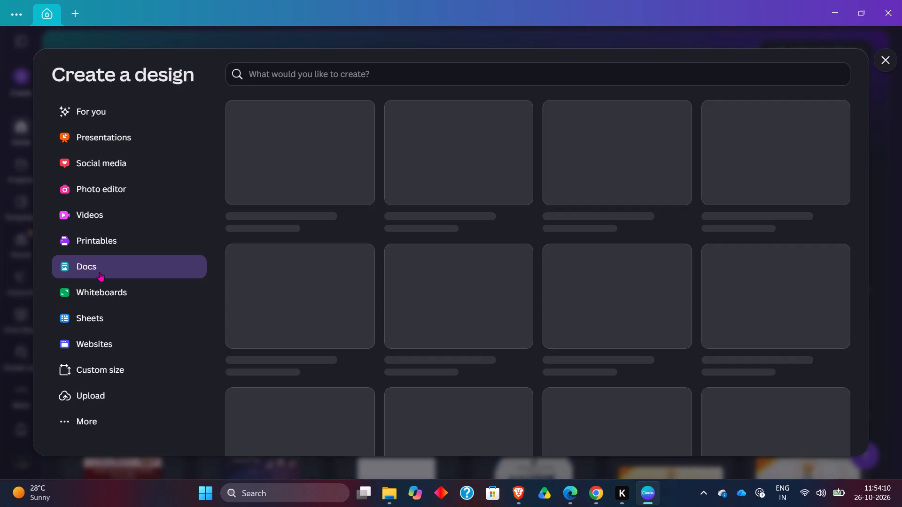
scroll(242, 364, down, 1)
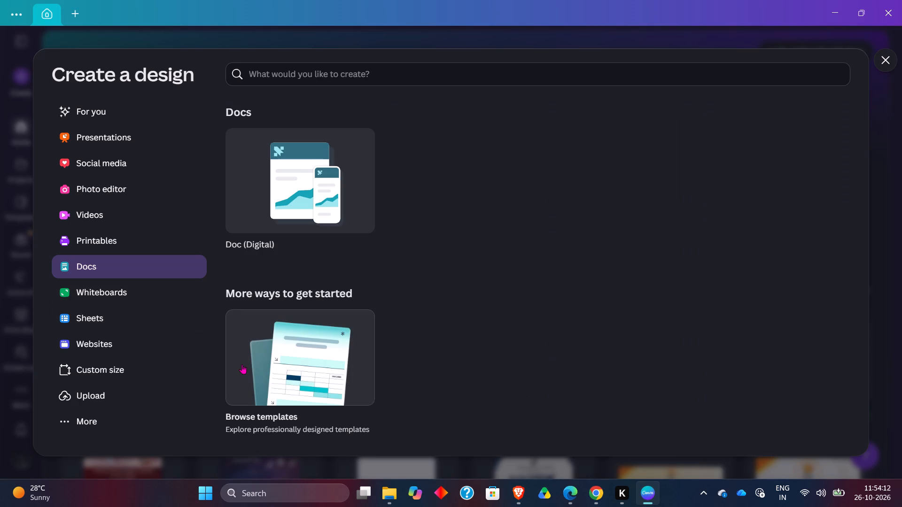
scroll(242, 364, down, 1)
click(117, 328)
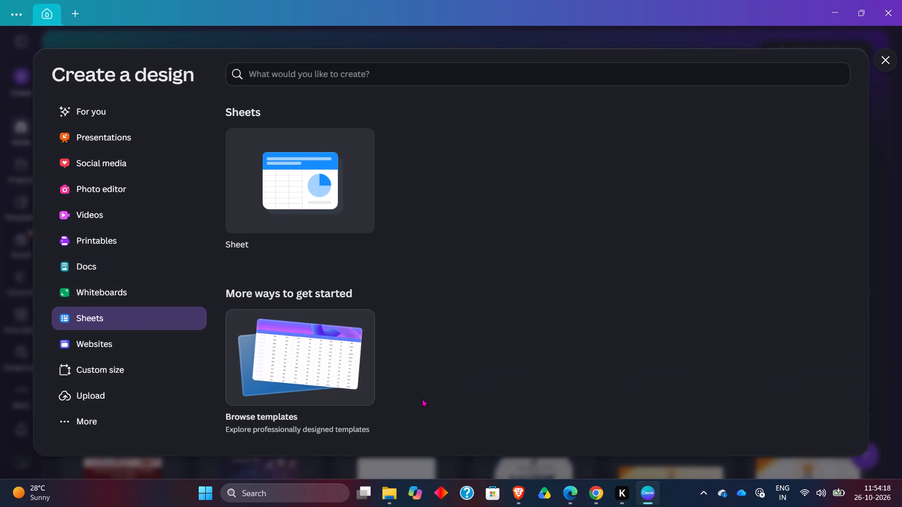
scroll(422, 399, down, 1)
Search the design types for A4 and create a blank Document (A4, Portrait) design.
click(273, 73)
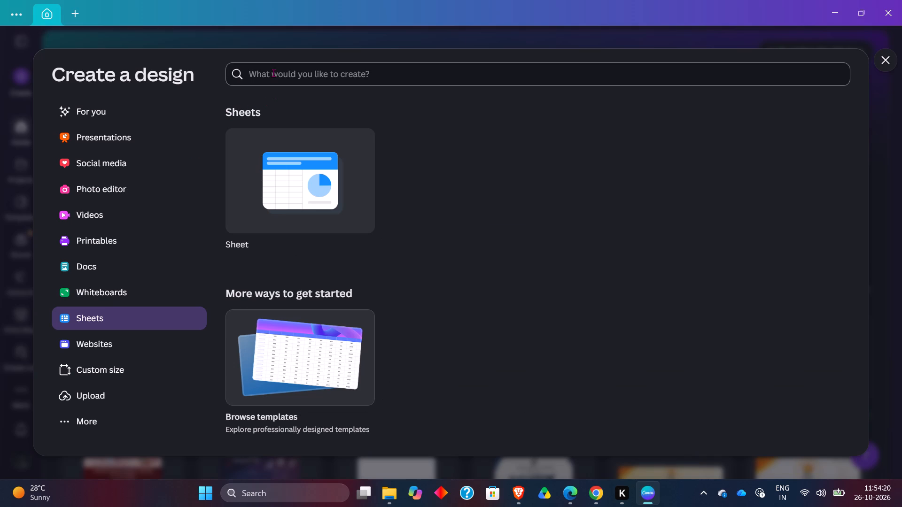
key(a)
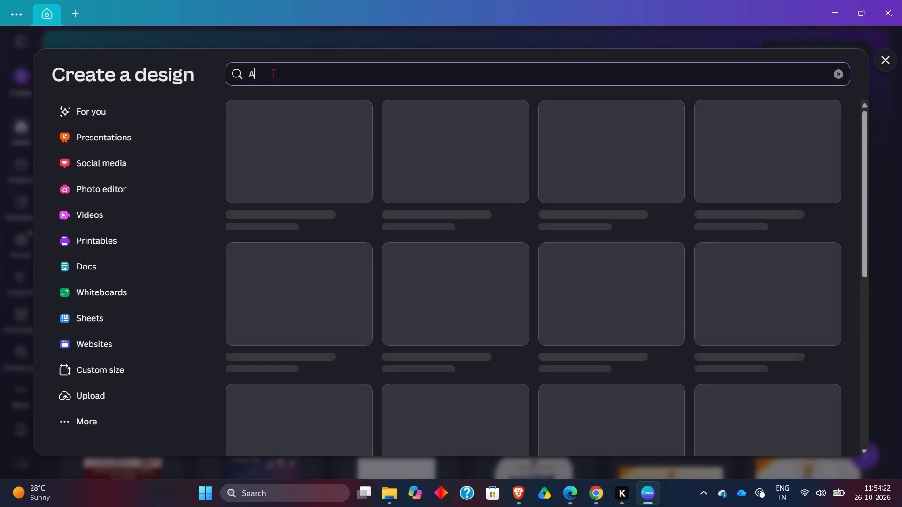
key(4)
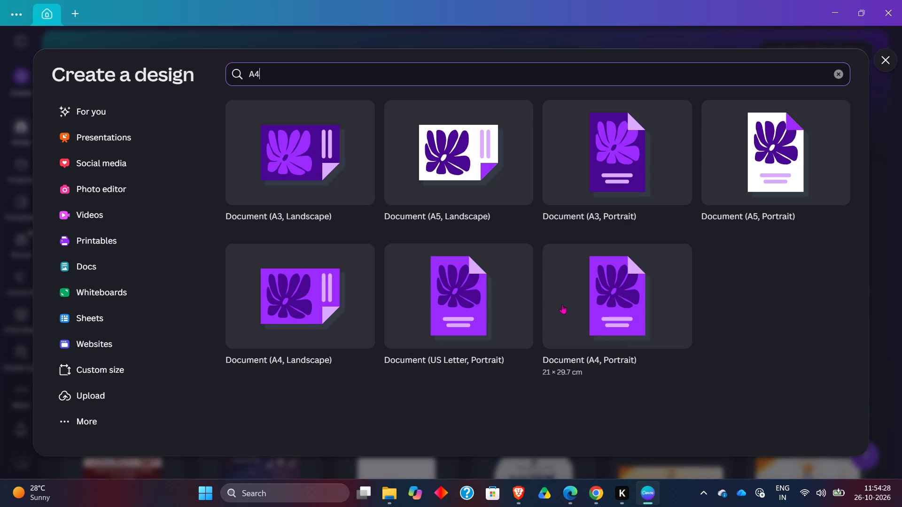
click(654, 309)
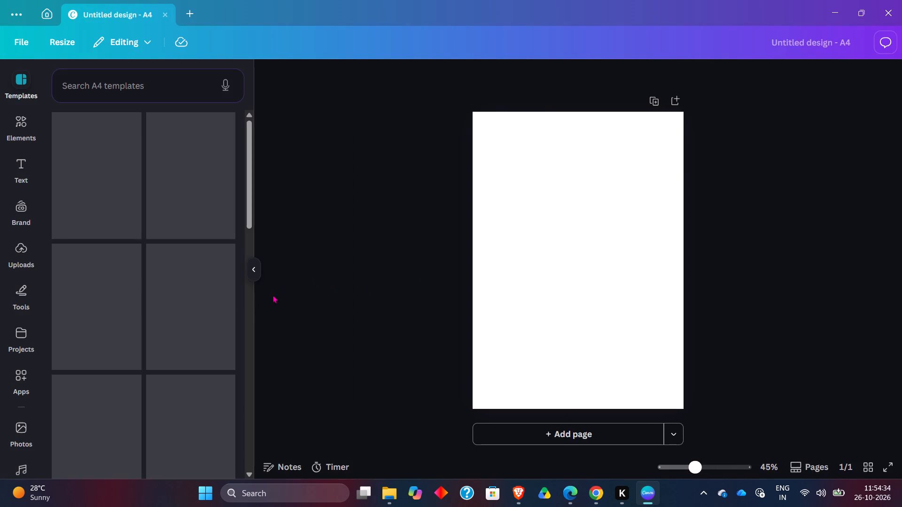
Upload the five question screenshots dated 2026-10-26 from the Pictures > Screenshots folder to the design's uploads.
click(259, 270)
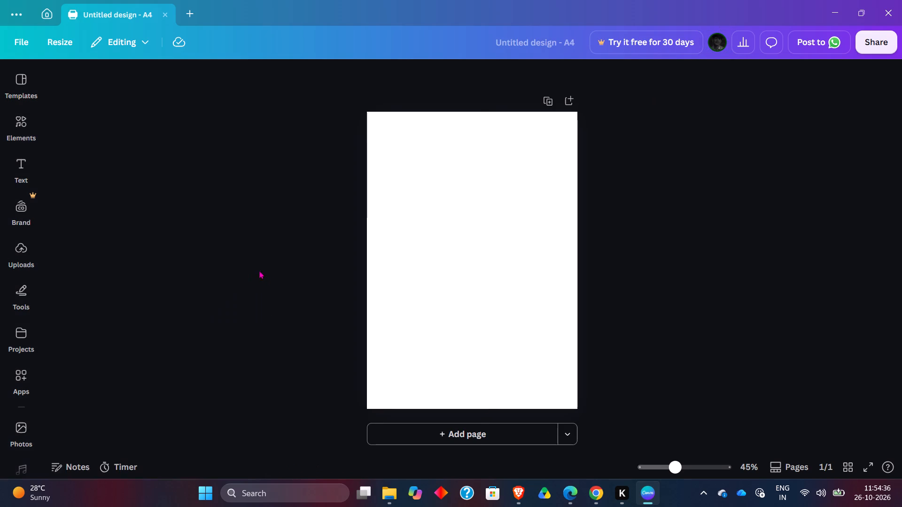
click(19, 257)
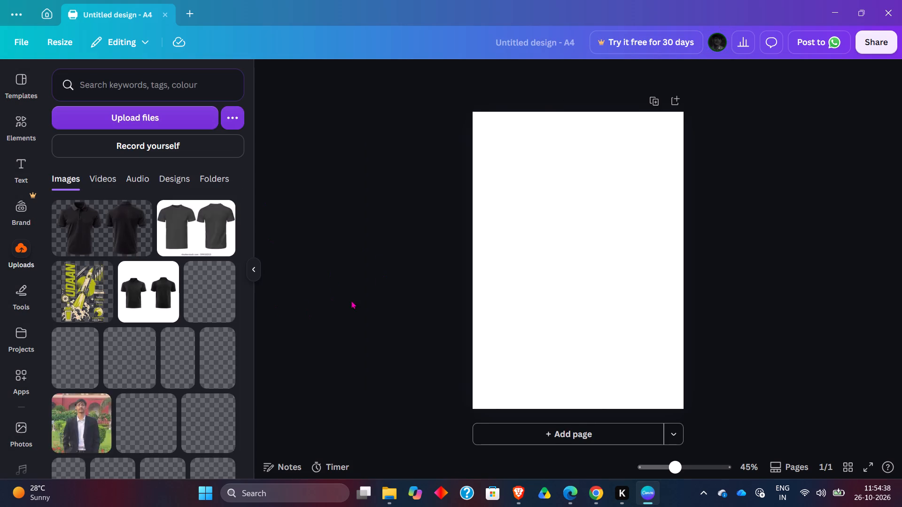
click(125, 108)
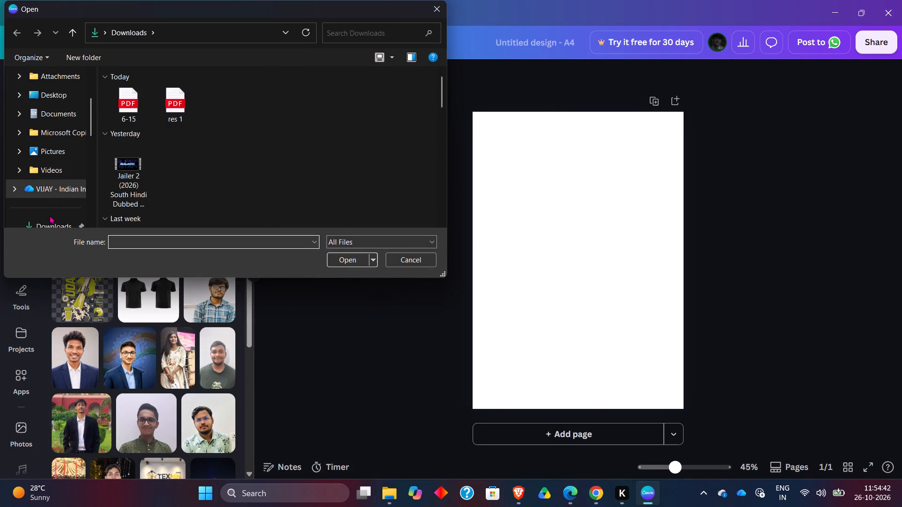
click(48, 220)
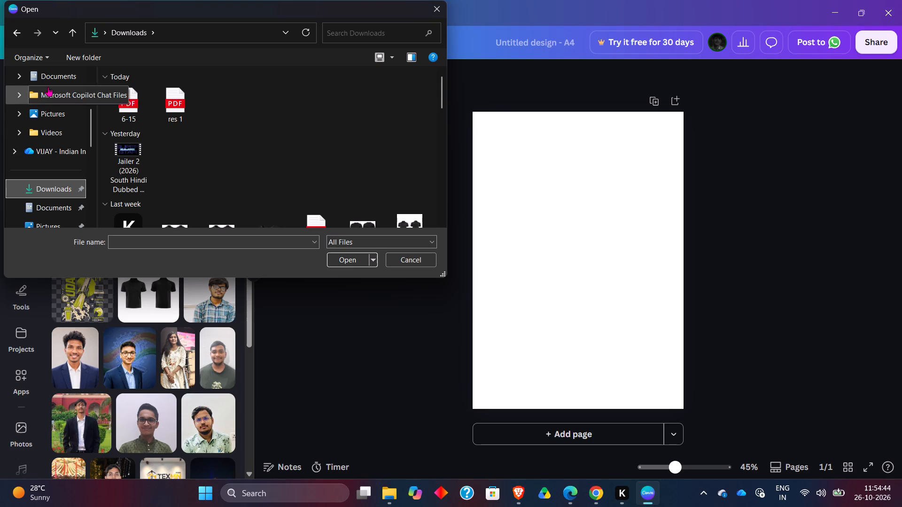
click(49, 83)
scroll(226, 189, down, 3)
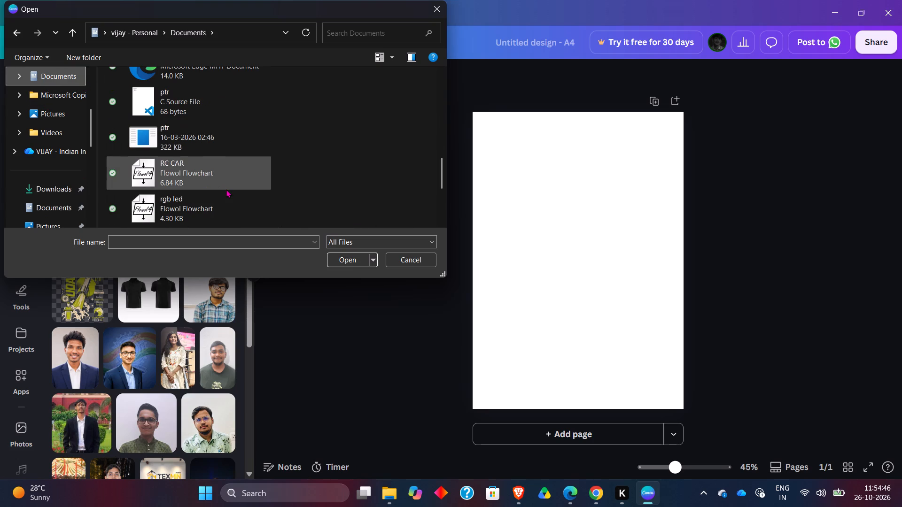
scroll(226, 189, down, 2)
scroll(45, 208, down, 1)
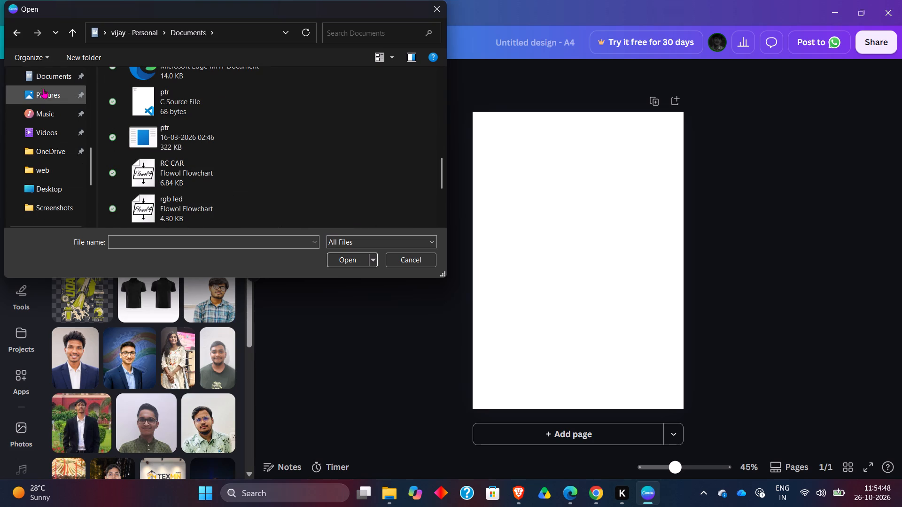
click(43, 89)
double_click(212, 103)
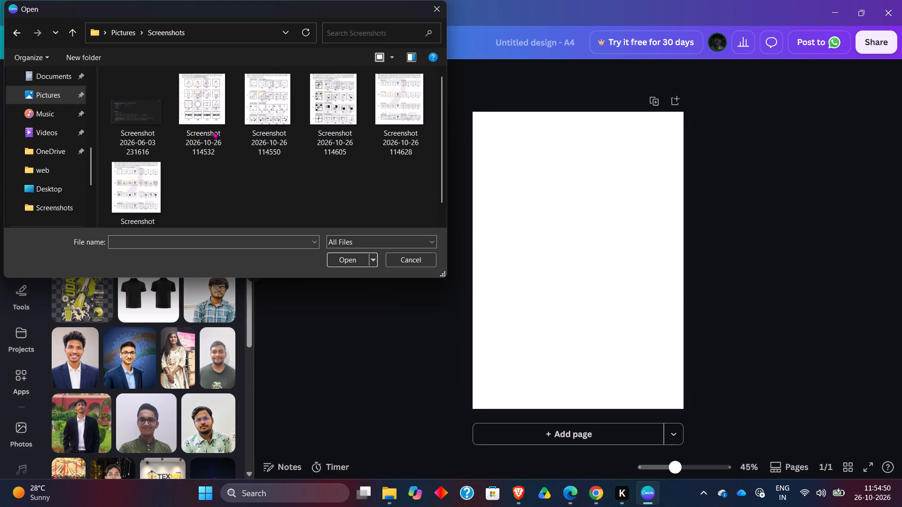
drag(171, 131, 368, 194)
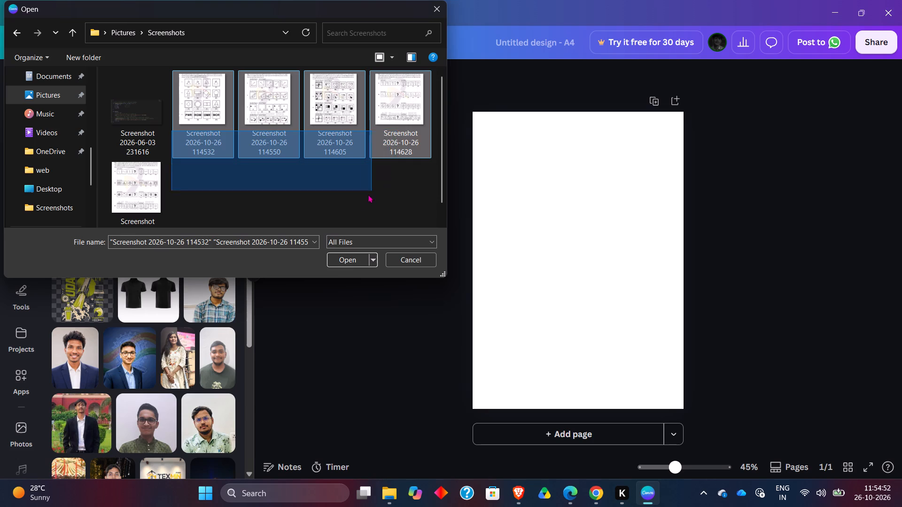
drag(368, 194, 446, 162)
click(358, 258)
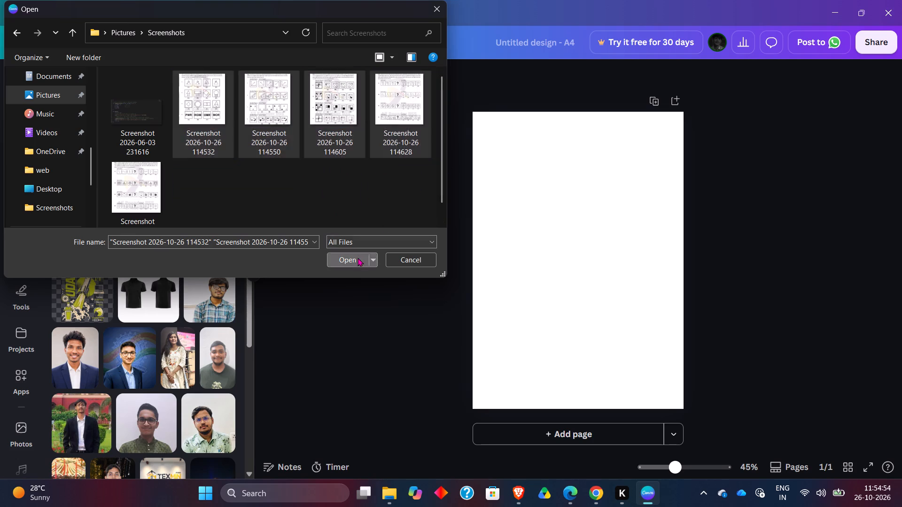
click(102, 120)
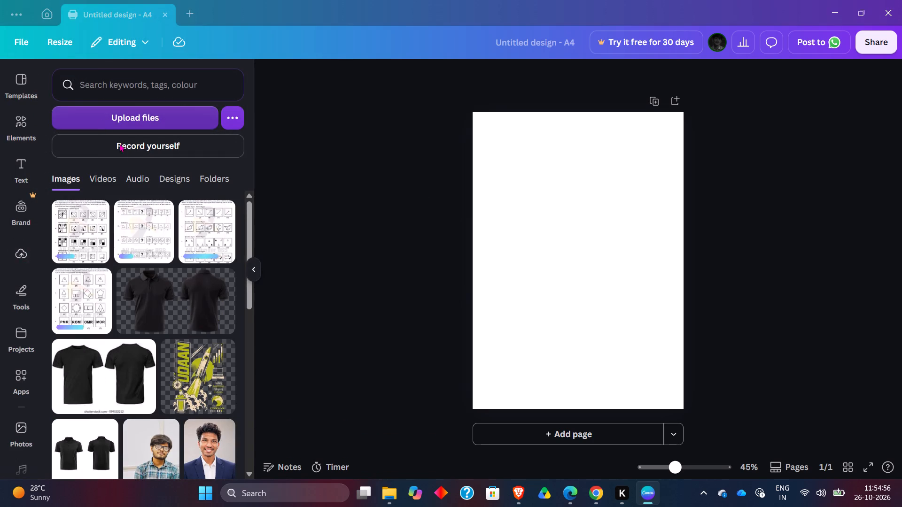
double_click(123, 195)
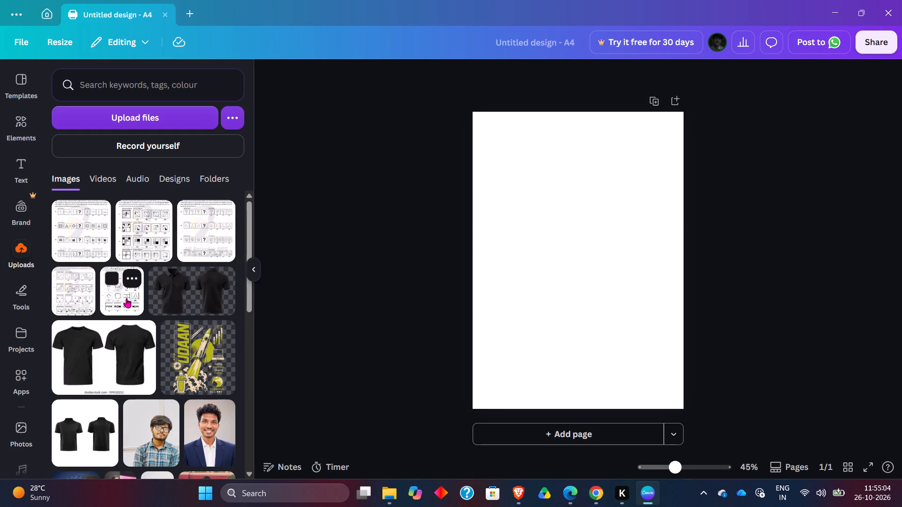
Place the questions 1 to 4 picture on the page, flush with the page's top-left corner.
drag(126, 298, 532, 238)
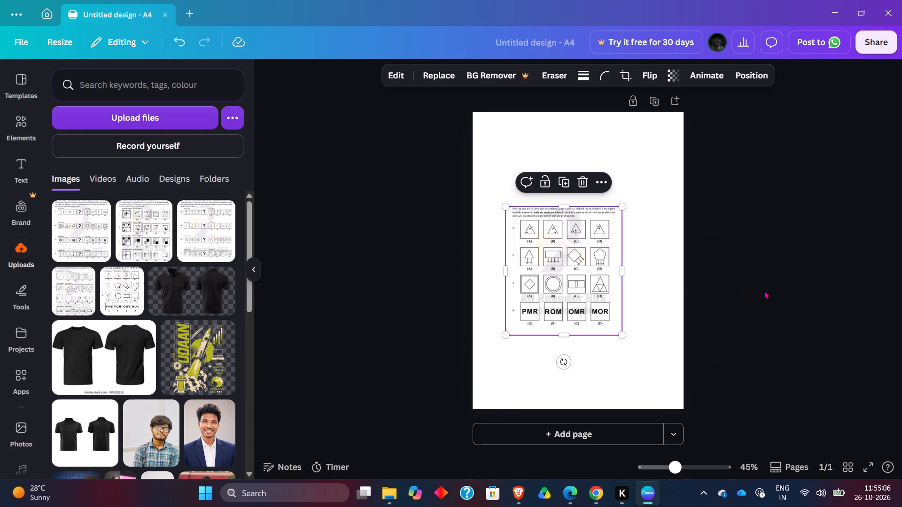
click(764, 291)
drag(556, 268, 523, 178)
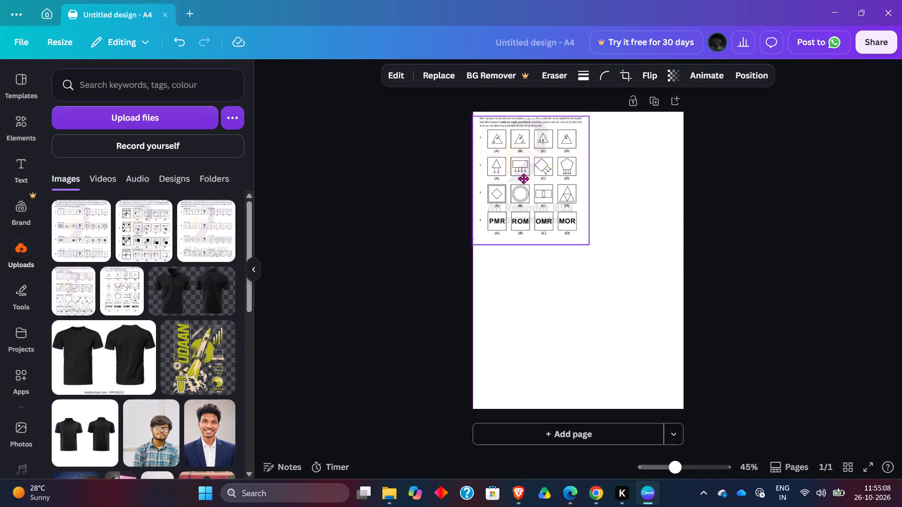
drag(523, 178, 523, 175)
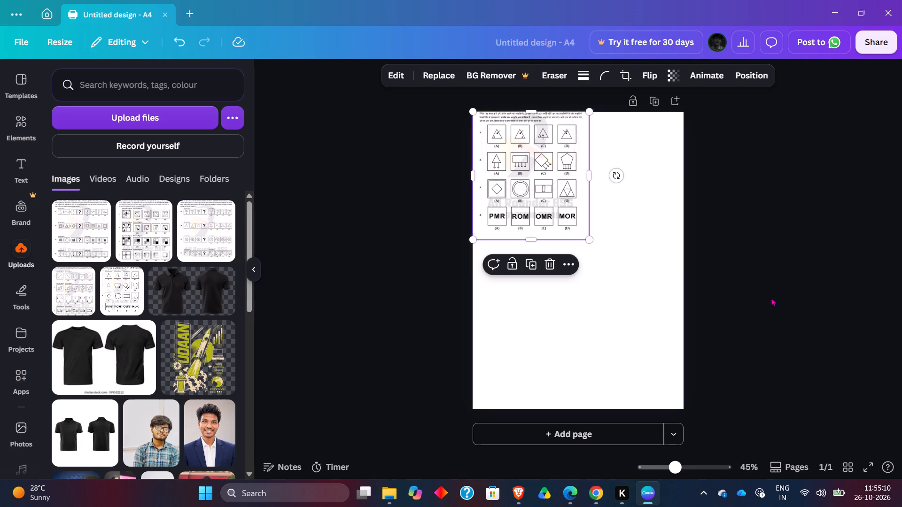
click(782, 298)
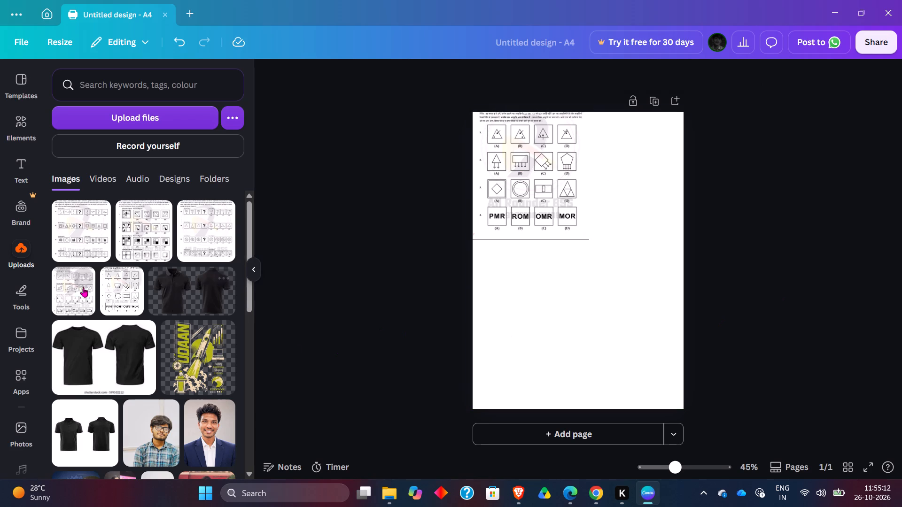
Place the questions 5 to 8 picture directly below the questions 1 to 4 picture, along the page's left edge.
drag(79, 297, 513, 293)
scroll(323, 299, right, 3)
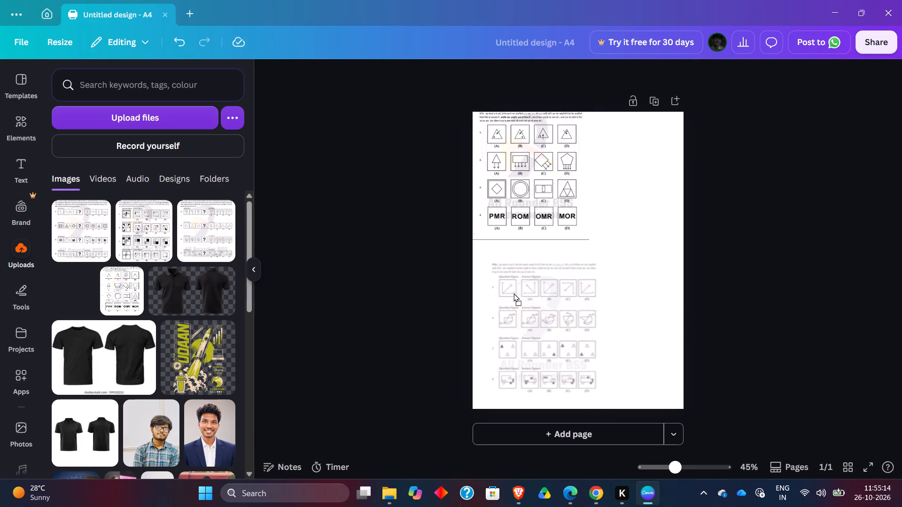
drag(513, 293, 499, 271)
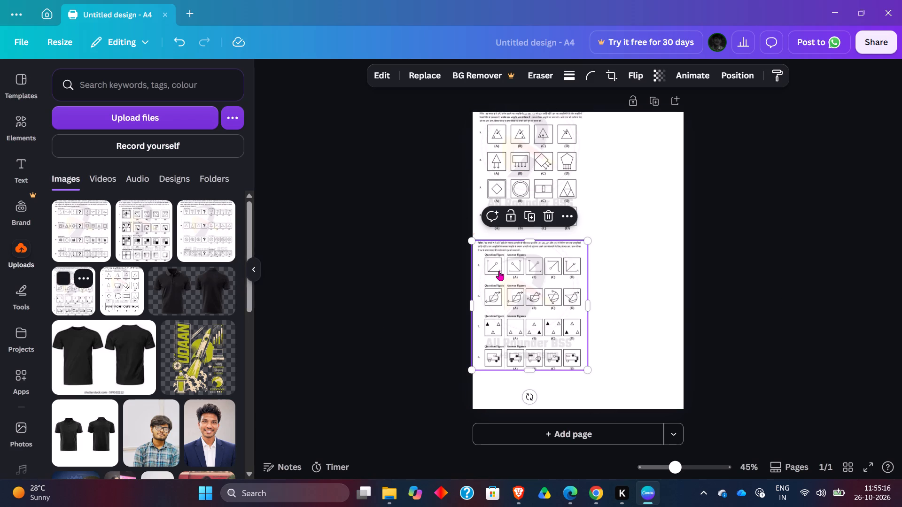
click(793, 310)
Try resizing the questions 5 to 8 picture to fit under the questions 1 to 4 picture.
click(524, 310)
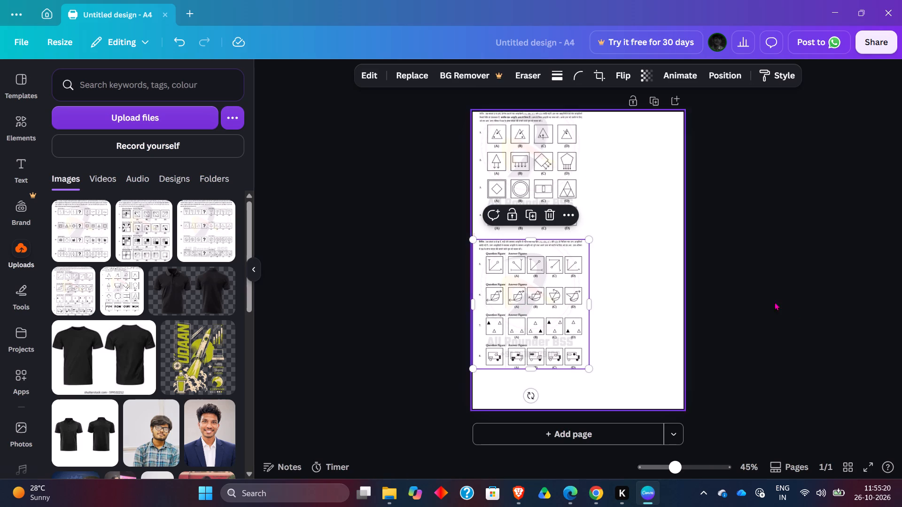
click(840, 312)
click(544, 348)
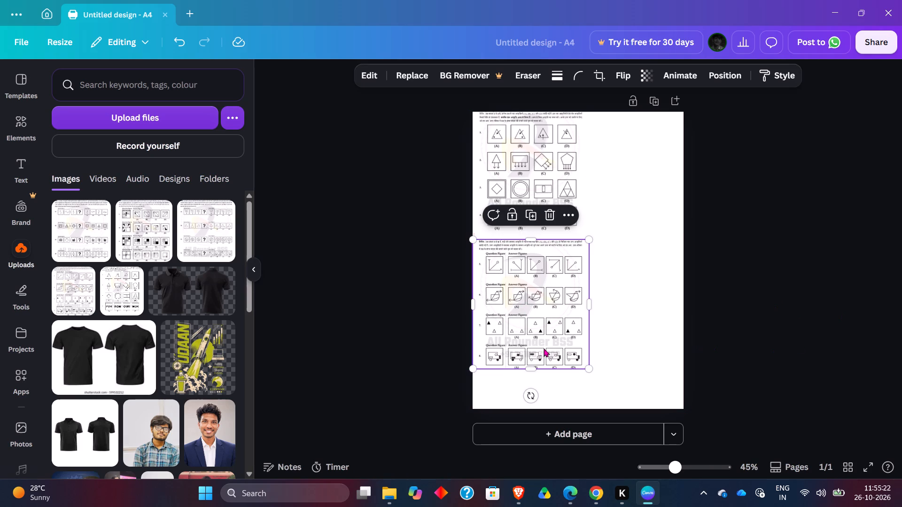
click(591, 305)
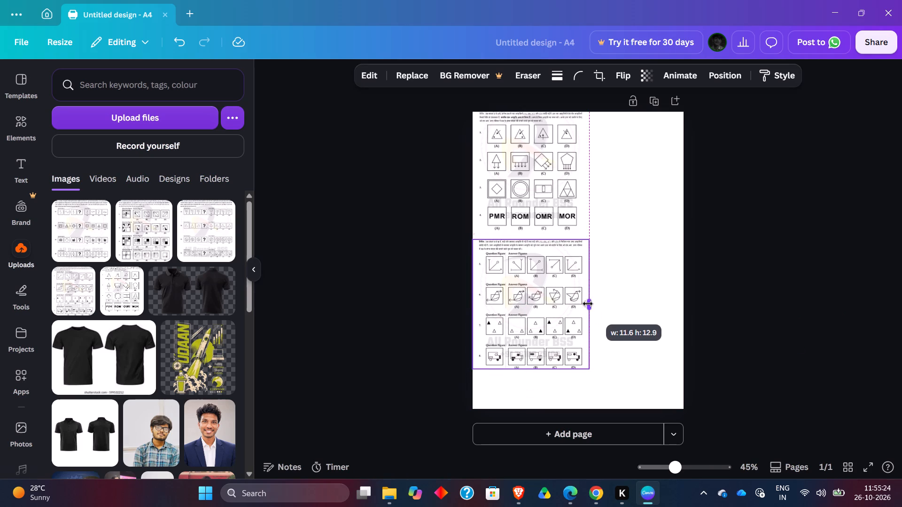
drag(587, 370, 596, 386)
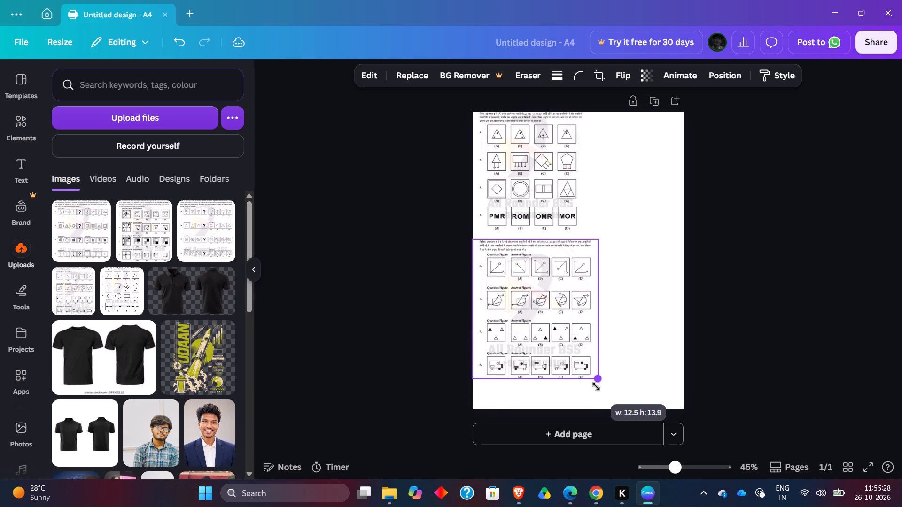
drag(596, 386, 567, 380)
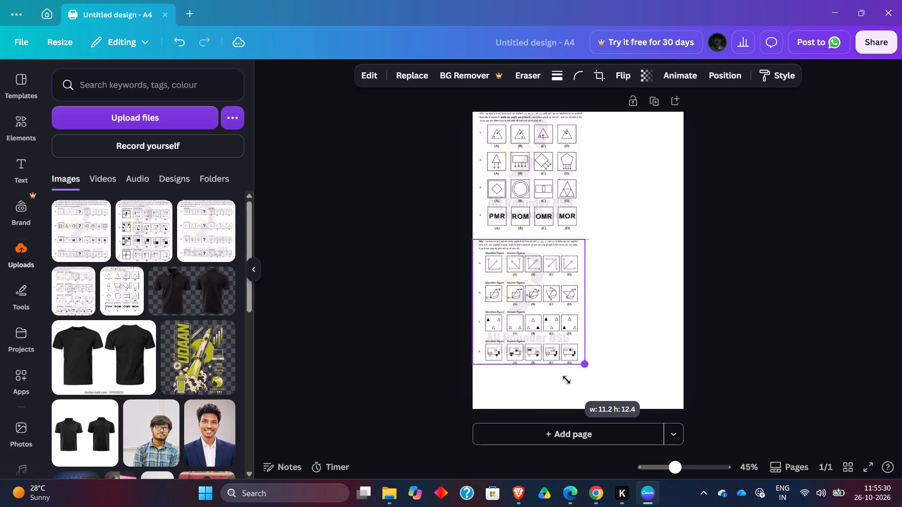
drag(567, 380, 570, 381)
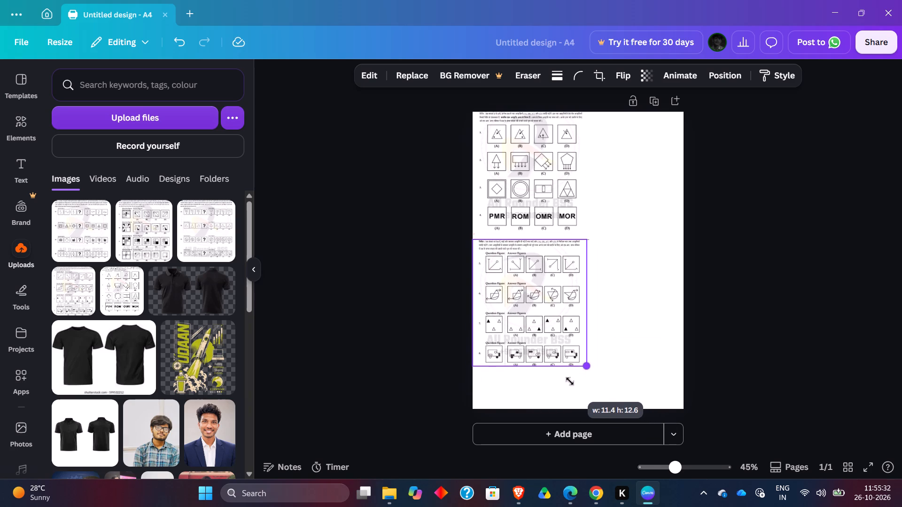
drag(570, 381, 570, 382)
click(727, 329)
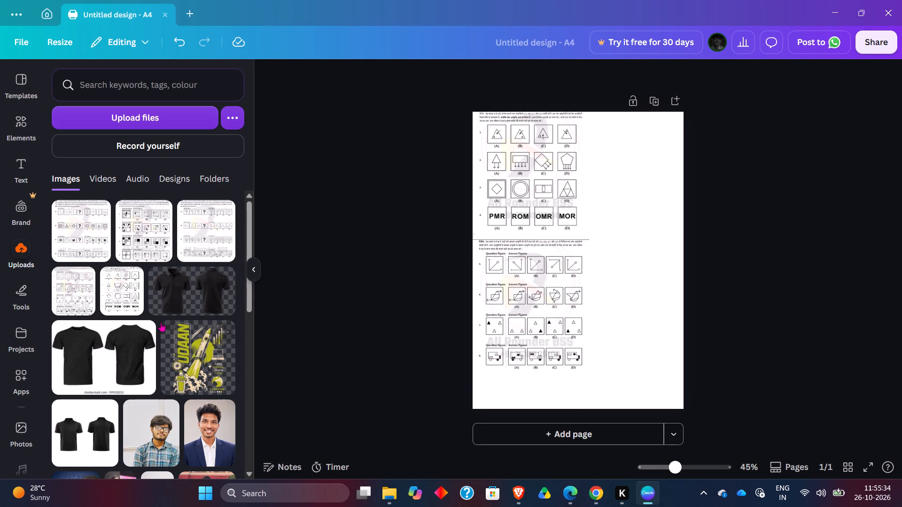
Place the questions 13 to 16 picture at the top of the page, beside the questions 1 to 4 picture.
drag(205, 238, 593, 204)
scroll(415, 256, right, 3)
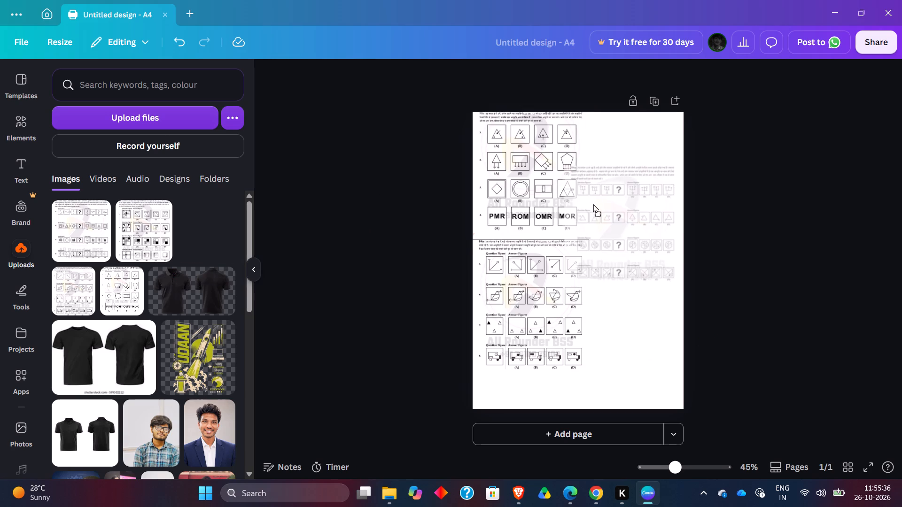
drag(593, 204, 606, 150)
click(759, 255)
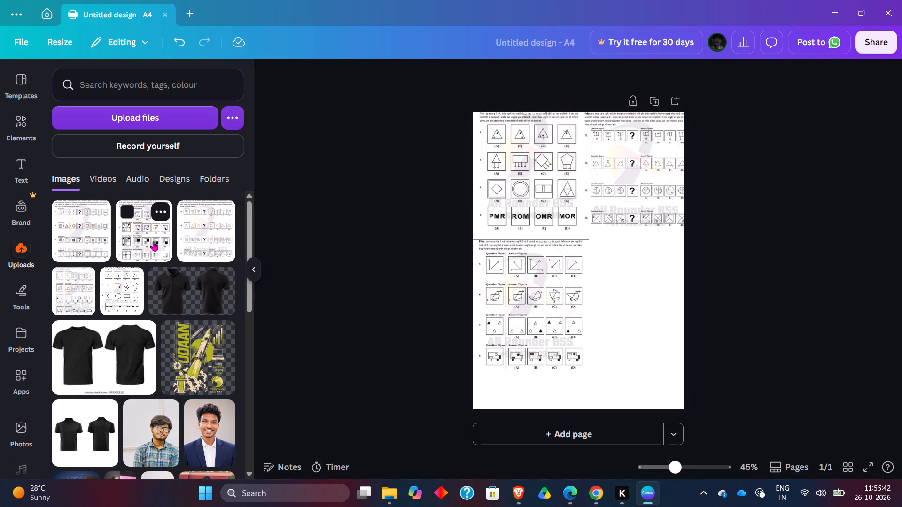
Place the questions 9 to 12 picture below the questions 13 to 16 picture, beside questions 5 to 8.
drag(130, 242, 597, 276)
scroll(378, 330, right, 3)
click(820, 342)
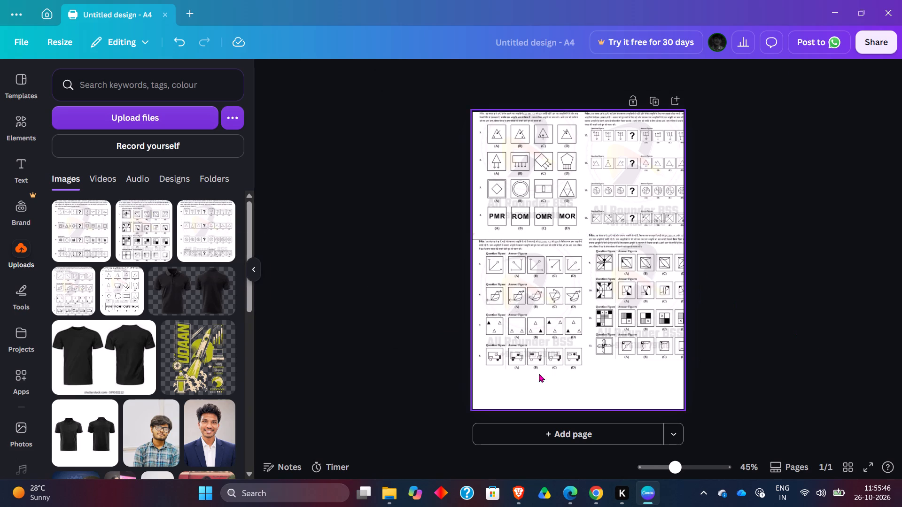
Shrink the questions 5 to 8 picture to half the page width and move it lower, leaving a gap below questions 1 to 4.
click(539, 356)
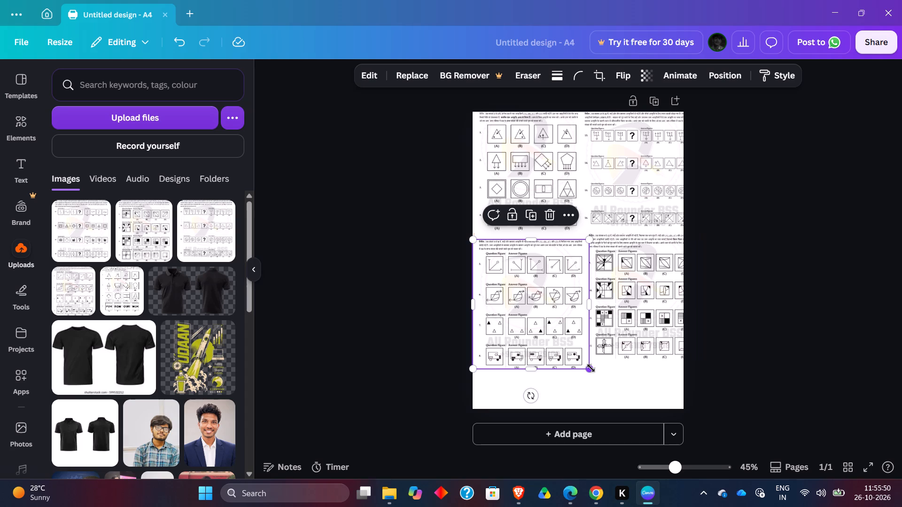
drag(591, 368, 580, 358)
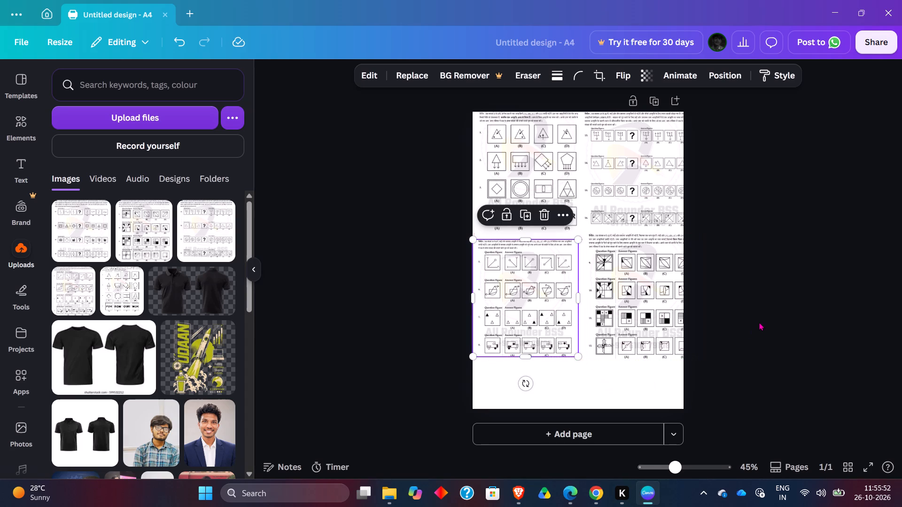
click(759, 322)
drag(543, 319, 545, 320)
drag(545, 320, 550, 350)
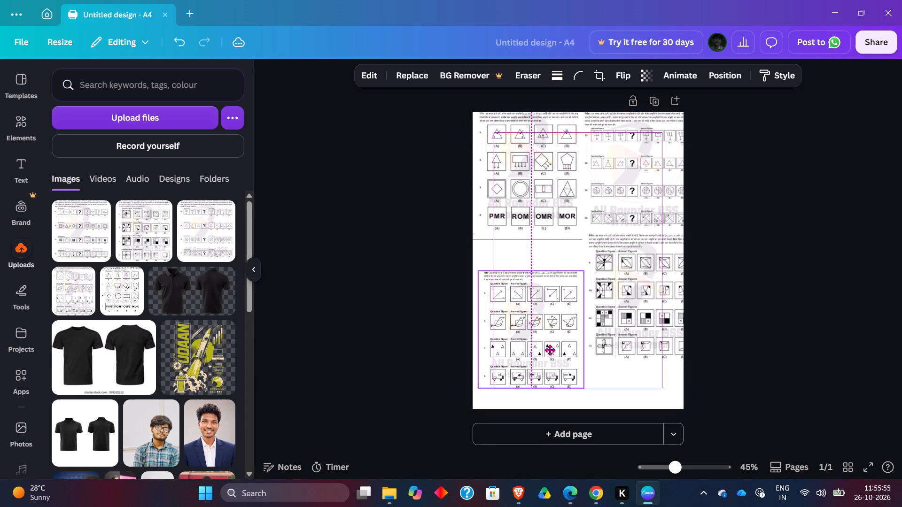
drag(550, 350, 549, 351)
drag(549, 351, 548, 352)
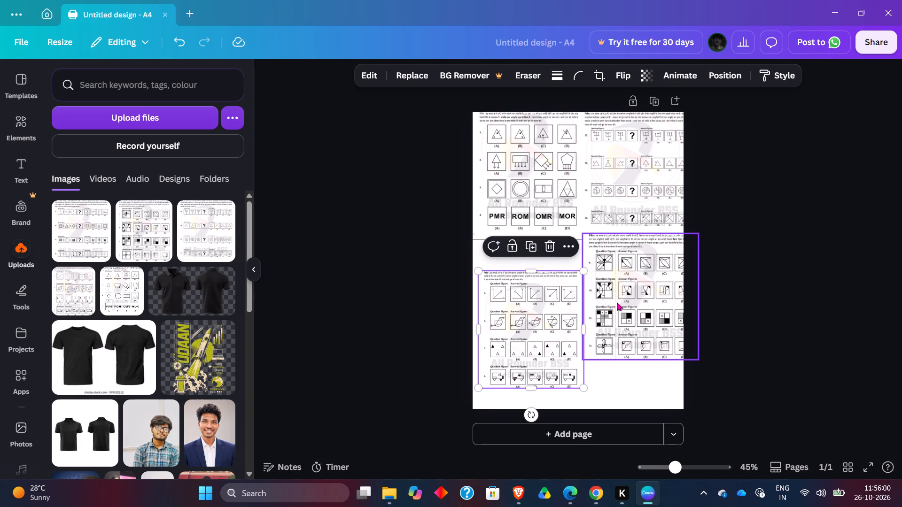
Lower the questions 9 to 12 picture level with questions 5 to 8, and shift questions 5 to 8 to the page's left edge.
drag(617, 302, 612, 331)
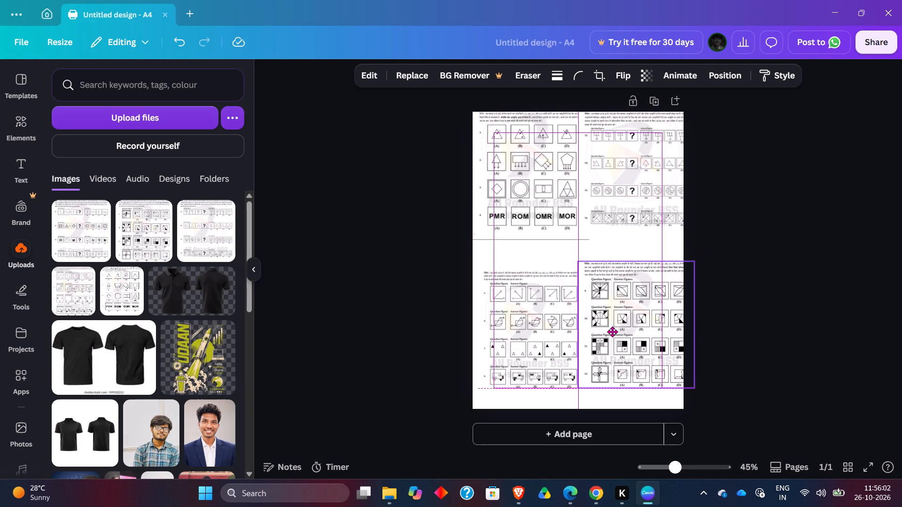
drag(612, 331, 616, 336)
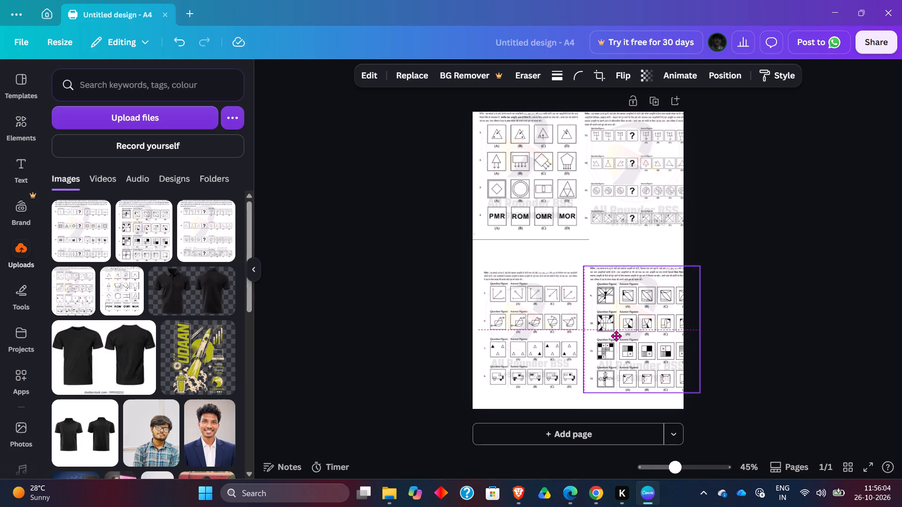
drag(616, 336, 615, 334)
click(816, 302)
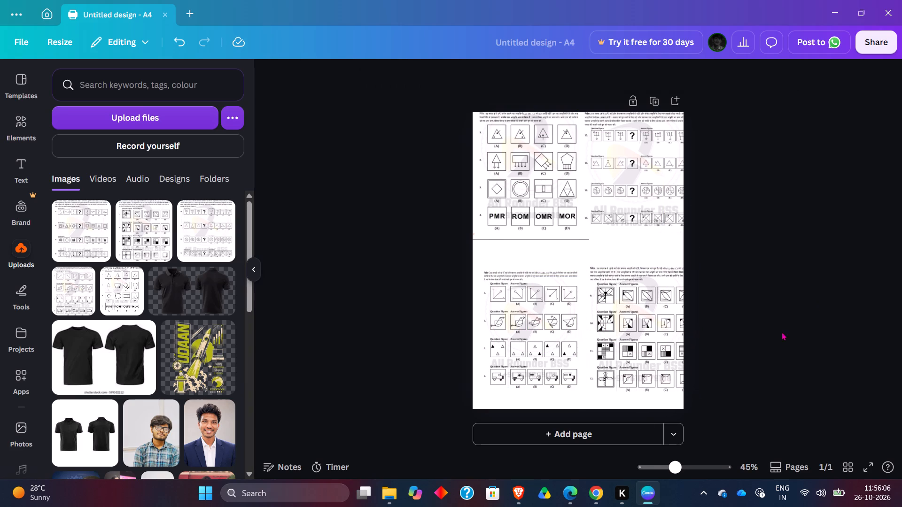
drag(524, 330, 519, 330)
click(733, 304)
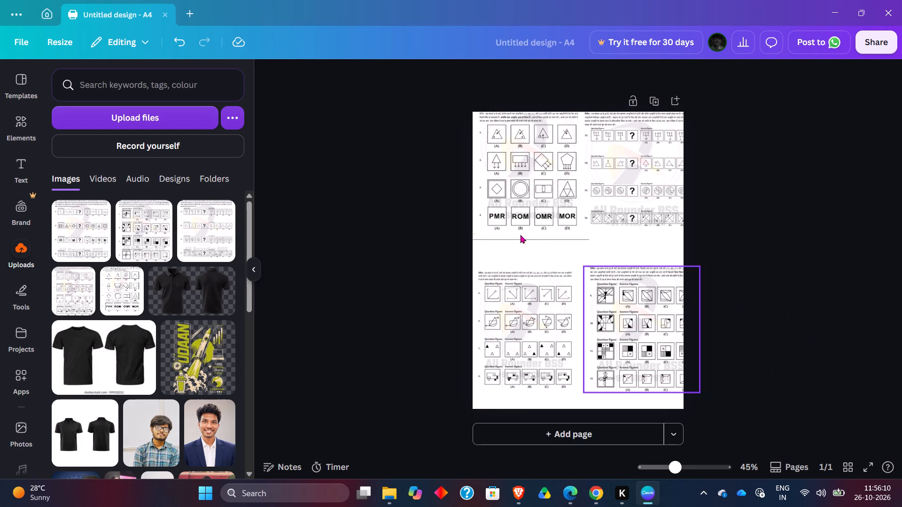
Move the questions 1 to 4 picture down and slightly left, leaving a blank margin at the top of the page.
drag(510, 183, 509, 197)
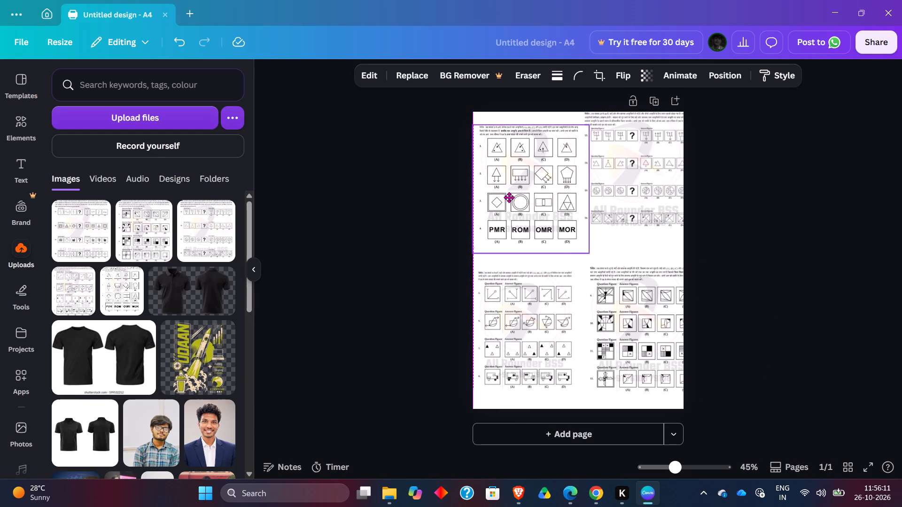
drag(509, 197, 506, 199)
click(727, 187)
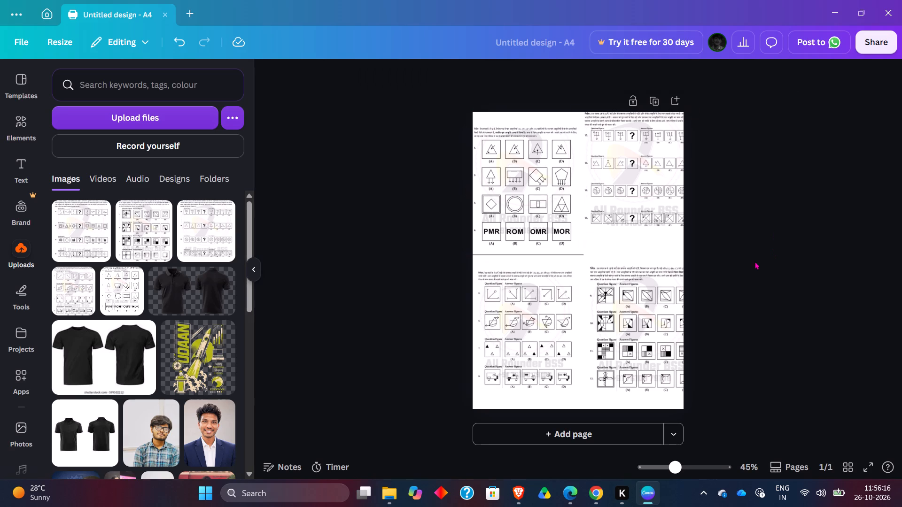
Move the questions 13 to 16 picture down beside questions 1 to 4 and shrink it to fit inside the page's right edge.
drag(631, 187, 635, 205)
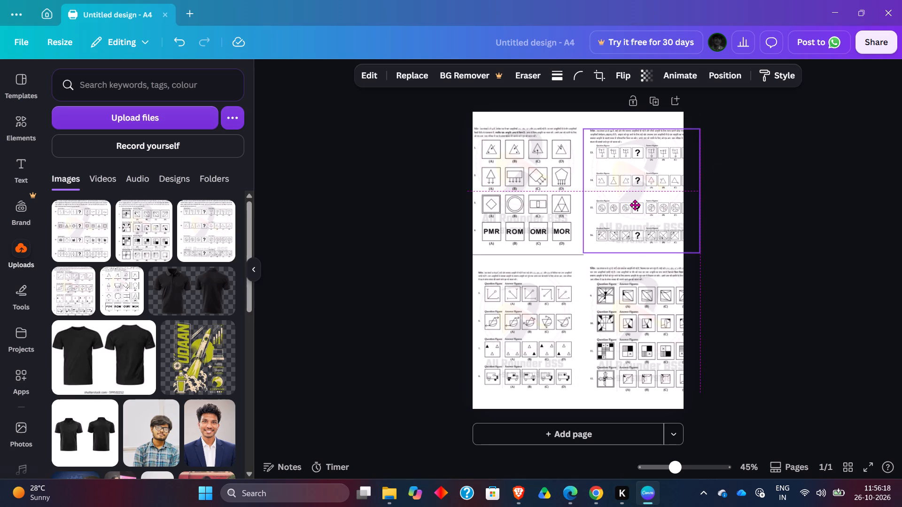
drag(635, 205, 626, 207)
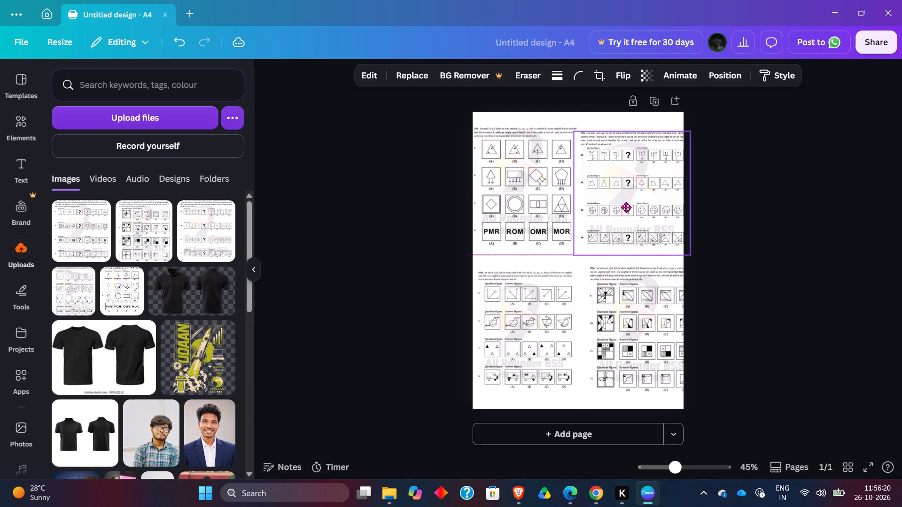
drag(626, 207, 628, 202)
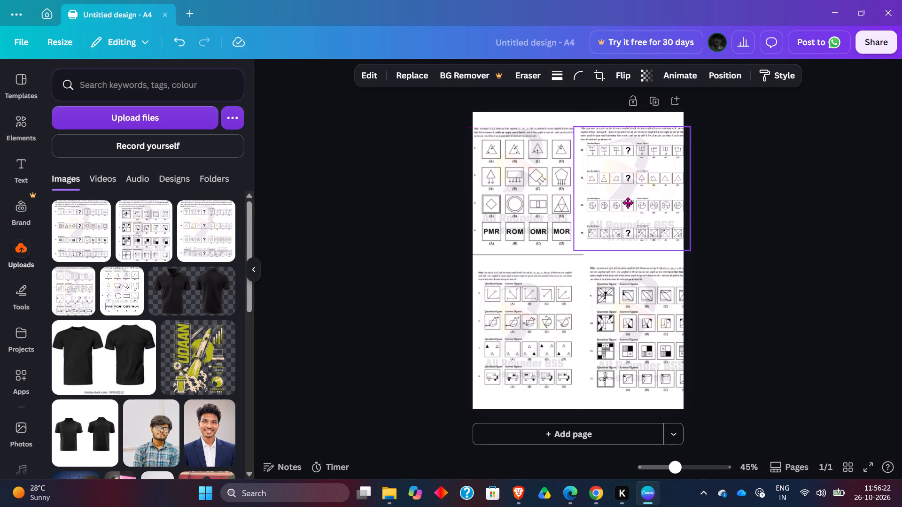
drag(628, 202, 627, 202)
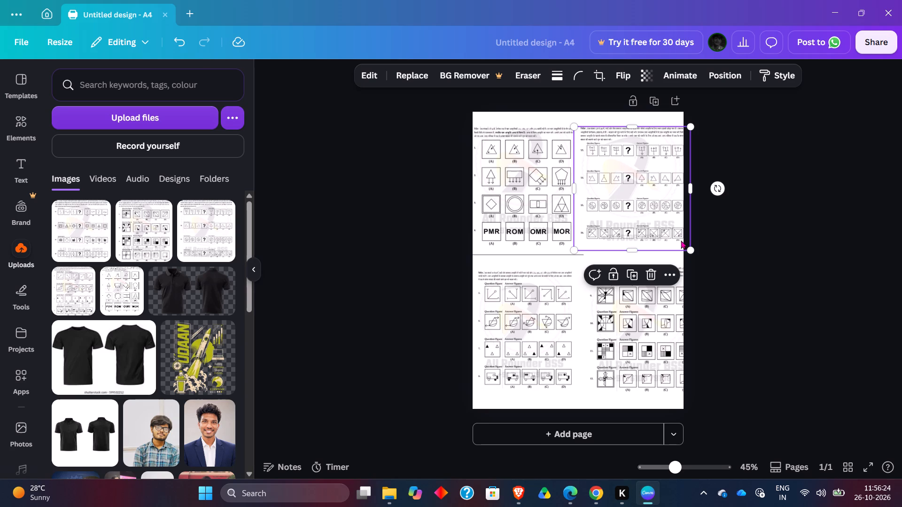
drag(690, 250, 680, 246)
click(786, 277)
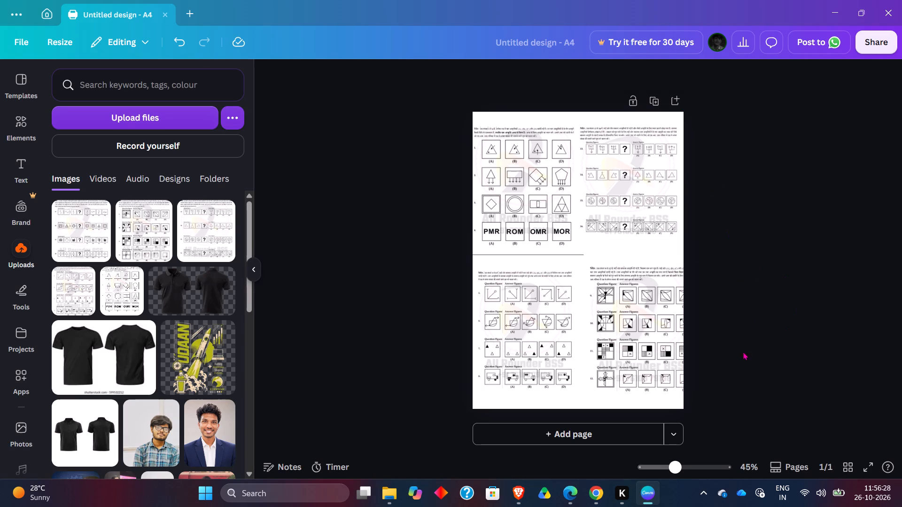
Shift the questions 9 to 12 picture left and slightly up, and shrink it to fit inside the page's right edge.
click(650, 324)
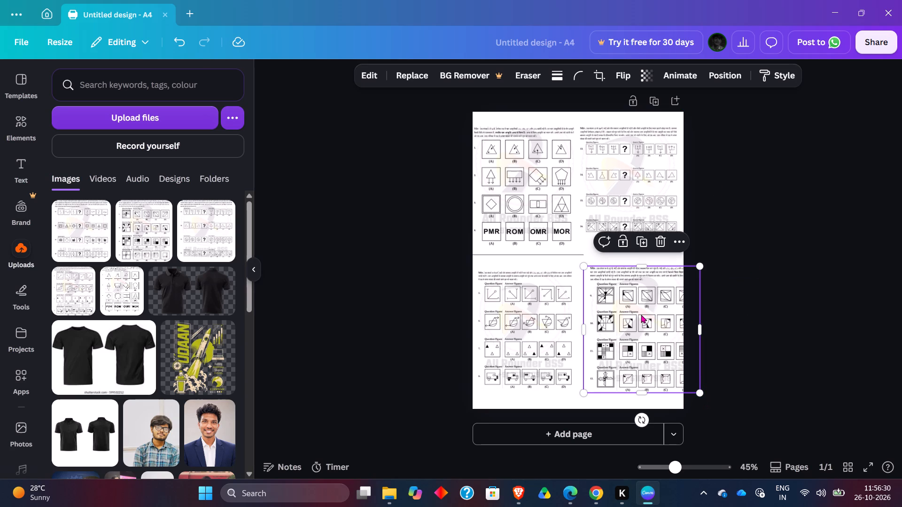
drag(641, 315, 631, 312)
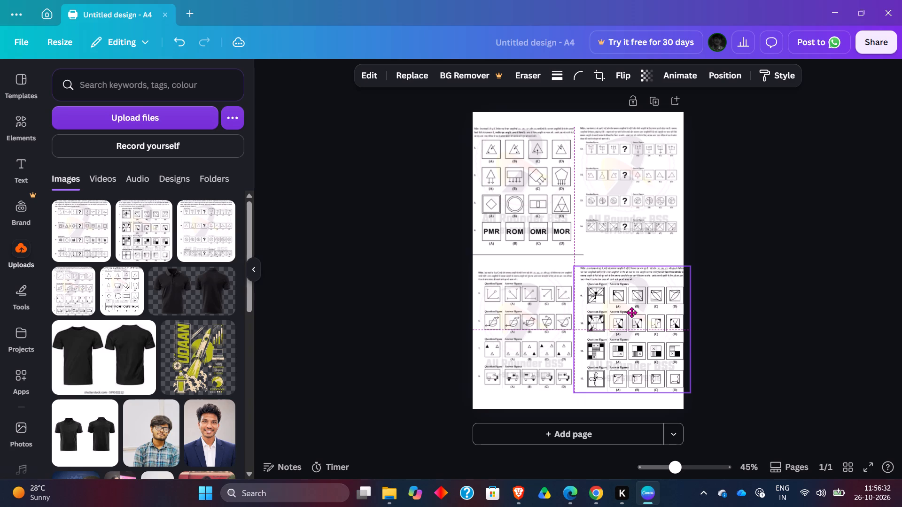
drag(631, 312, 633, 312)
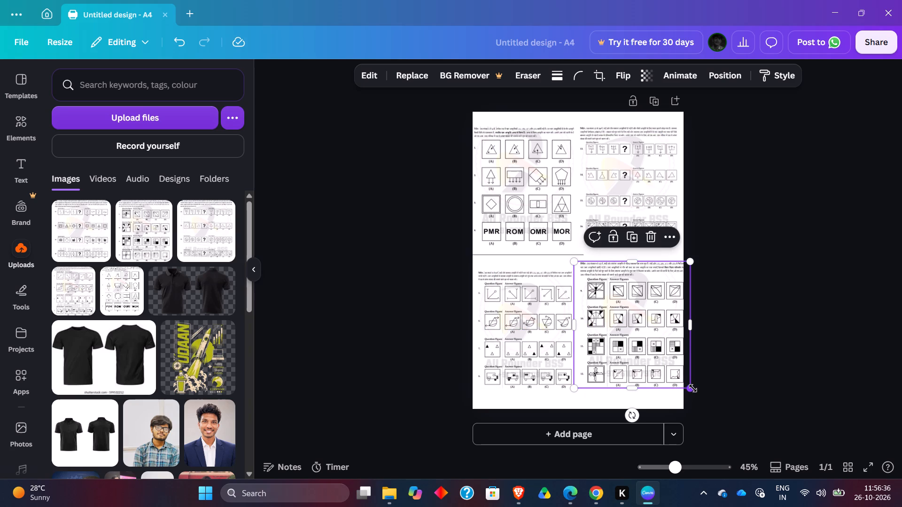
drag(693, 388, 685, 383)
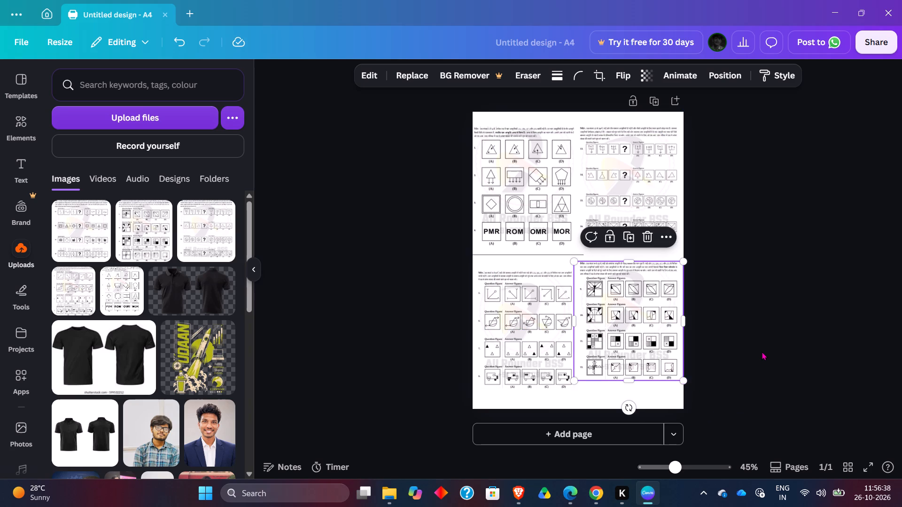
click(762, 352)
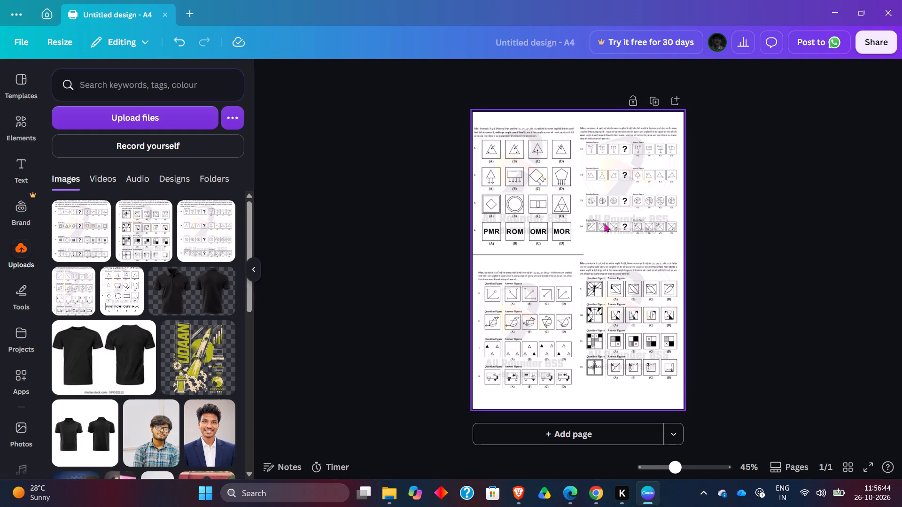
Shrink the questions 1 to 4 picture slightly so it stays within the left half of the page.
scroll(604, 223, up, 3)
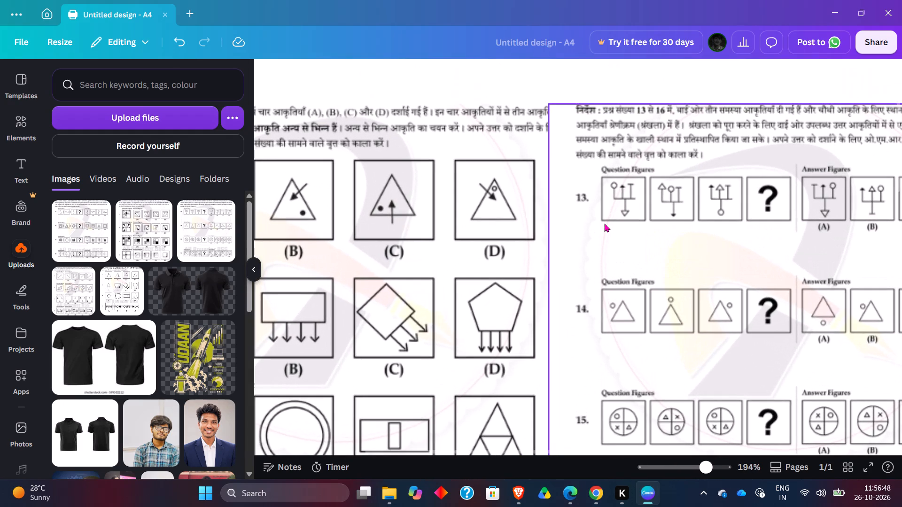
click(634, 248)
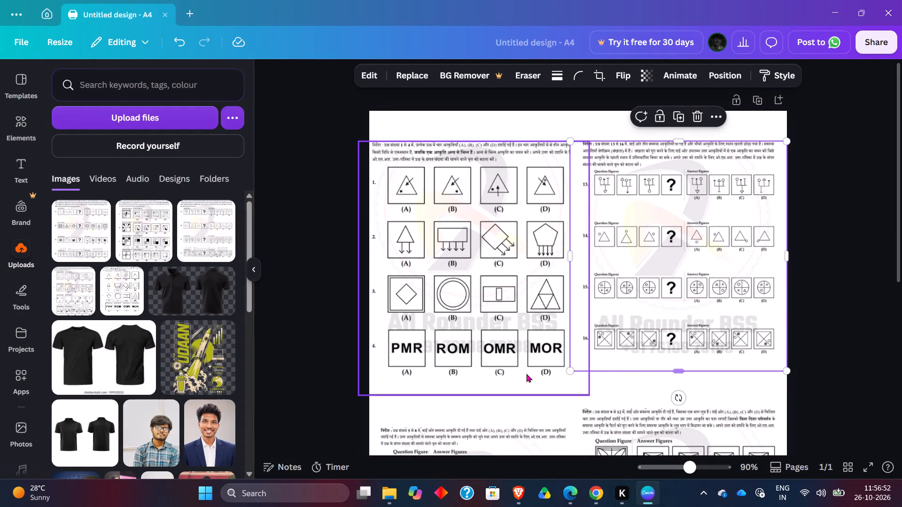
click(517, 349)
drag(590, 395, 589, 394)
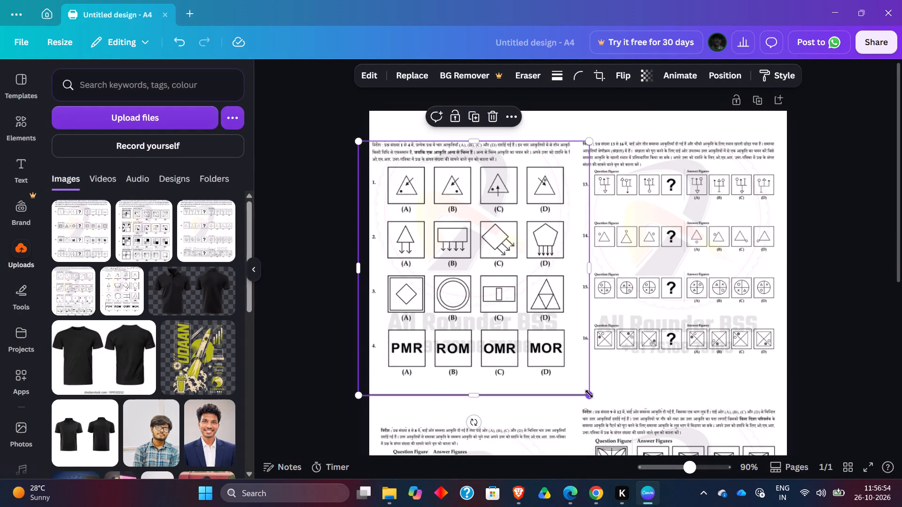
drag(589, 394, 580, 383)
click(798, 341)
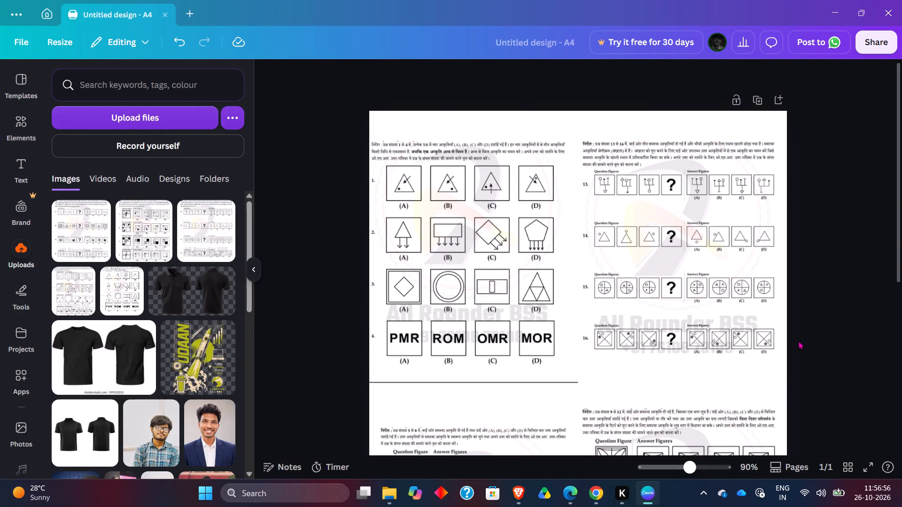
Align the questions 13 to 16 picture's bottom with questions 1 to 4 at the page's right edge, and enlarge it slightly.
click(671, 261)
drag(671, 261, 667, 267)
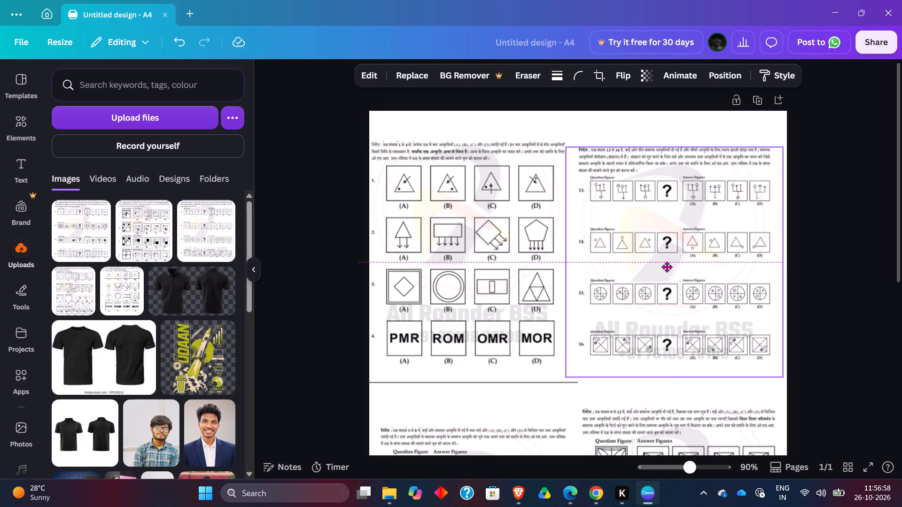
drag(667, 267, 670, 270)
click(800, 277)
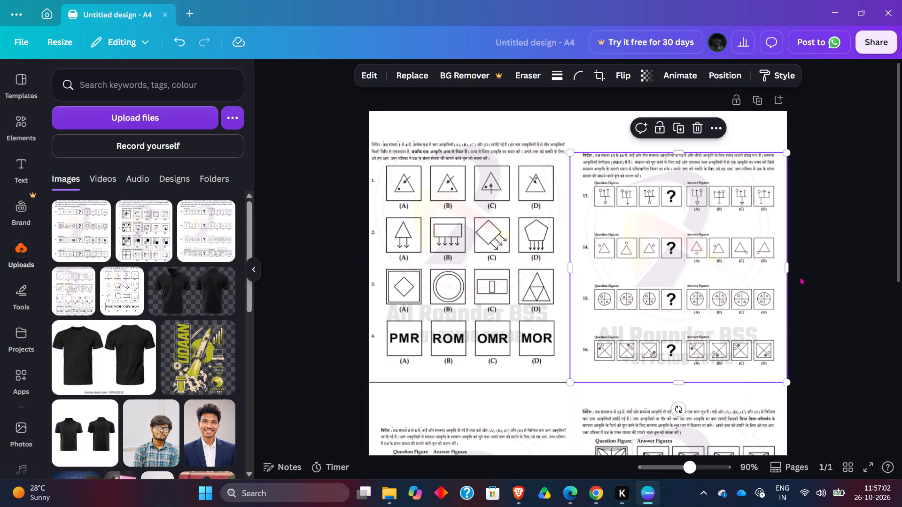
click(721, 275)
drag(574, 154, 565, 146)
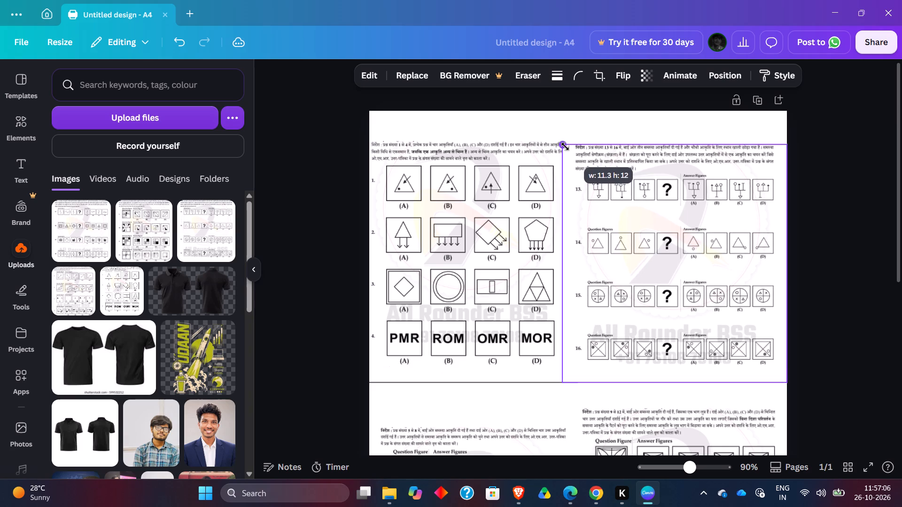
drag(565, 146, 569, 150)
click(803, 270)
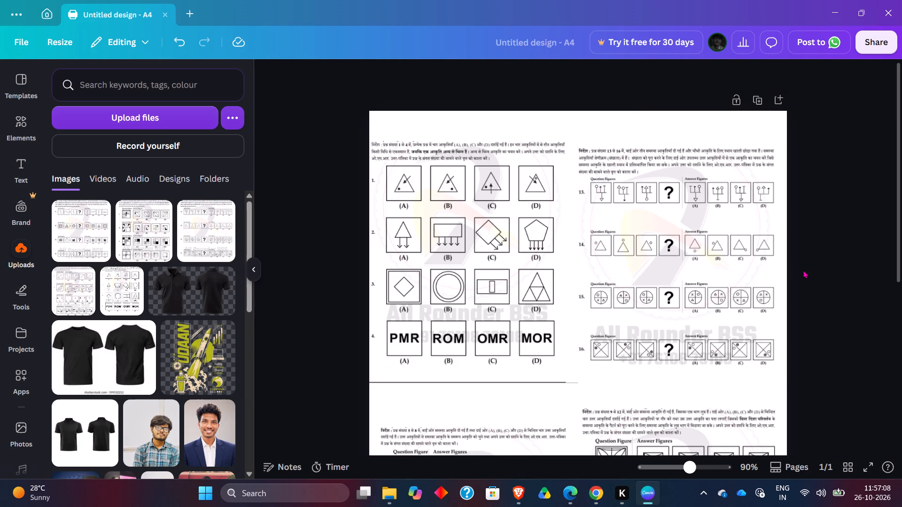
Shift the questions 1 to 4 picture slightly right and down so its top lines up with the questions 13 to 16 picture.
drag(474, 207, 478, 210)
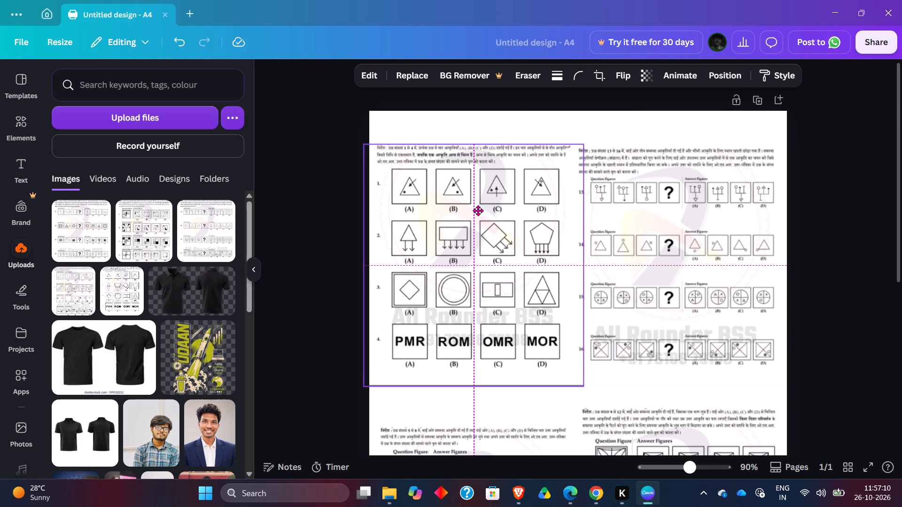
drag(478, 210, 477, 213)
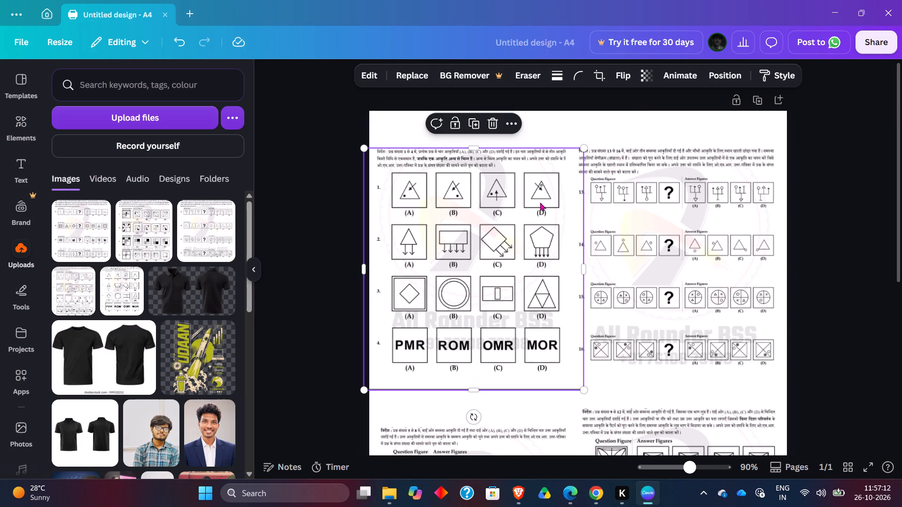
click(864, 262)
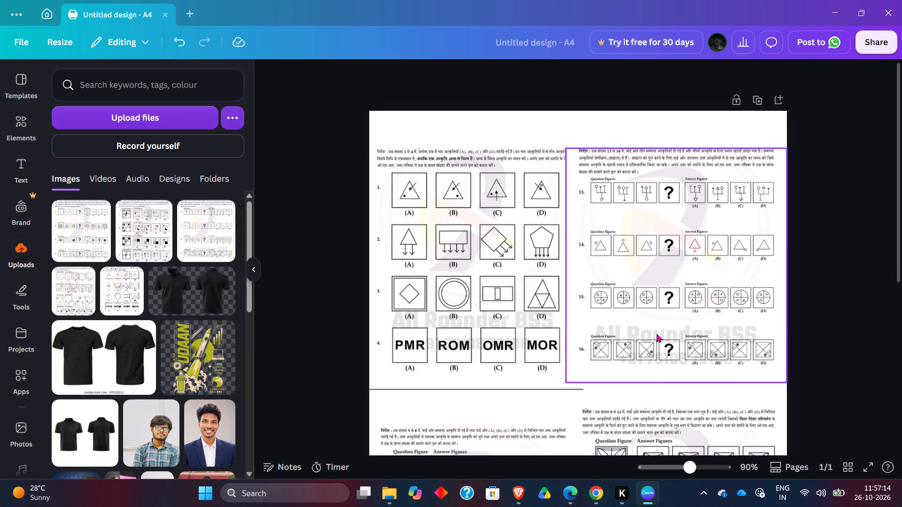
Raise the questions 5 to 8 picture so its bottom edge lines up with the questions 9 to 12 picture.
scroll(656, 334, down, 6)
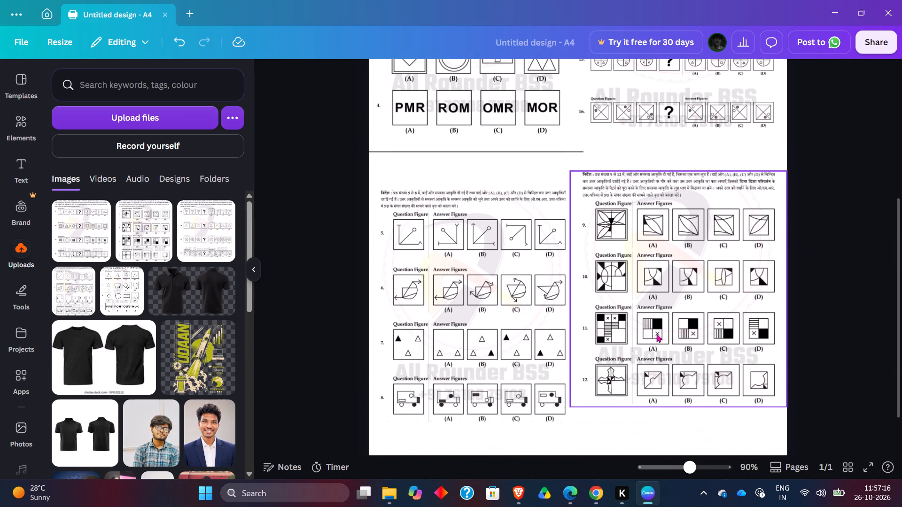
scroll(656, 334, down, 1)
click(634, 275)
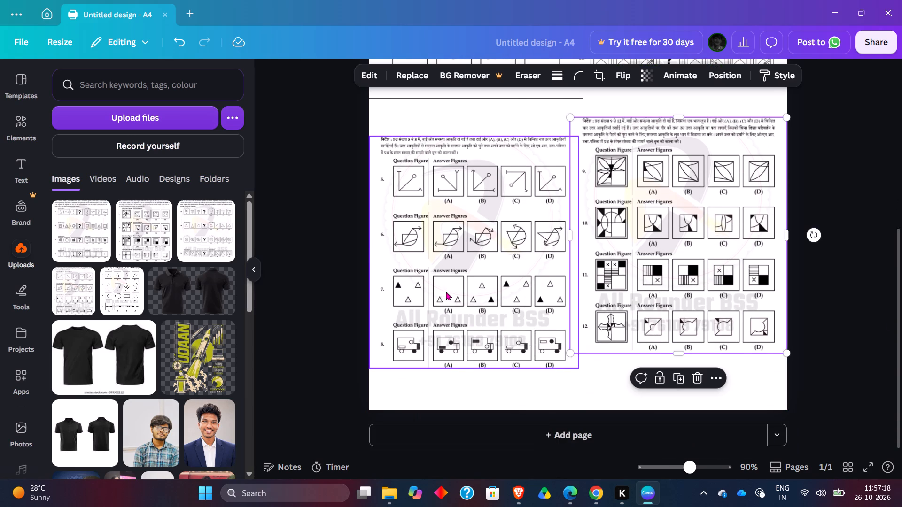
drag(446, 292, 445, 277)
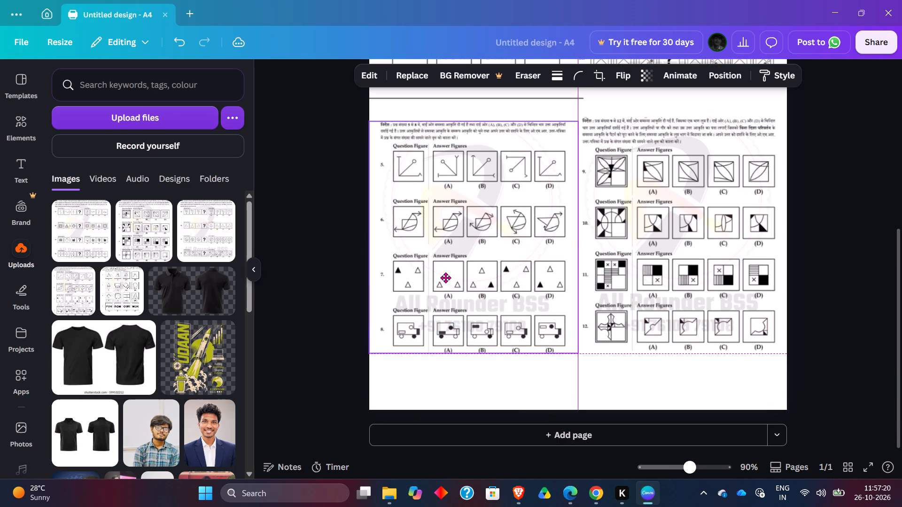
drag(445, 277, 446, 277)
Shrink the questions 9 to 12 picture slightly from its lower inner corner, keeping it against the page's right edge.
click(652, 259)
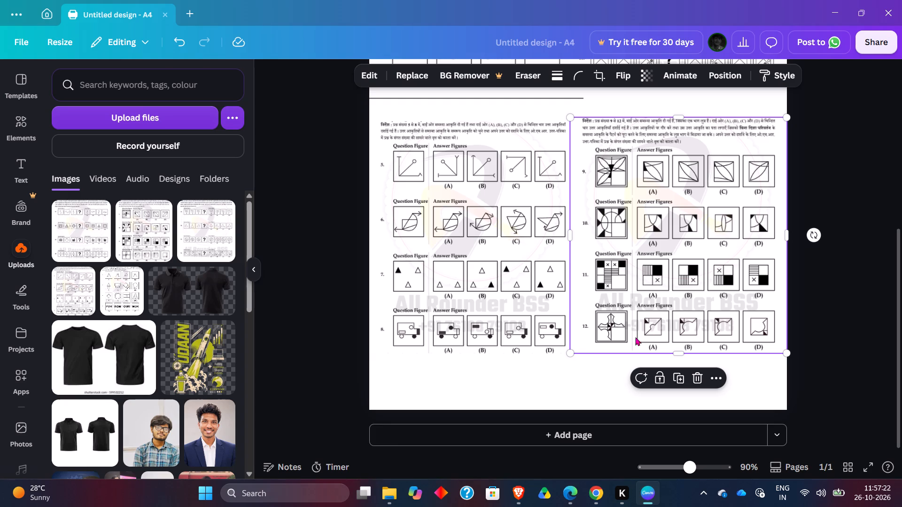
drag(571, 353, 577, 347)
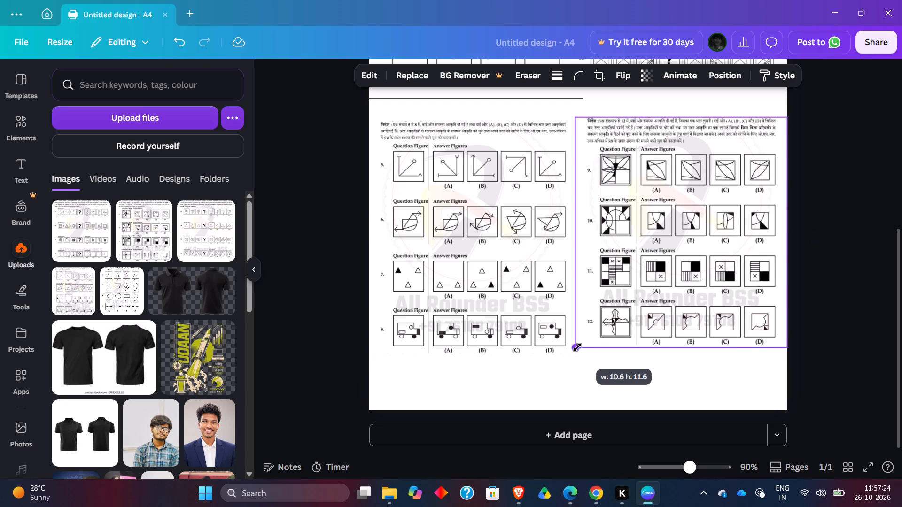
drag(577, 347, 575, 351)
click(837, 316)
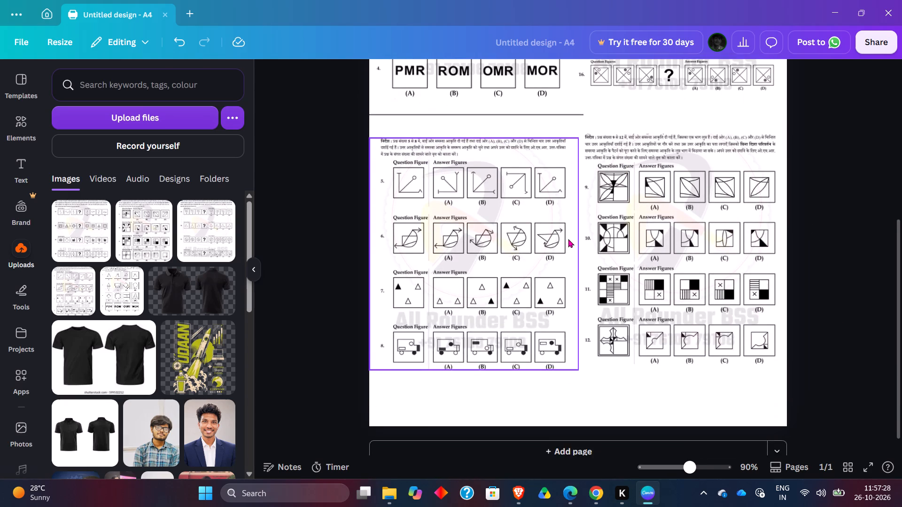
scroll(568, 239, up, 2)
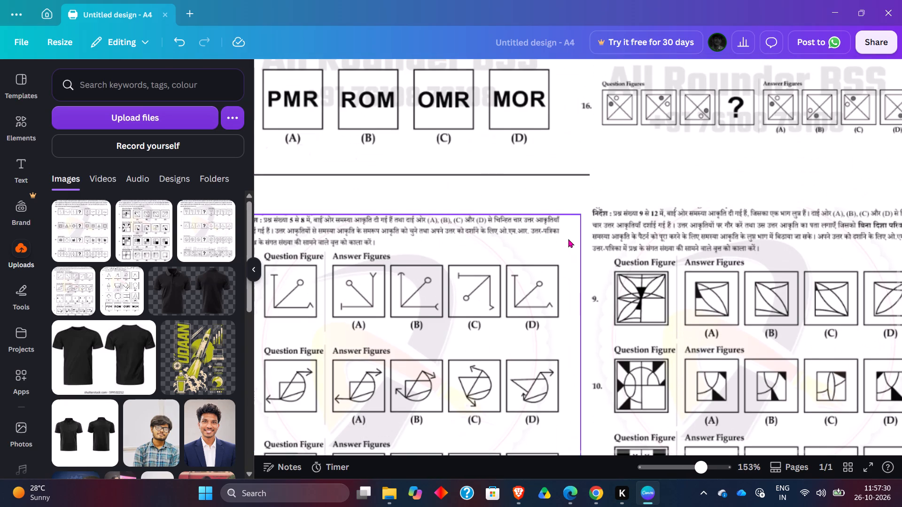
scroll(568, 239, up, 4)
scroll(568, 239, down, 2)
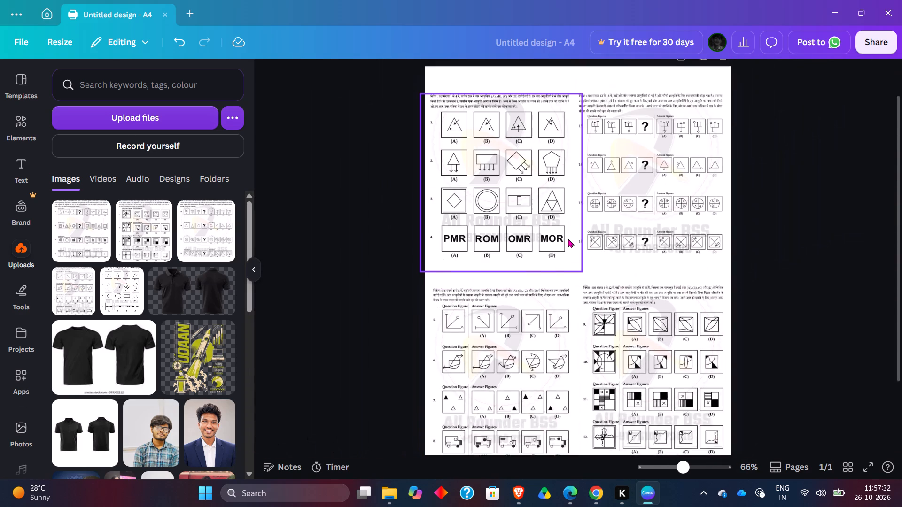
Add a second page to the design and insert the uploaded questions 17 to 20 picture on it.
scroll(568, 239, down, 2)
click(598, 386)
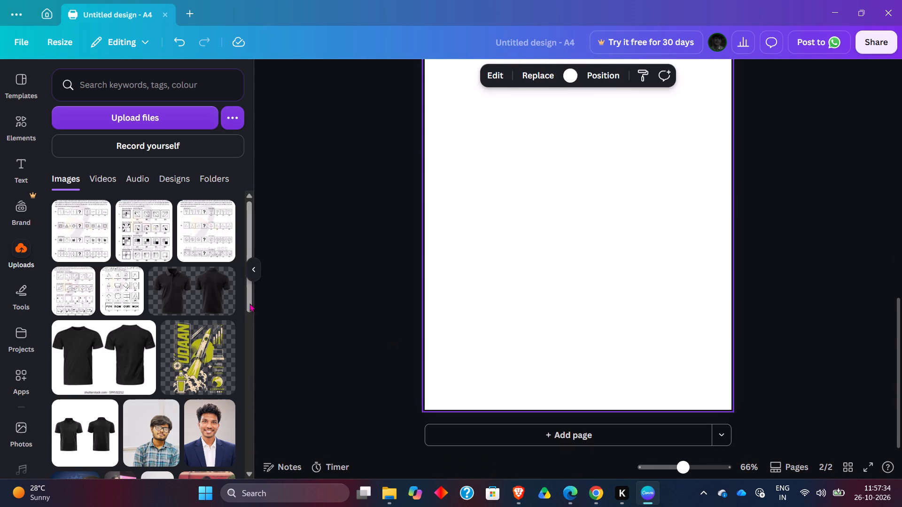
click(90, 242)
click(780, 192)
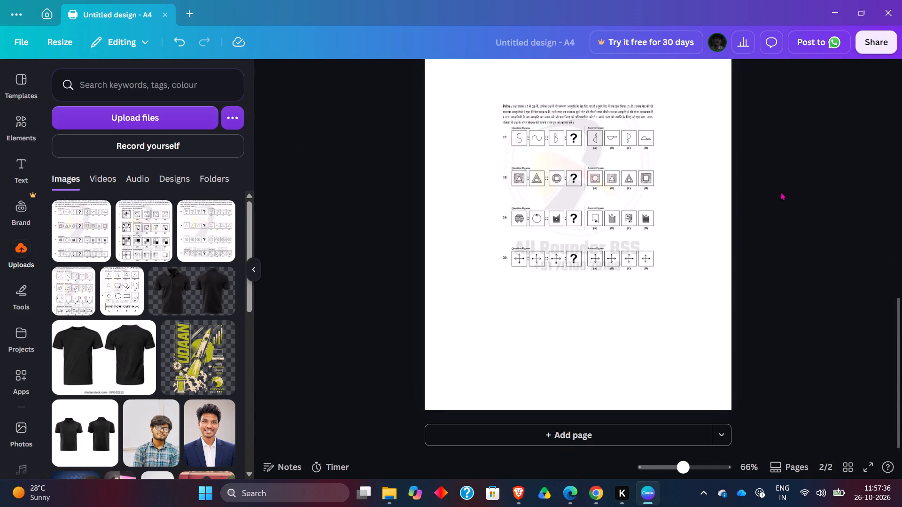
Move the questions 17 to 20 picture up near the top of page 2, centred horizontally on the page.
drag(583, 193, 542, 161)
scroll(689, 197, up, 2)
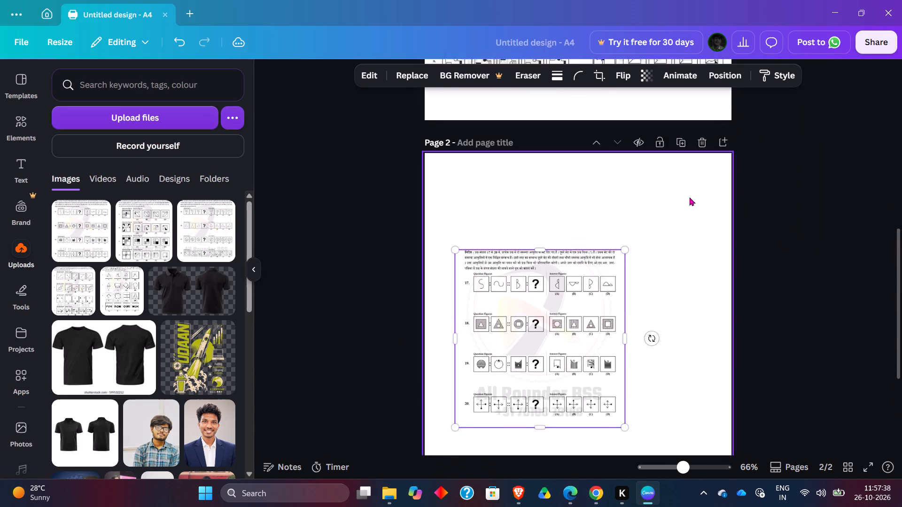
scroll(689, 197, up, 1)
drag(544, 382, 532, 301)
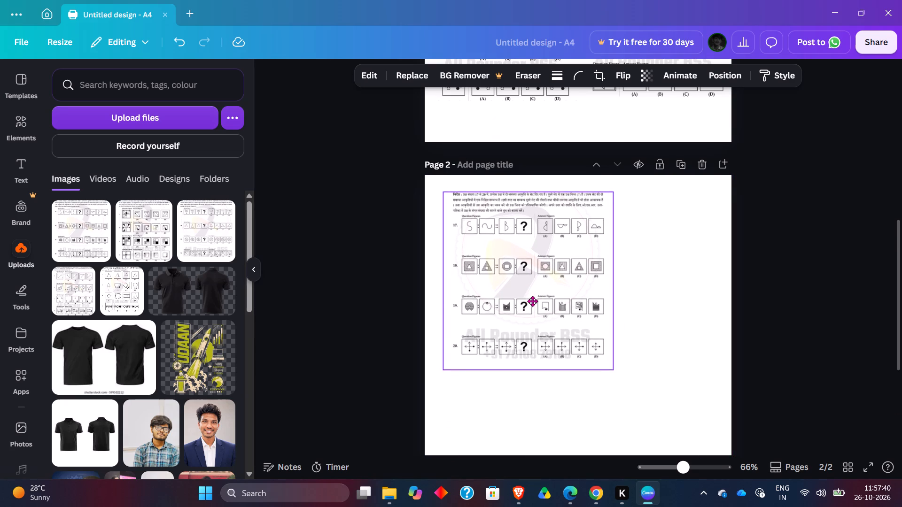
drag(532, 301, 521, 293)
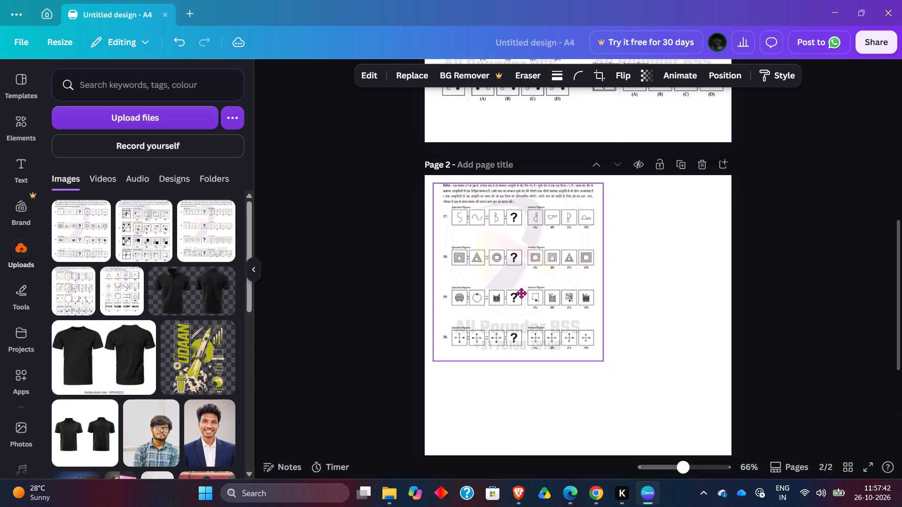
drag(521, 293, 523, 296)
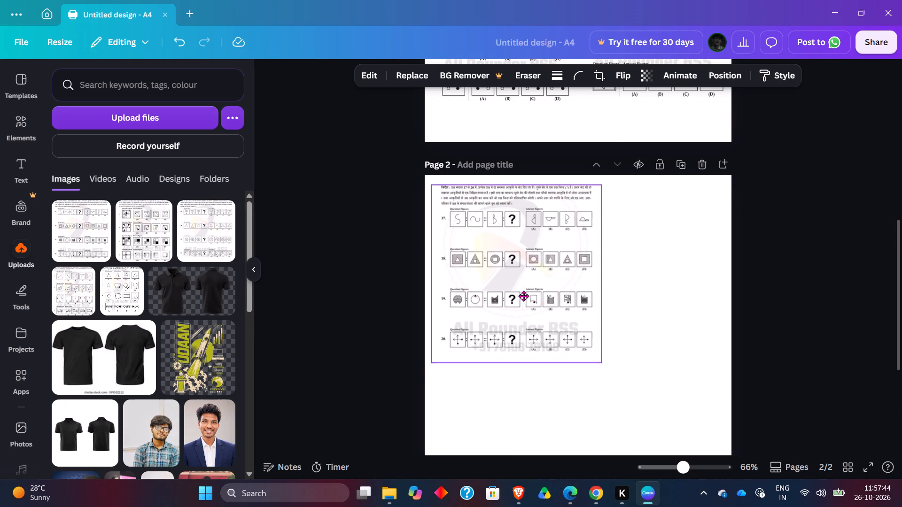
drag(523, 296, 568, 314)
drag(549, 319, 564, 319)
click(818, 273)
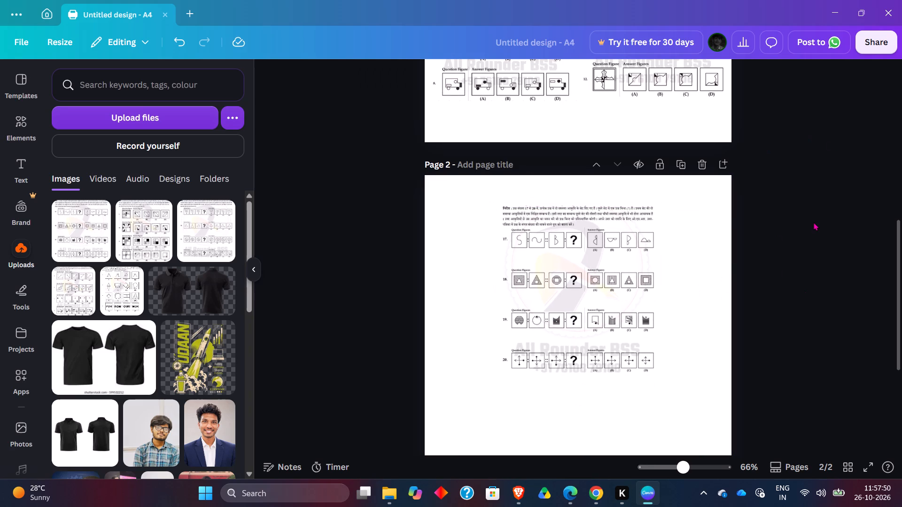
Review both pages and download all of them as a PDF with the Digital preset.
scroll(813, 222, up, 8)
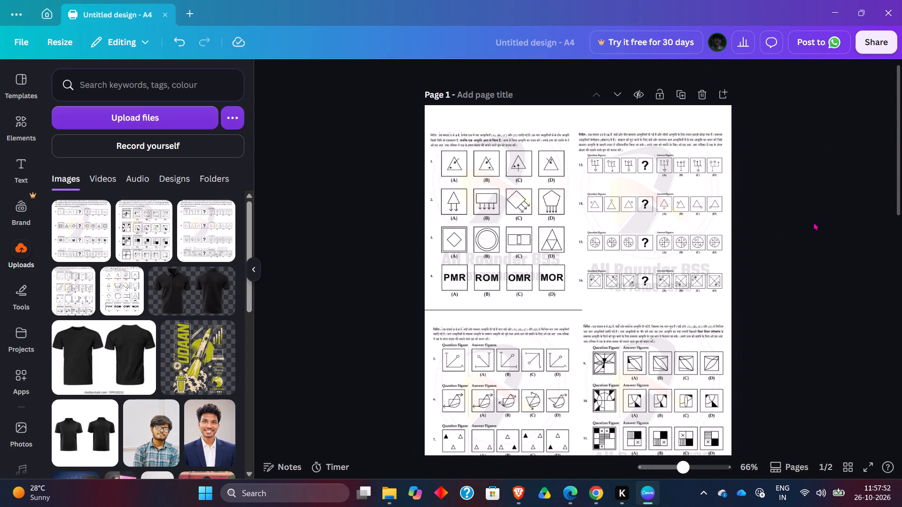
scroll(813, 222, down, 3)
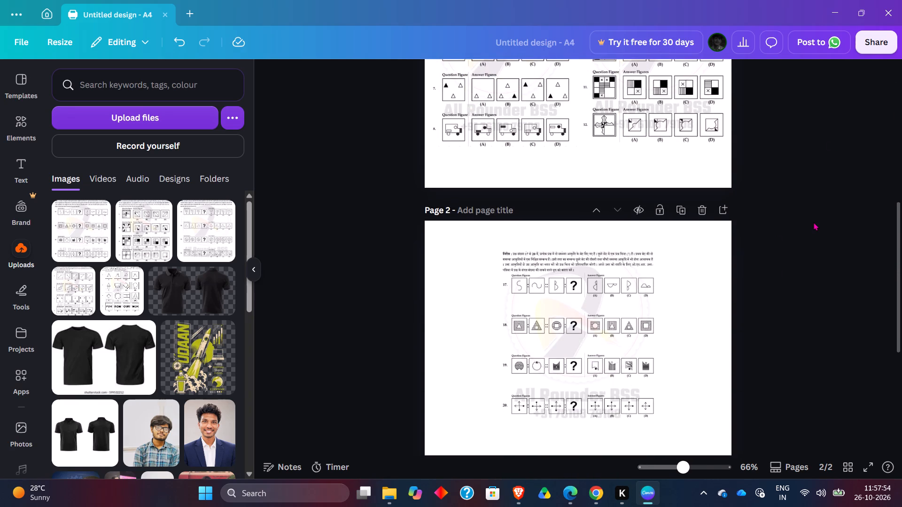
scroll(813, 222, down, 3)
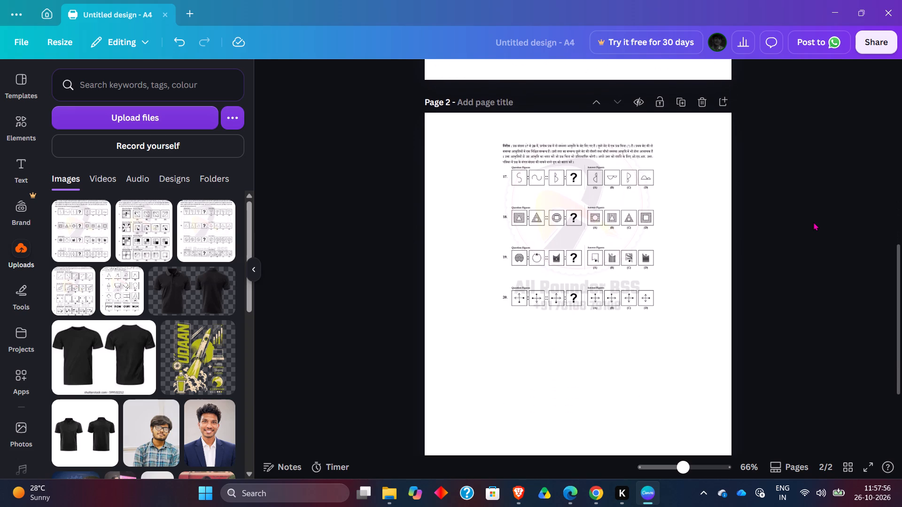
scroll(813, 222, down, 1)
click(871, 47)
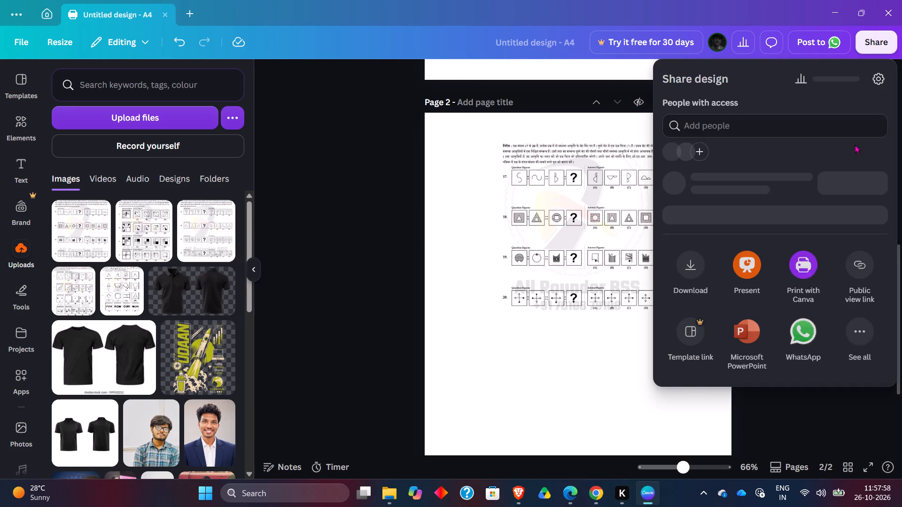
click(685, 315)
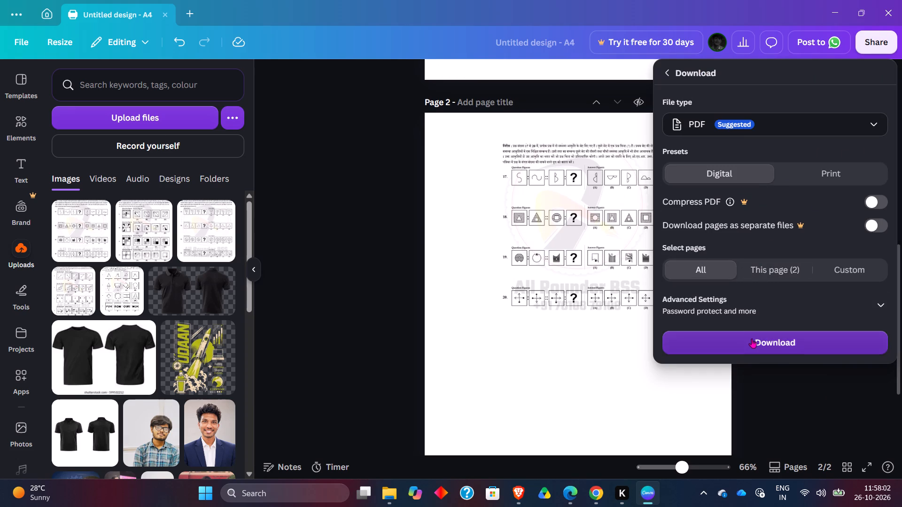
click(751, 340)
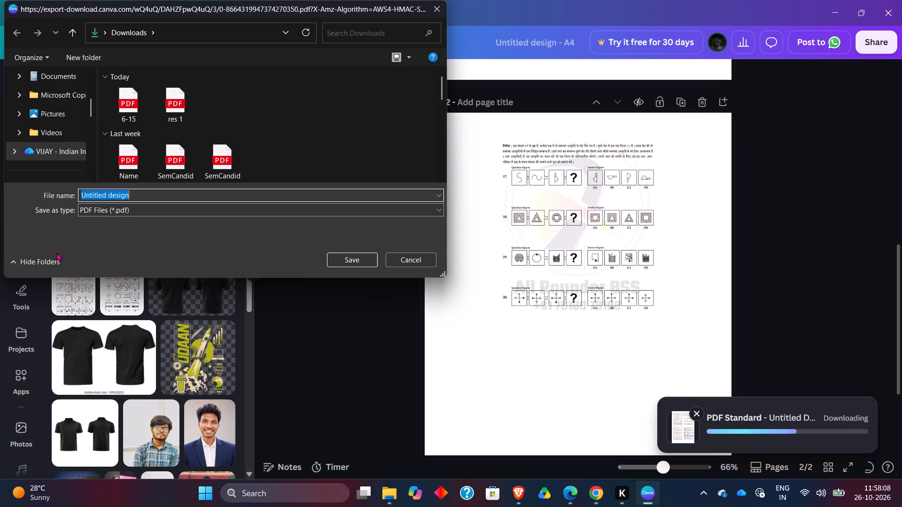
Save the exported PDF in the Downloads folder under the file name RES.
drag(135, 198, 74, 191)
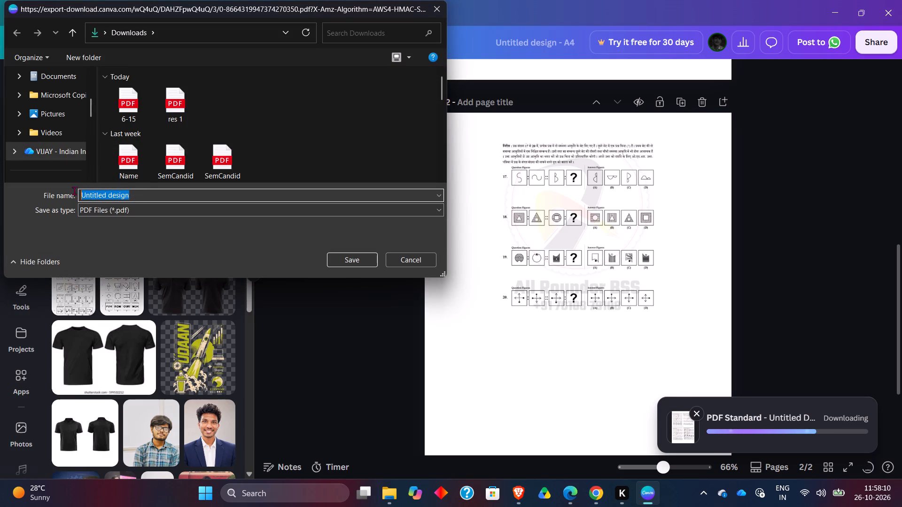
drag(74, 191, 70, 190)
scroll(70, 190, down, 2)
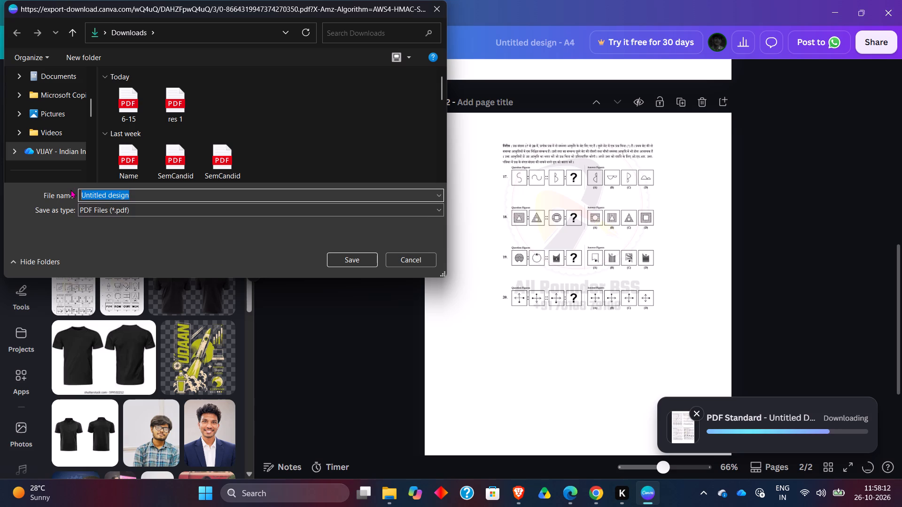
text(RESEONING)
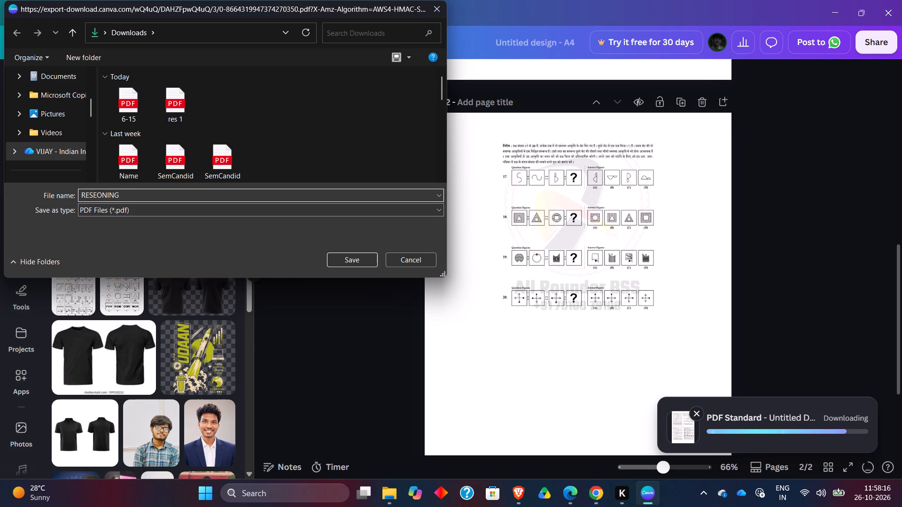
key(BackSpace)
key(BackSpace)
key(BackSpace)
key(BackSpace)
key(BackSpace)
key(BackSpace)
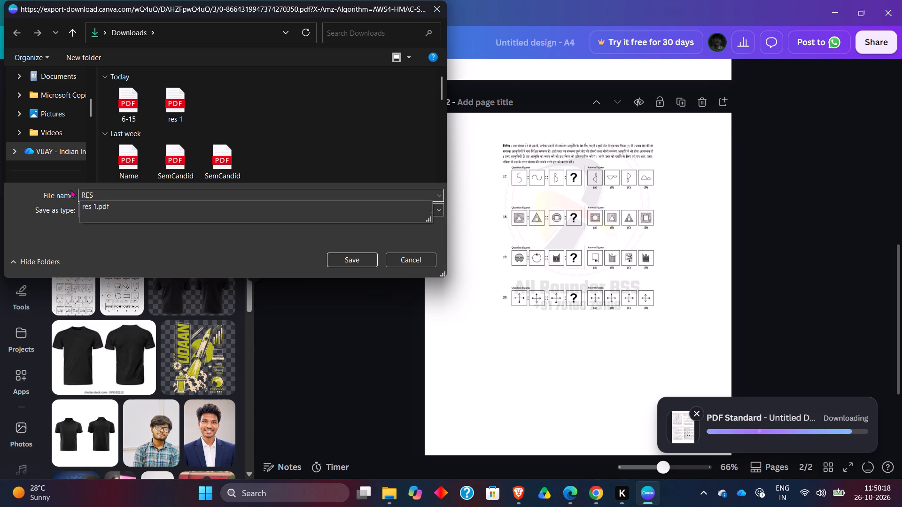
key(Return)
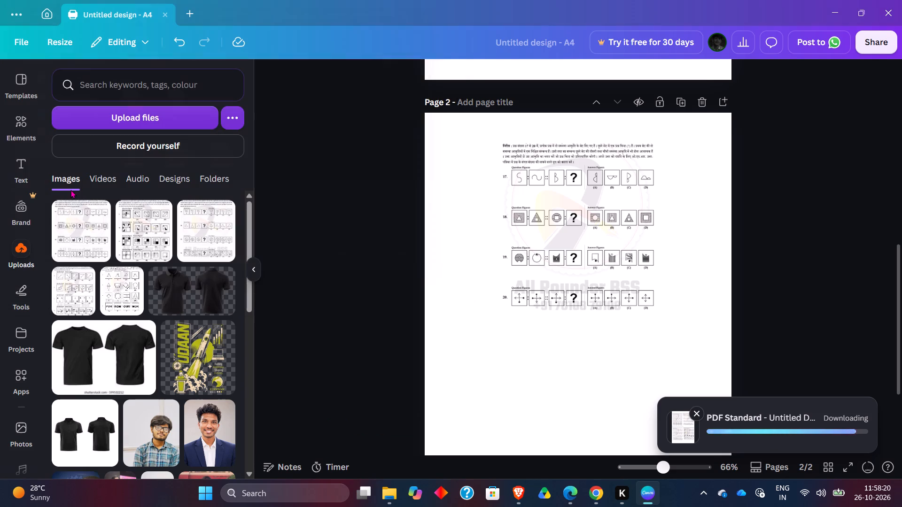
Open the saved RES PDF from File Explorer, check the layout of questions 1 to 20 on both pages, and close it.
click(391, 501)
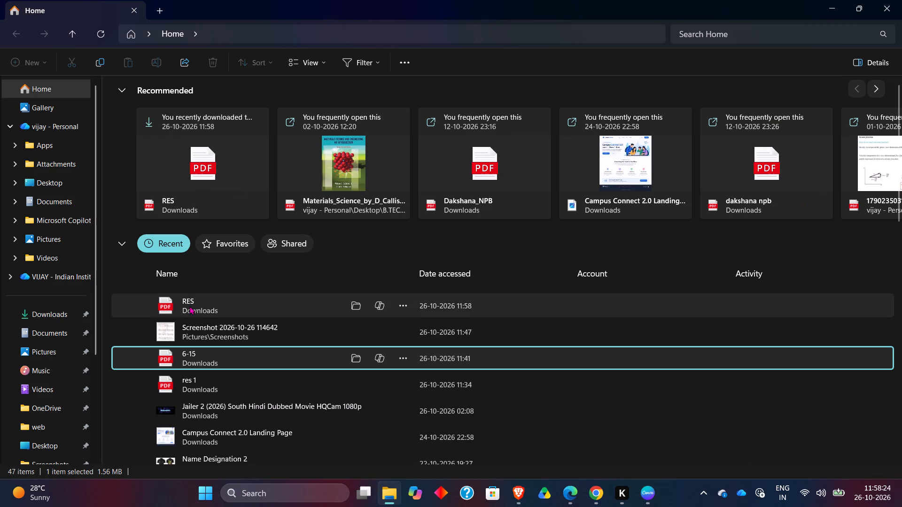
double_click(189, 306)
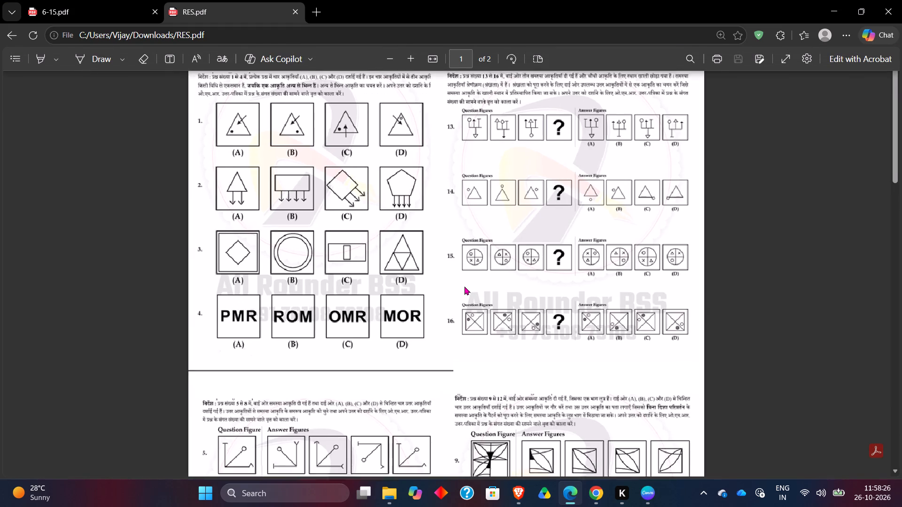
scroll(464, 286, down, 9)
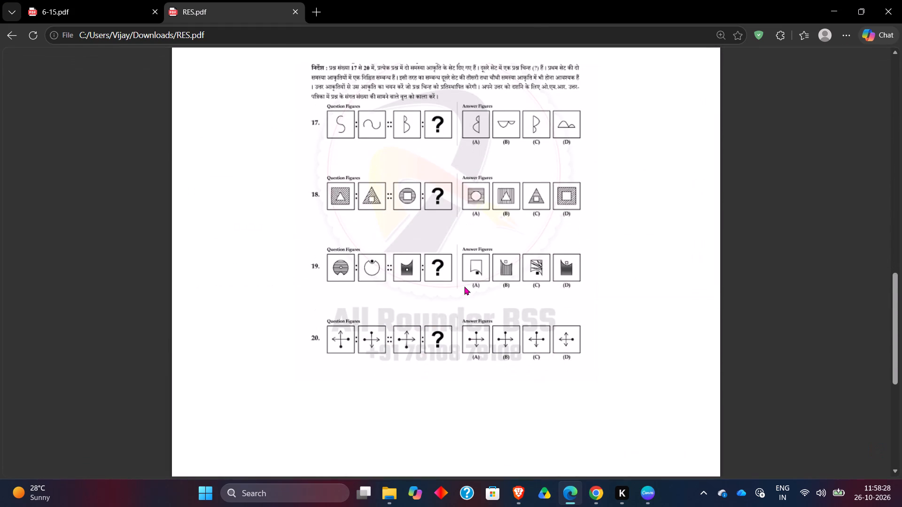
scroll(464, 286, up, 7)
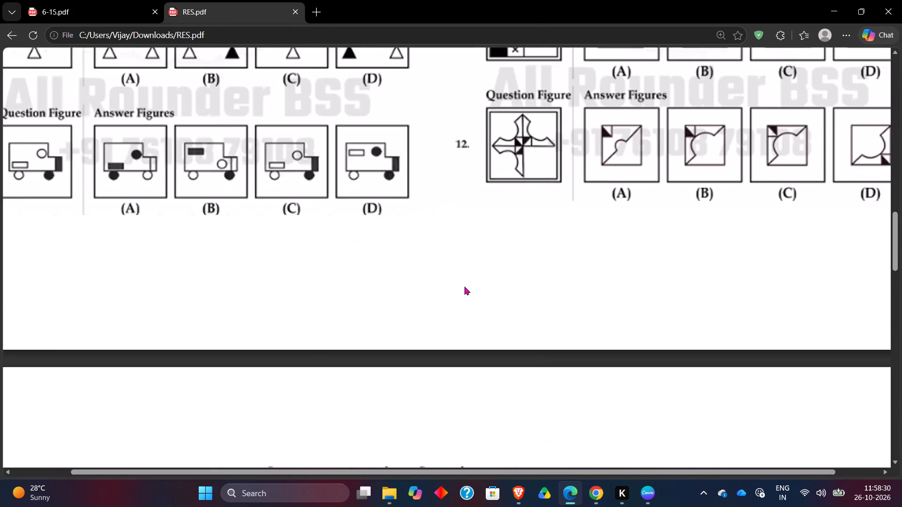
scroll(464, 286, up, 9)
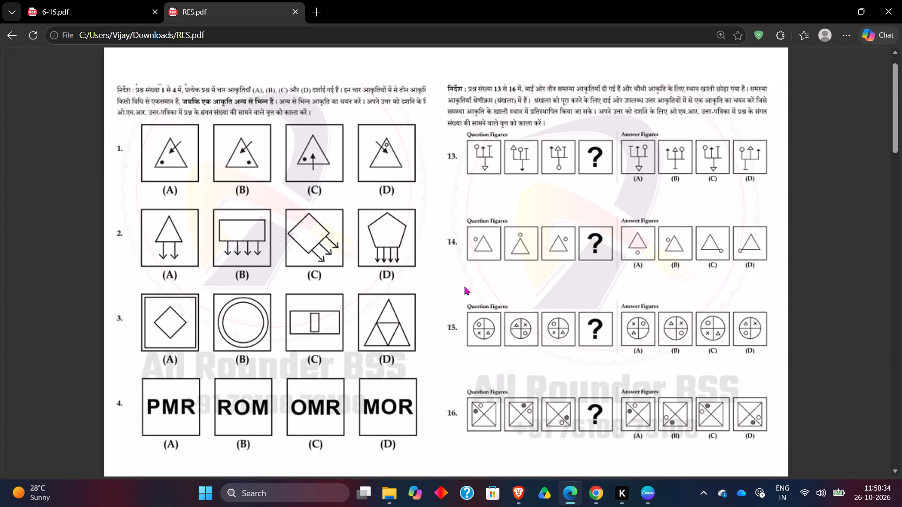
scroll(464, 286, down, 6)
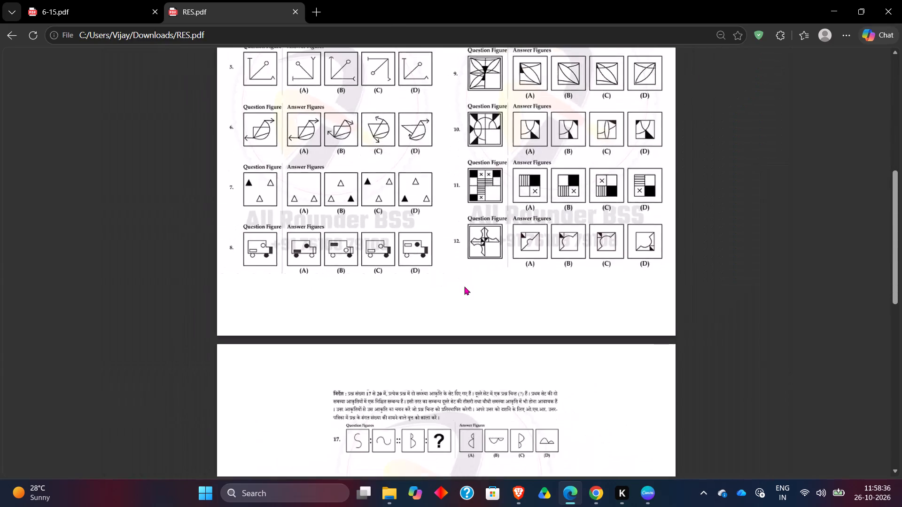
scroll(464, 286, down, 7)
click(901, 0)
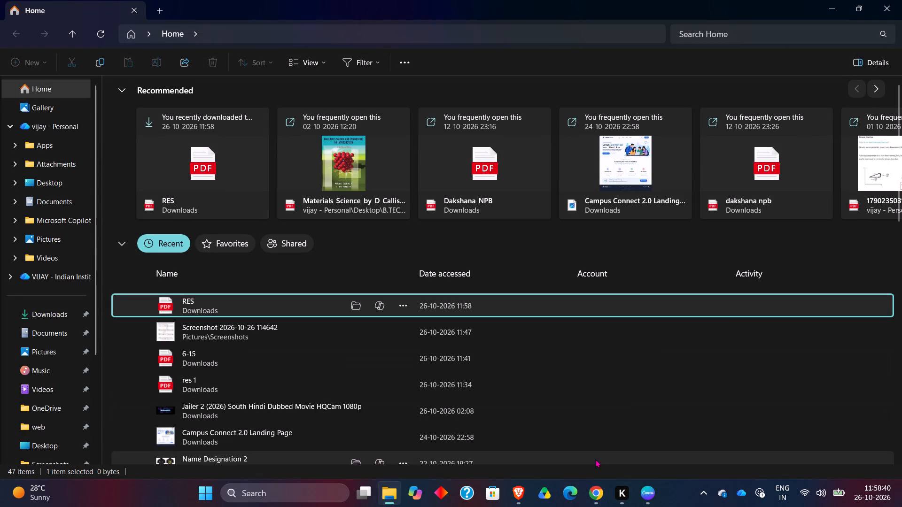
Switch to Chrome, look through the source Navodaya model paper SET-15 PDF up to its cover, and return to Canva.
click(593, 494)
scroll(553, 304, down, 6)
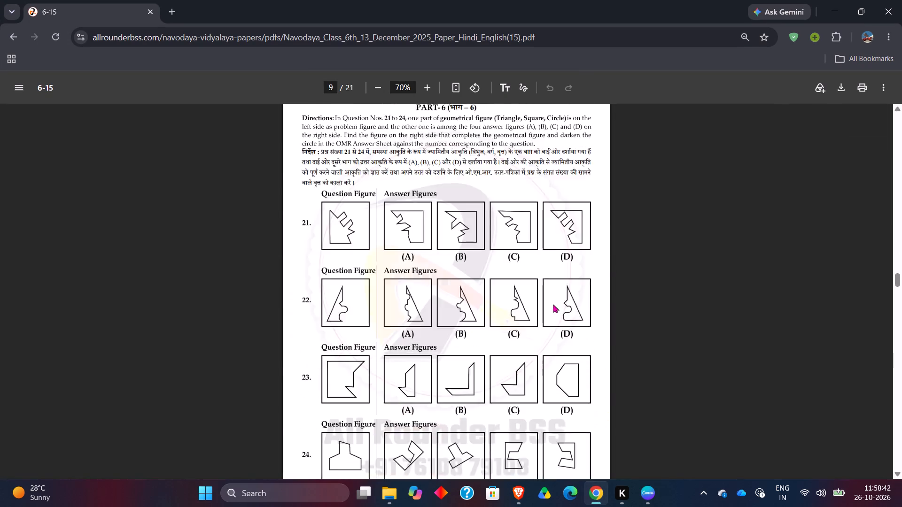
scroll(553, 304, down, 19)
scroll(553, 304, up, 3)
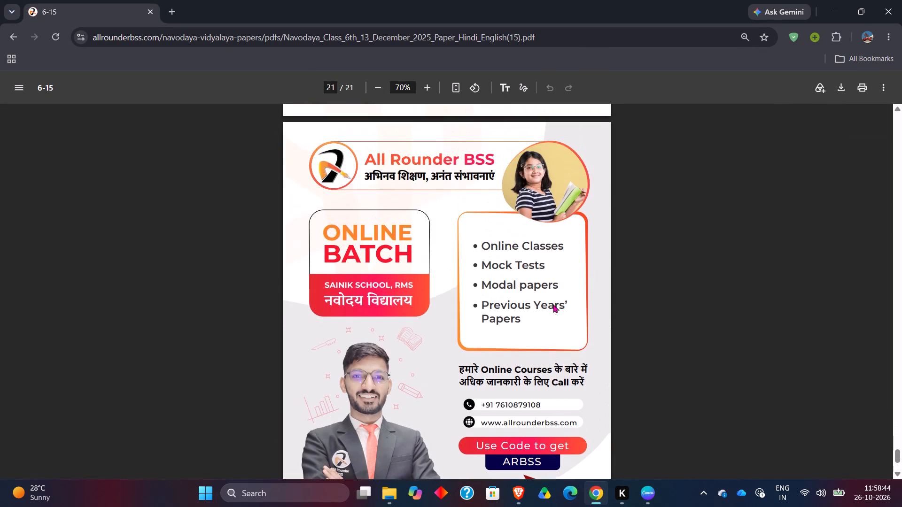
scroll(553, 304, up, 14)
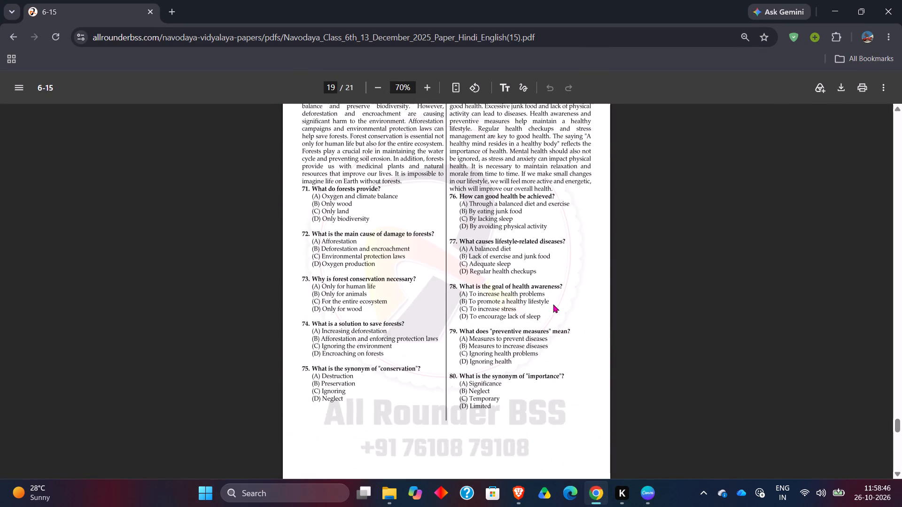
scroll(553, 304, up, 14)
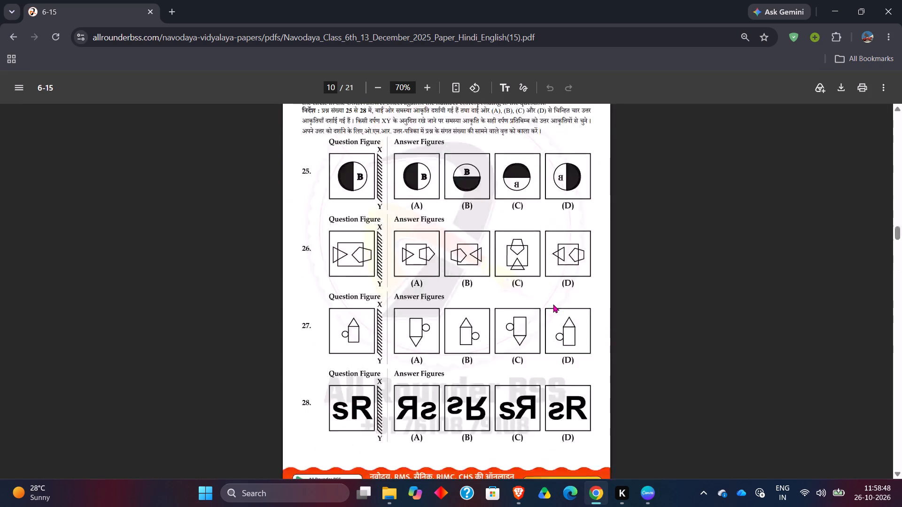
scroll(553, 304, up, 4)
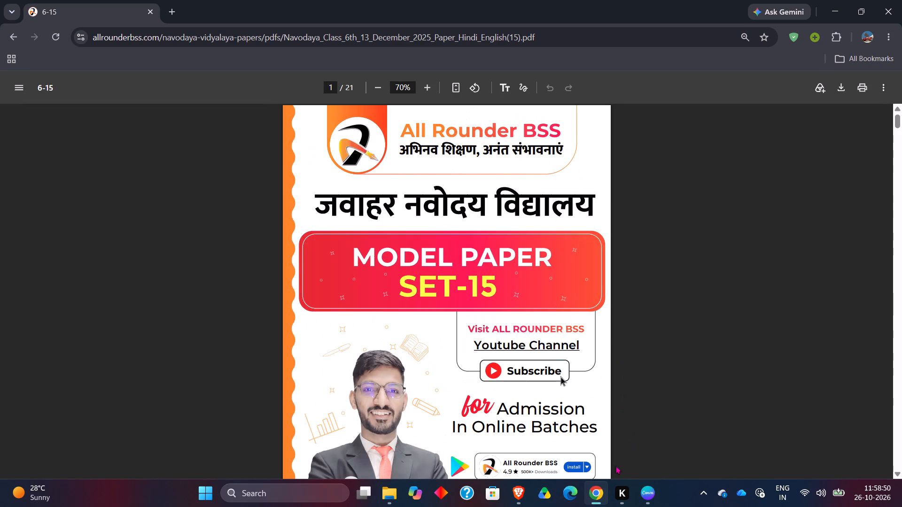
click(635, 503)
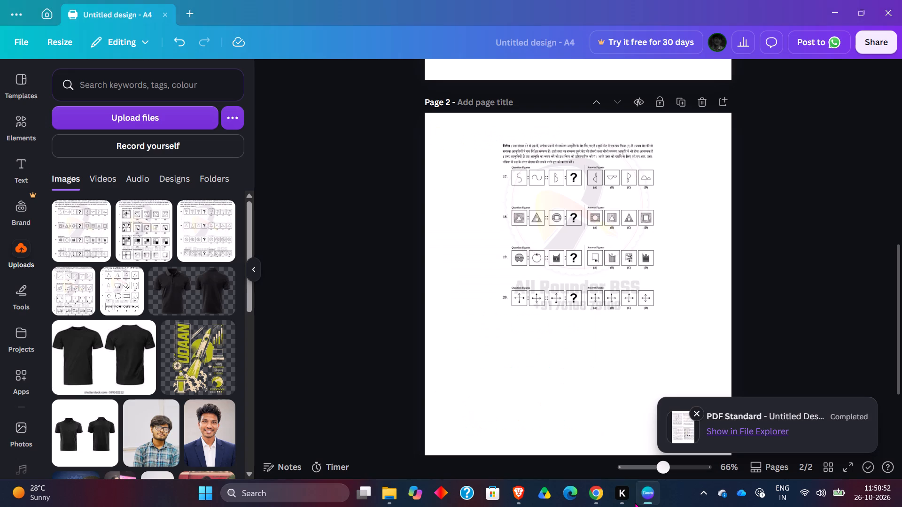